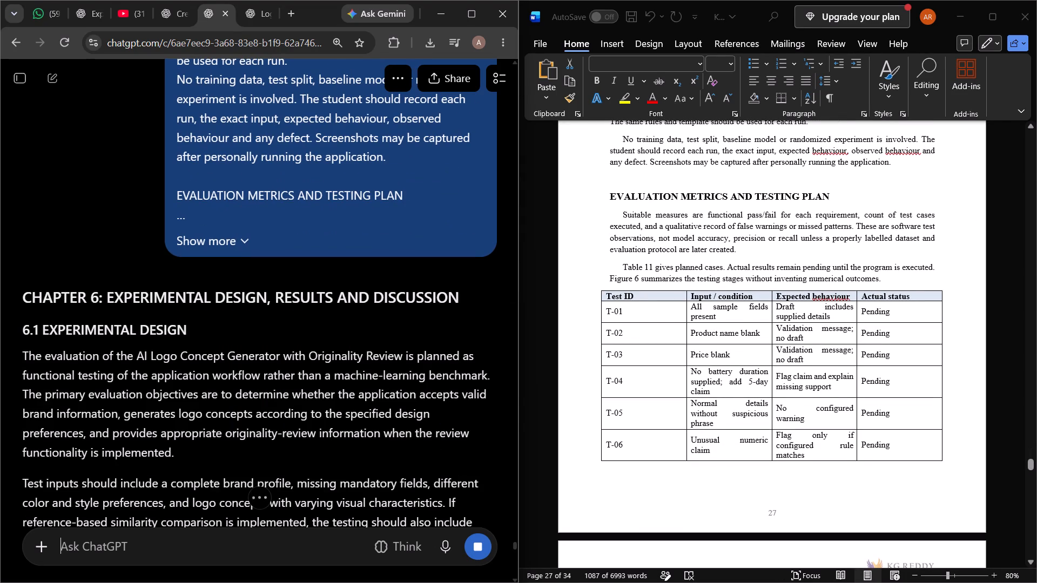
pyautogui.moveTo(24, 329); pyautogui.dragTo(84, 511)
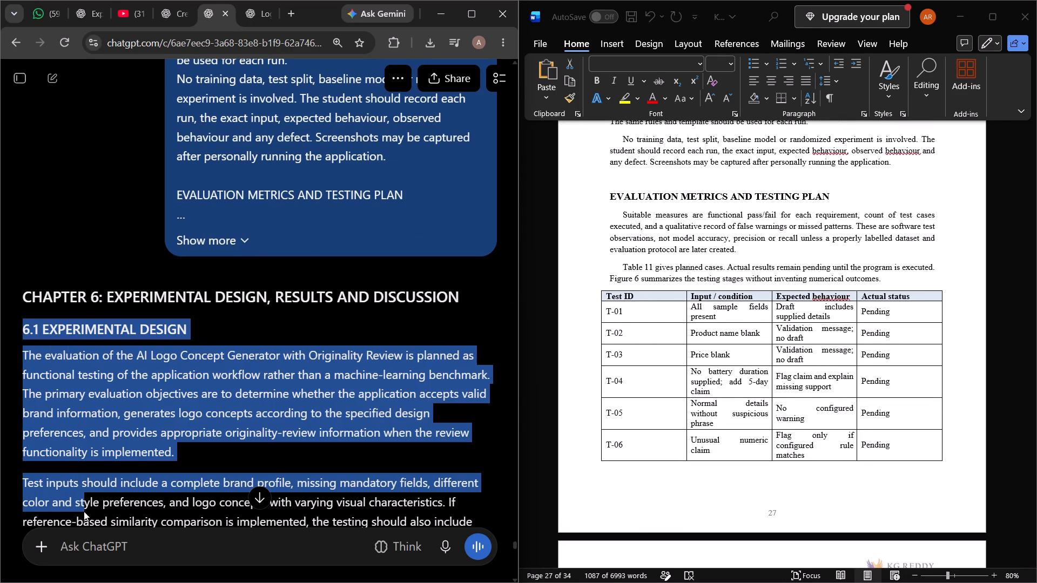
pyautogui.moveTo(84, 511); pyautogui.dragTo(233, 134)
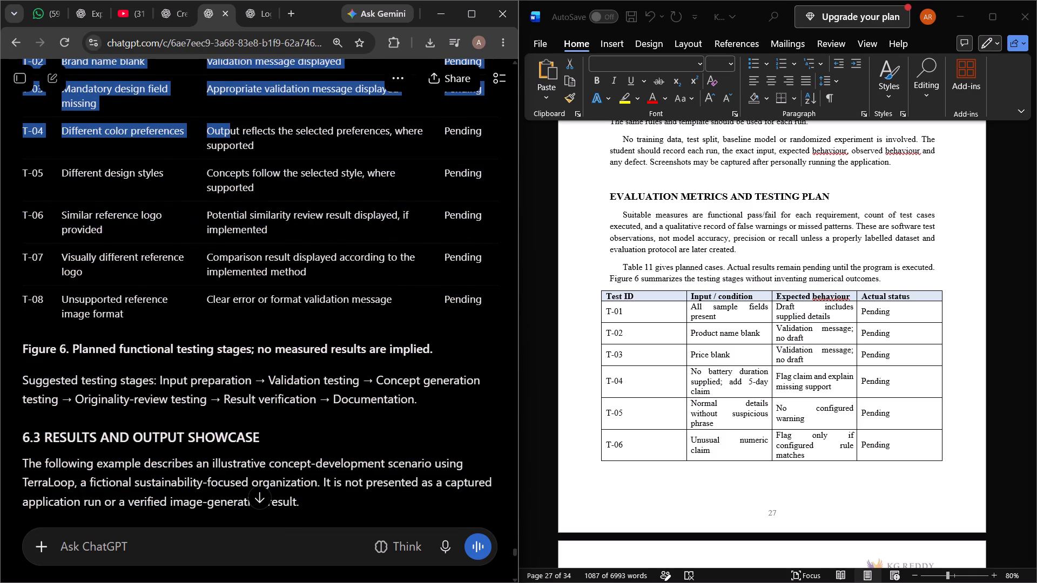
pyautogui.moveTo(233, 134); pyautogui.dragTo(230, 369)
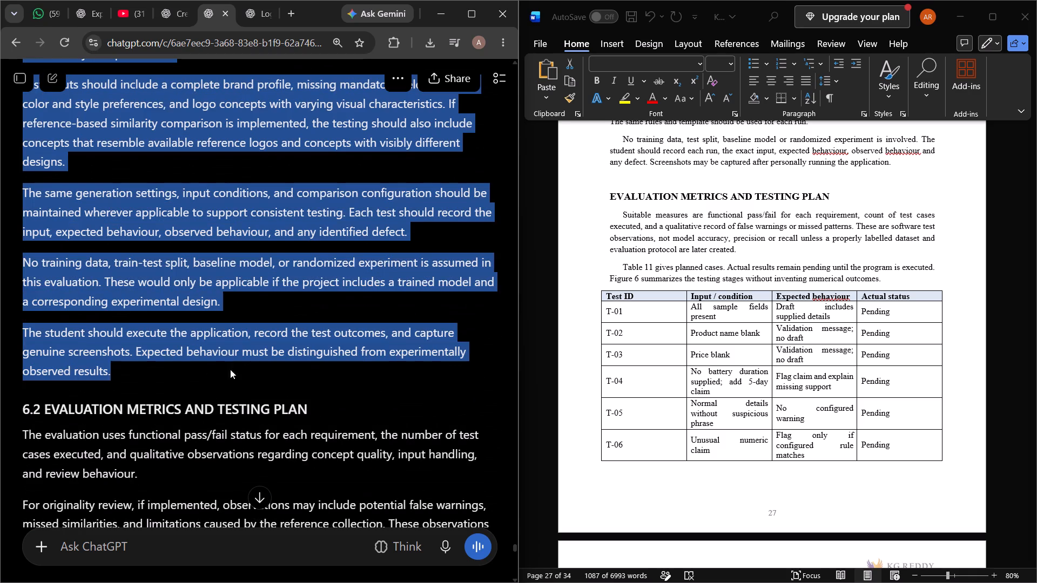
pyautogui.moveTo(230, 369); pyautogui.dragTo(232, 471)
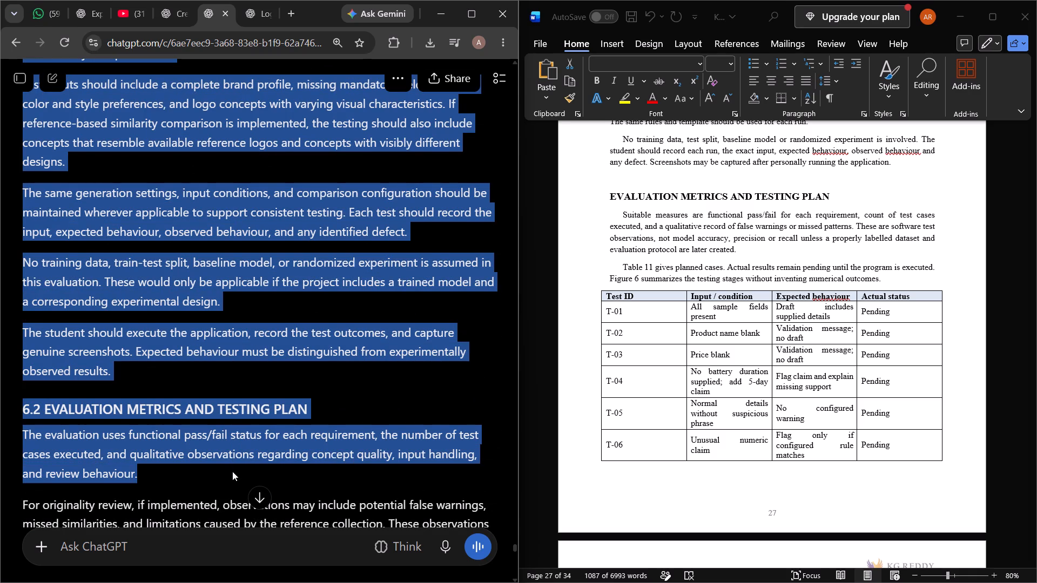
pyautogui.moveTo(232, 471); pyautogui.dragTo(446, 130)
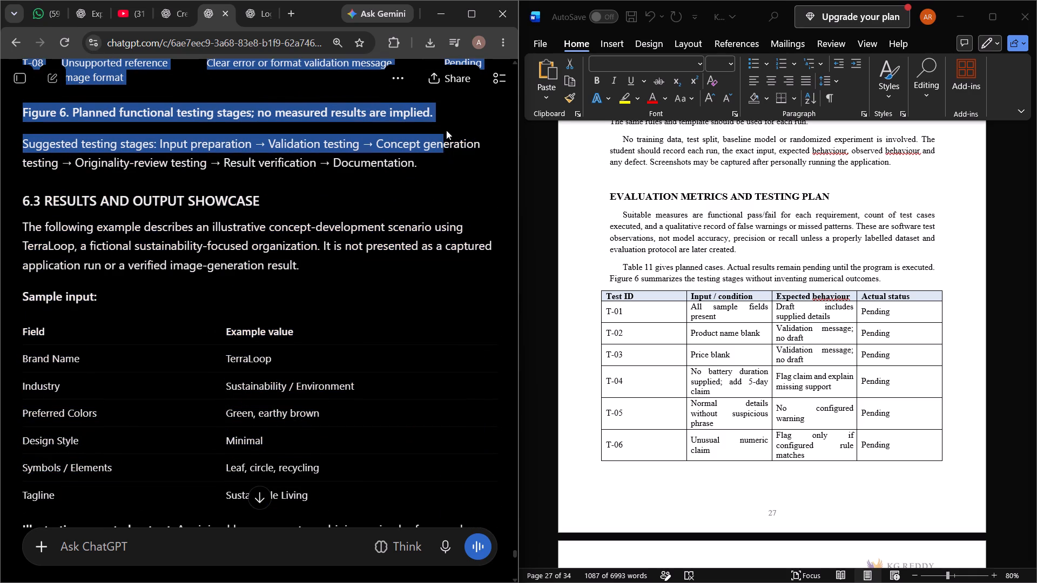
pyautogui.moveTo(446, 130); pyautogui.dragTo(441, 97)
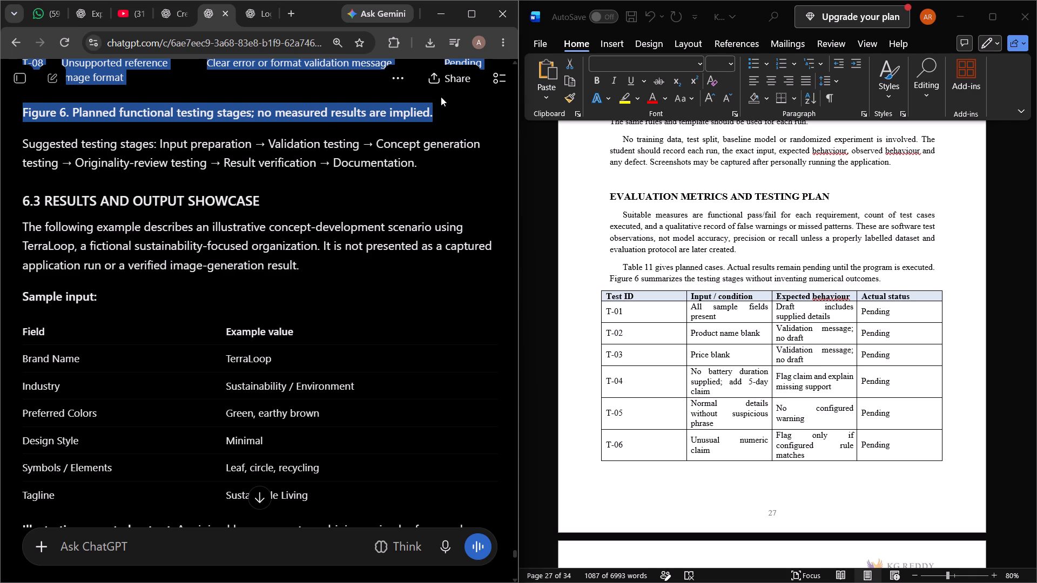
pyautogui.moveTo(441, 97); pyautogui.dragTo(435, 93)
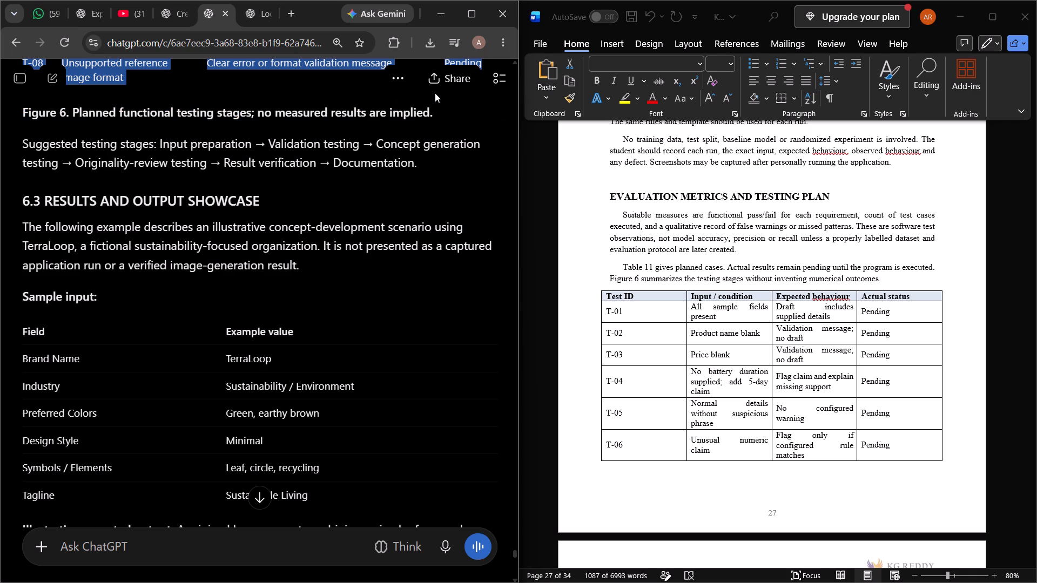
pyautogui.hotkey('ctrl', 'c')
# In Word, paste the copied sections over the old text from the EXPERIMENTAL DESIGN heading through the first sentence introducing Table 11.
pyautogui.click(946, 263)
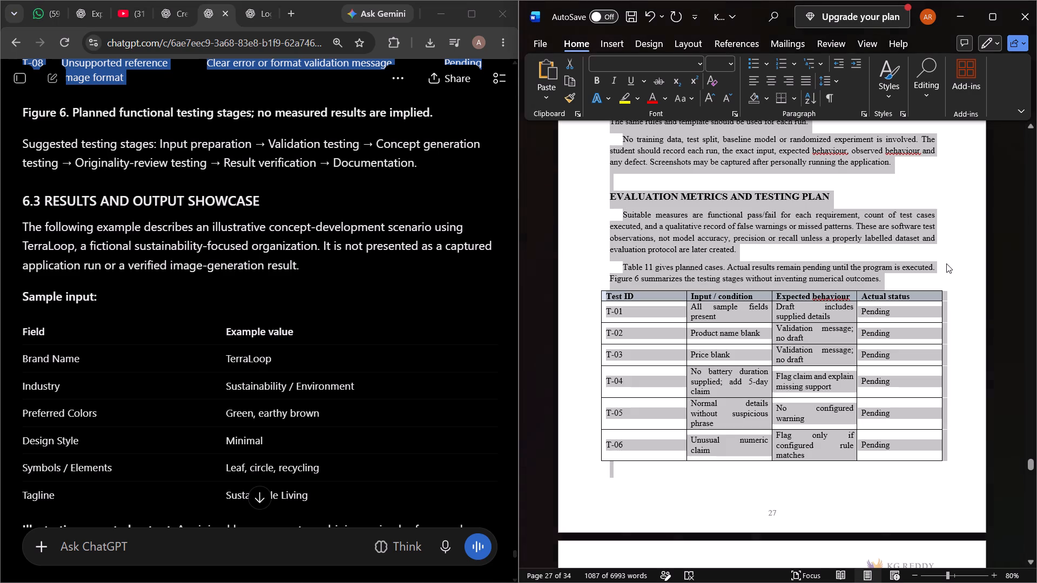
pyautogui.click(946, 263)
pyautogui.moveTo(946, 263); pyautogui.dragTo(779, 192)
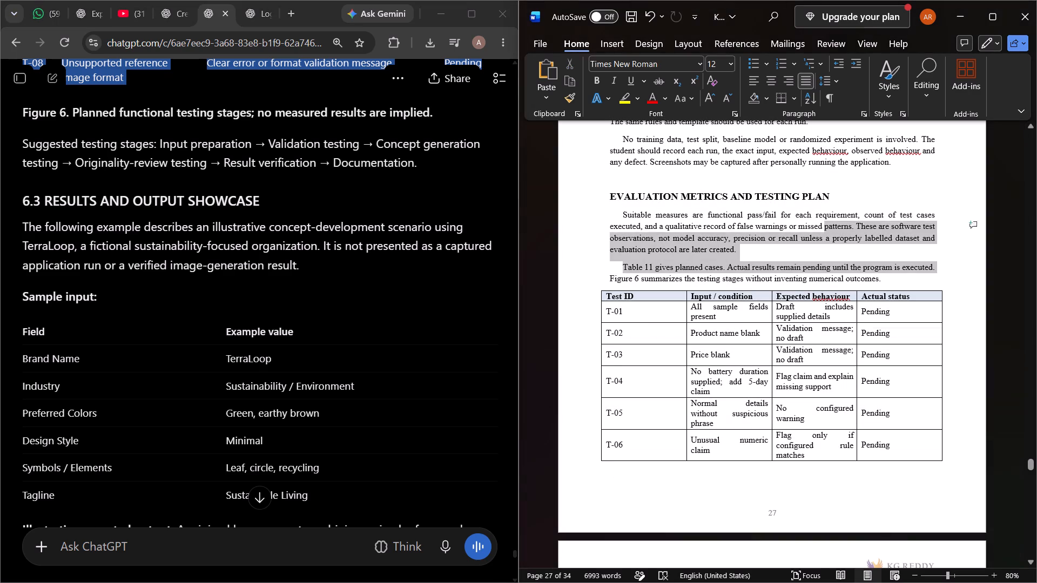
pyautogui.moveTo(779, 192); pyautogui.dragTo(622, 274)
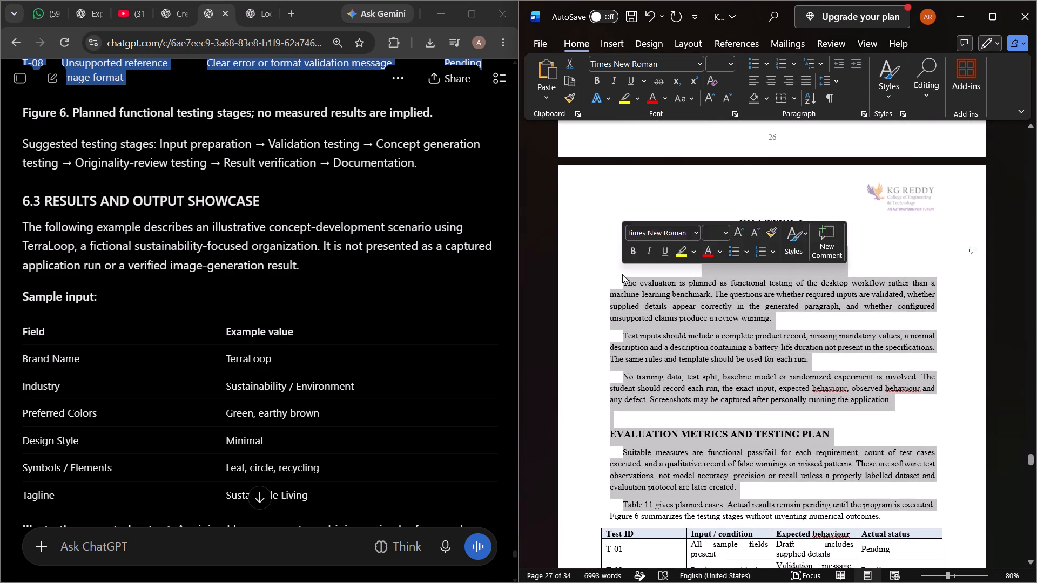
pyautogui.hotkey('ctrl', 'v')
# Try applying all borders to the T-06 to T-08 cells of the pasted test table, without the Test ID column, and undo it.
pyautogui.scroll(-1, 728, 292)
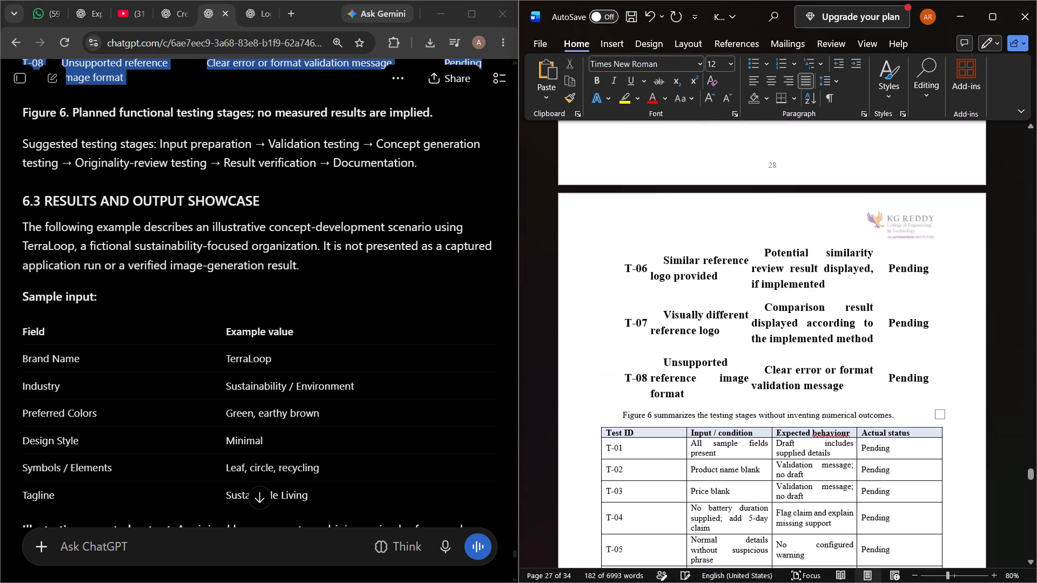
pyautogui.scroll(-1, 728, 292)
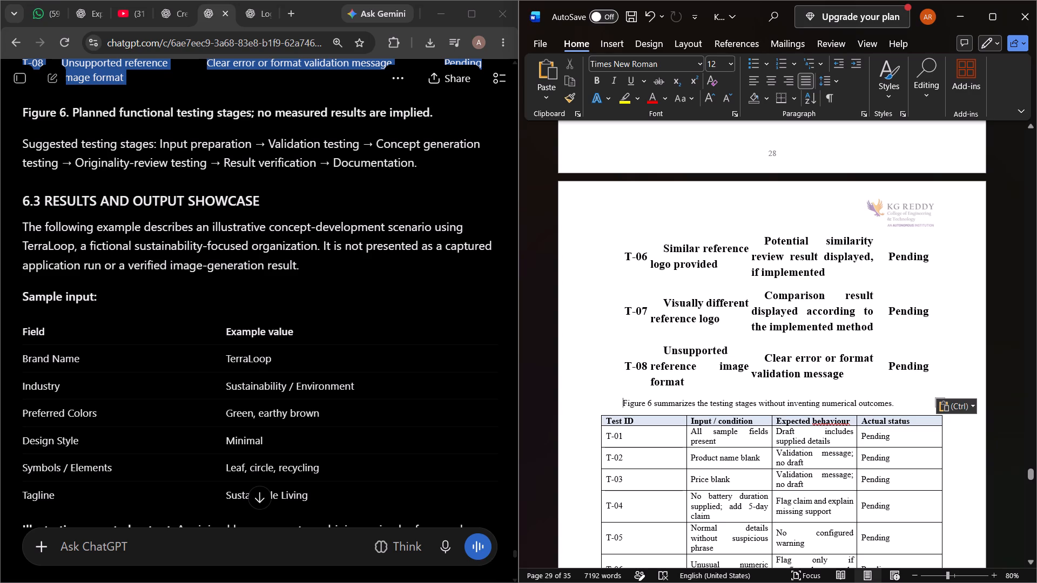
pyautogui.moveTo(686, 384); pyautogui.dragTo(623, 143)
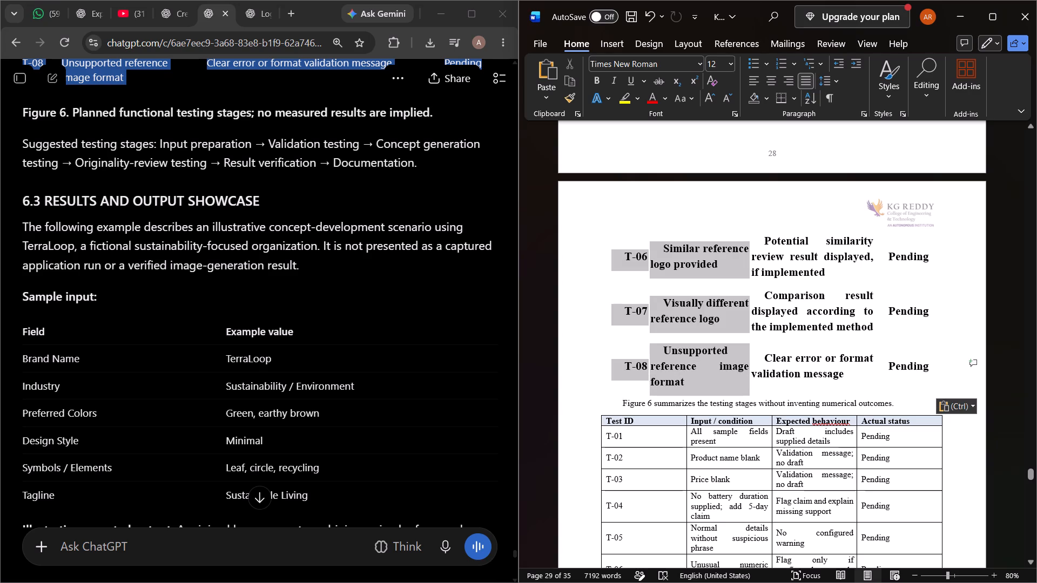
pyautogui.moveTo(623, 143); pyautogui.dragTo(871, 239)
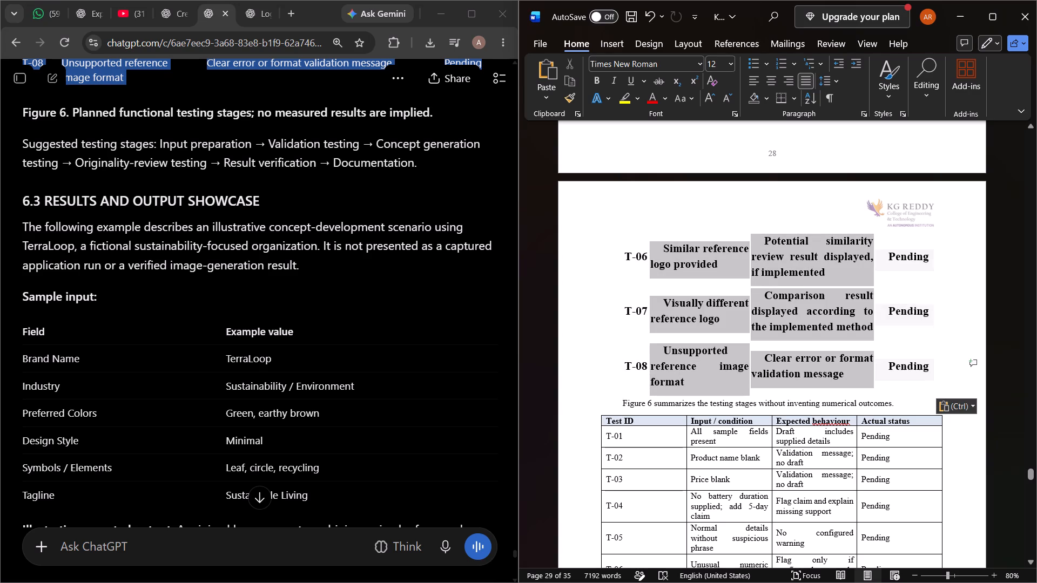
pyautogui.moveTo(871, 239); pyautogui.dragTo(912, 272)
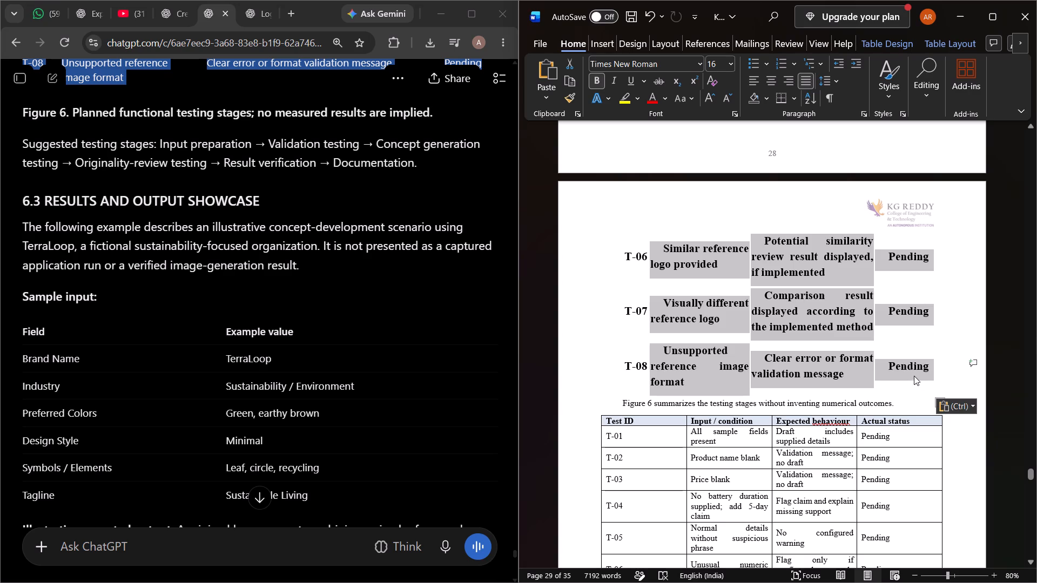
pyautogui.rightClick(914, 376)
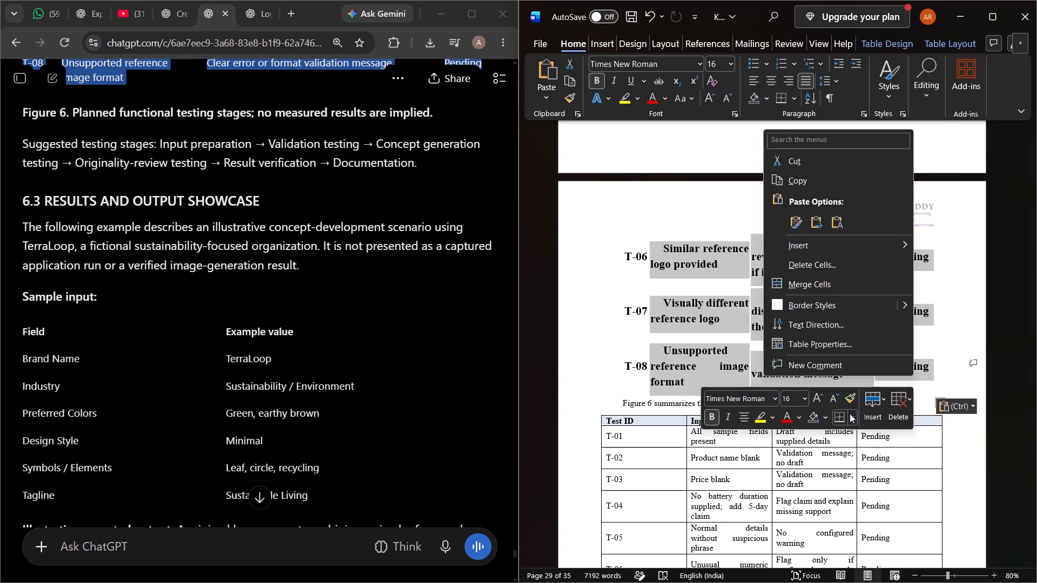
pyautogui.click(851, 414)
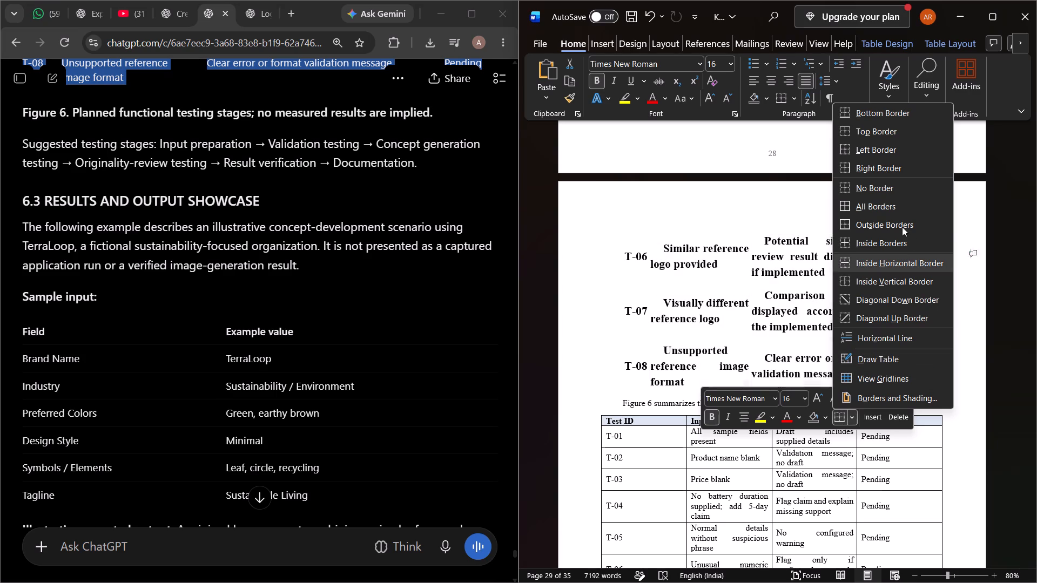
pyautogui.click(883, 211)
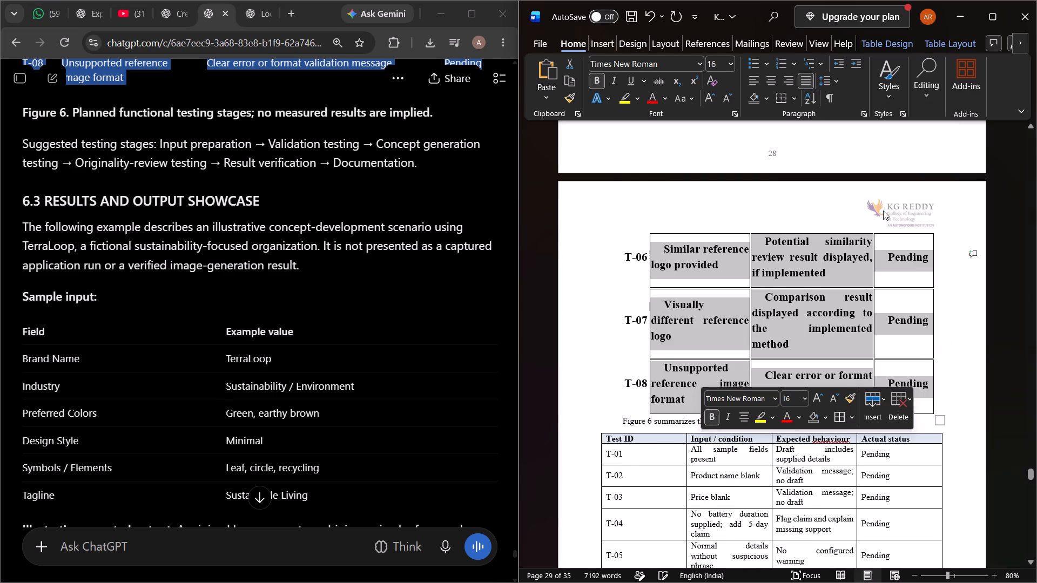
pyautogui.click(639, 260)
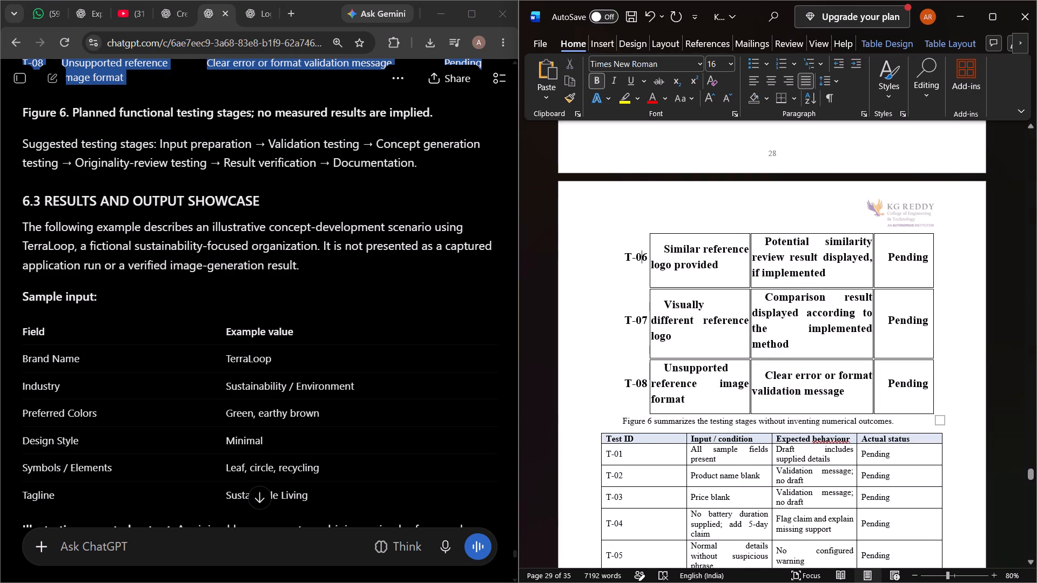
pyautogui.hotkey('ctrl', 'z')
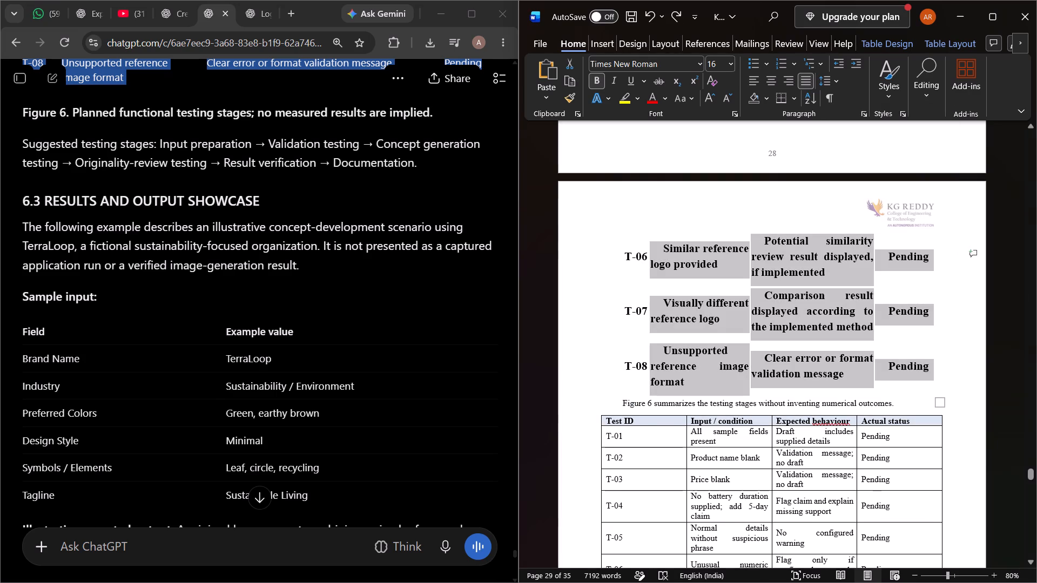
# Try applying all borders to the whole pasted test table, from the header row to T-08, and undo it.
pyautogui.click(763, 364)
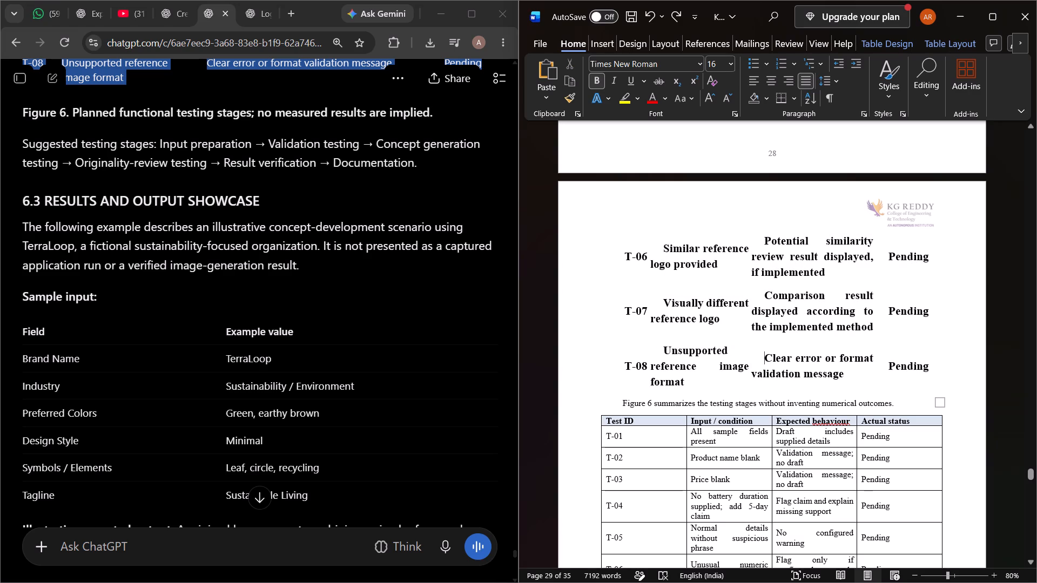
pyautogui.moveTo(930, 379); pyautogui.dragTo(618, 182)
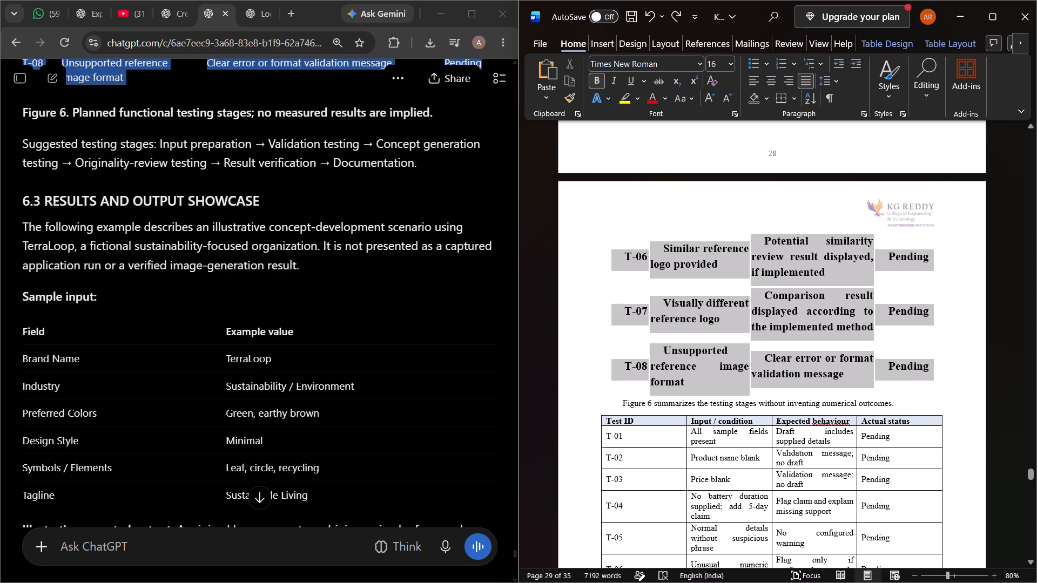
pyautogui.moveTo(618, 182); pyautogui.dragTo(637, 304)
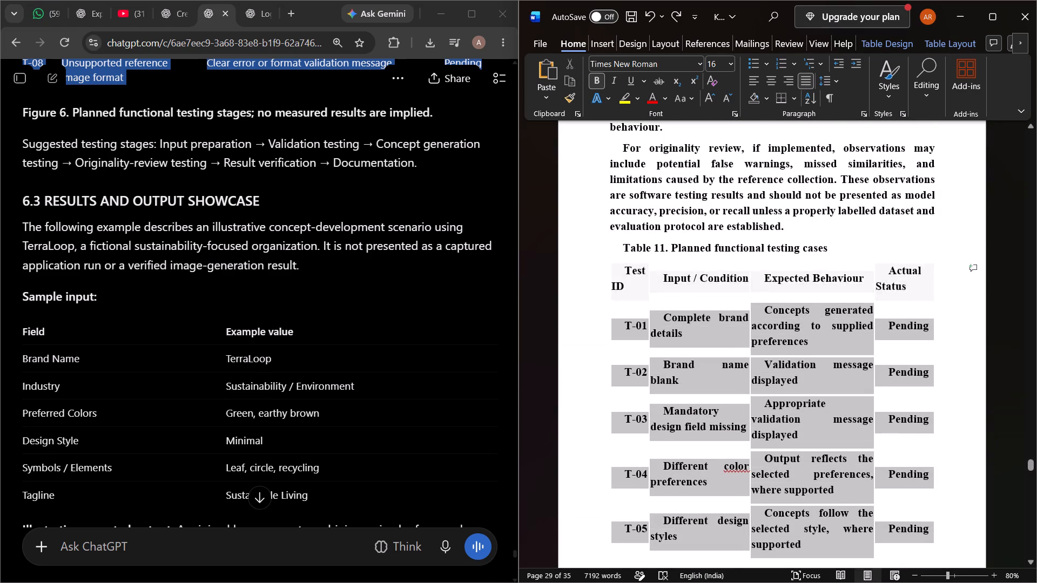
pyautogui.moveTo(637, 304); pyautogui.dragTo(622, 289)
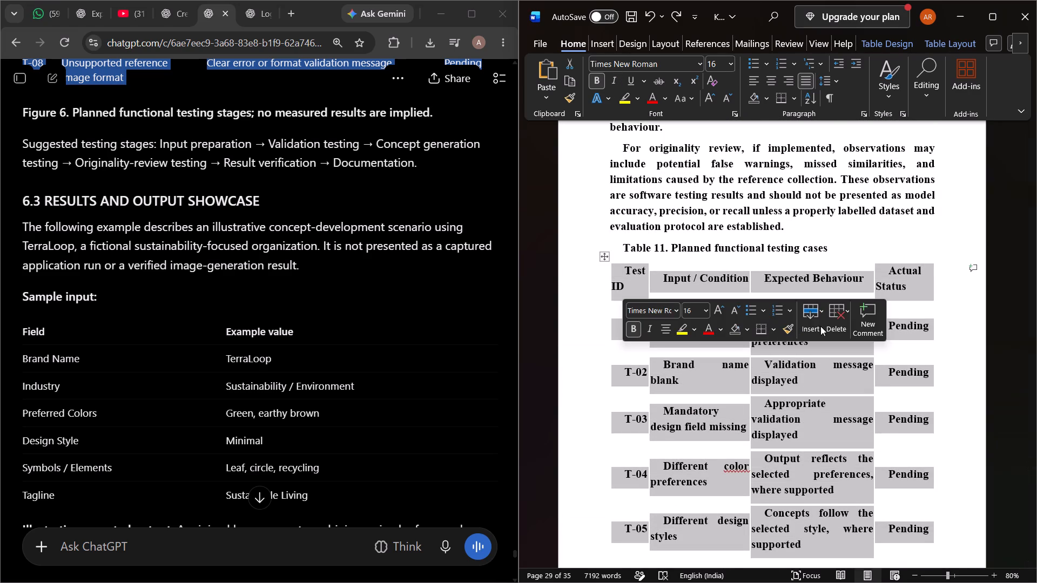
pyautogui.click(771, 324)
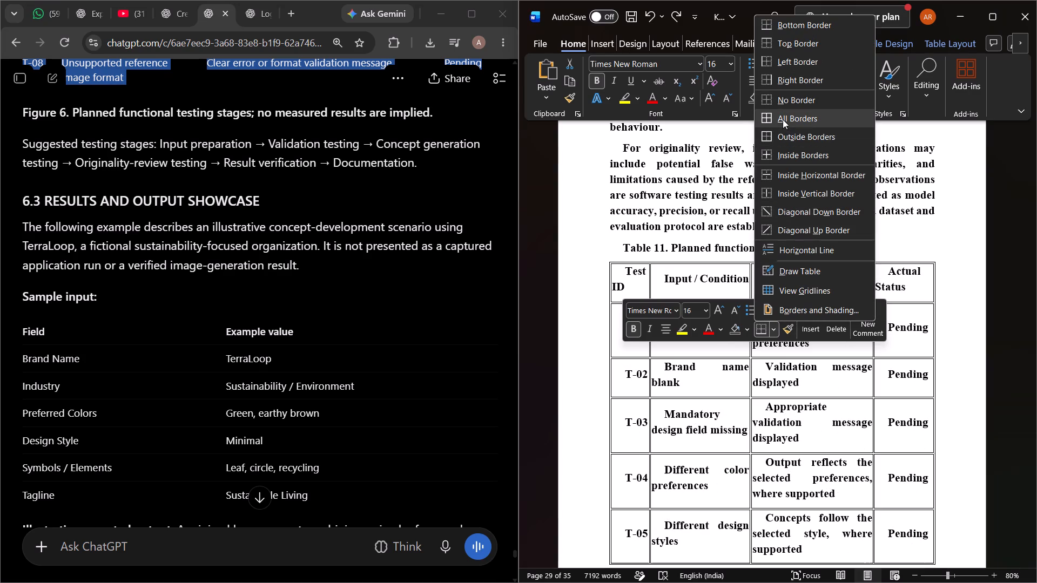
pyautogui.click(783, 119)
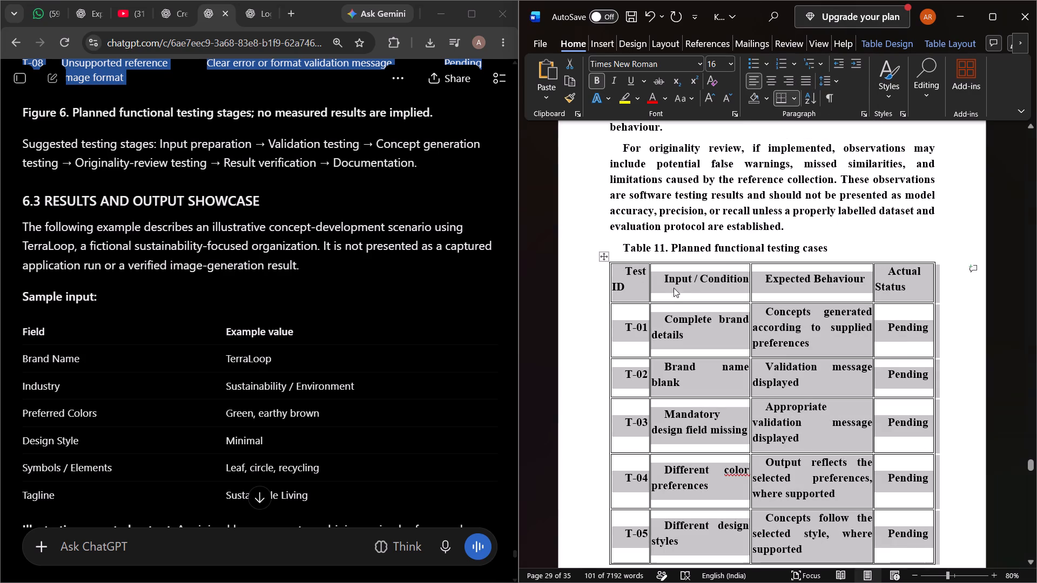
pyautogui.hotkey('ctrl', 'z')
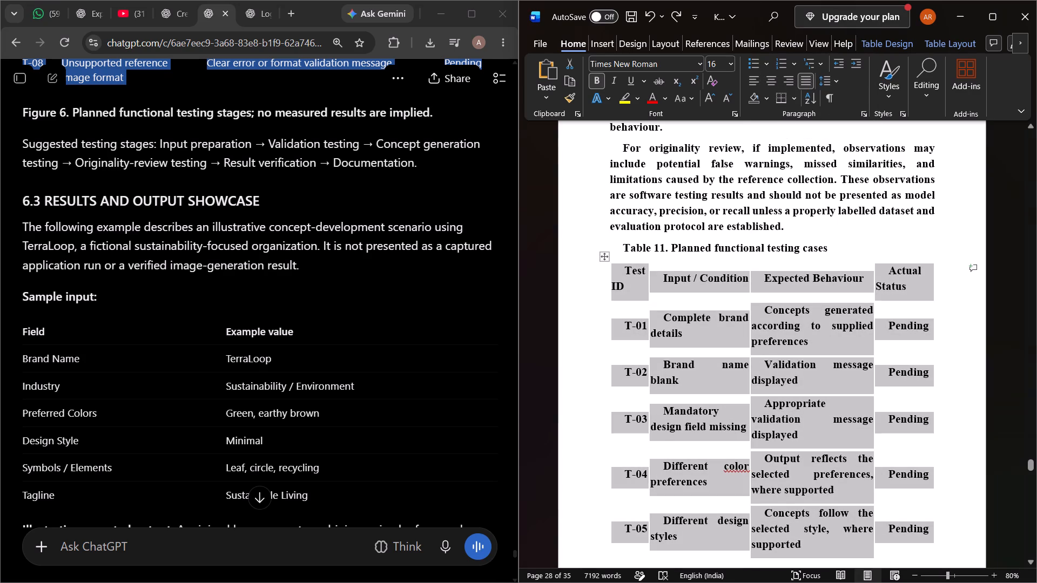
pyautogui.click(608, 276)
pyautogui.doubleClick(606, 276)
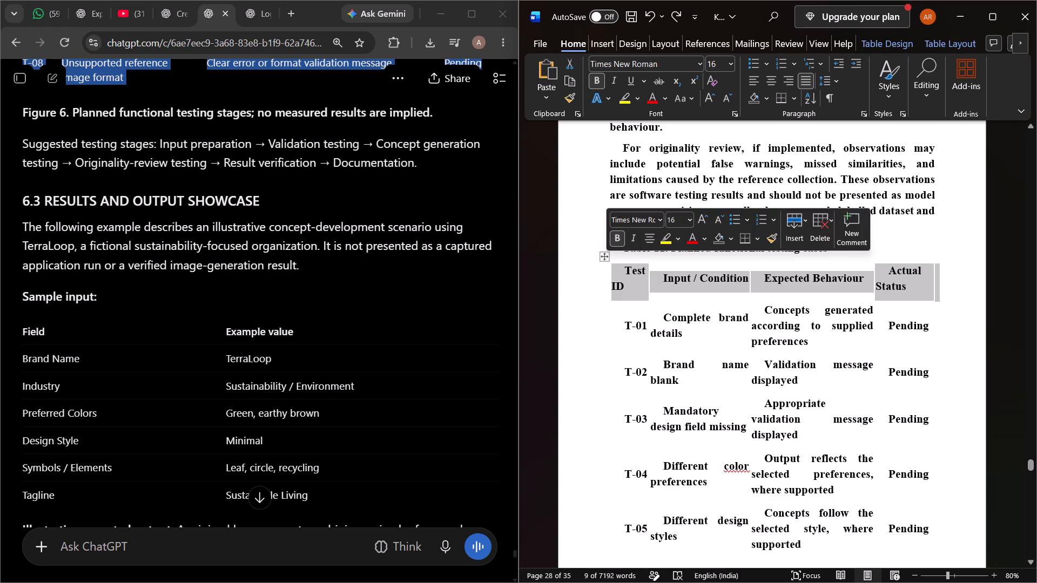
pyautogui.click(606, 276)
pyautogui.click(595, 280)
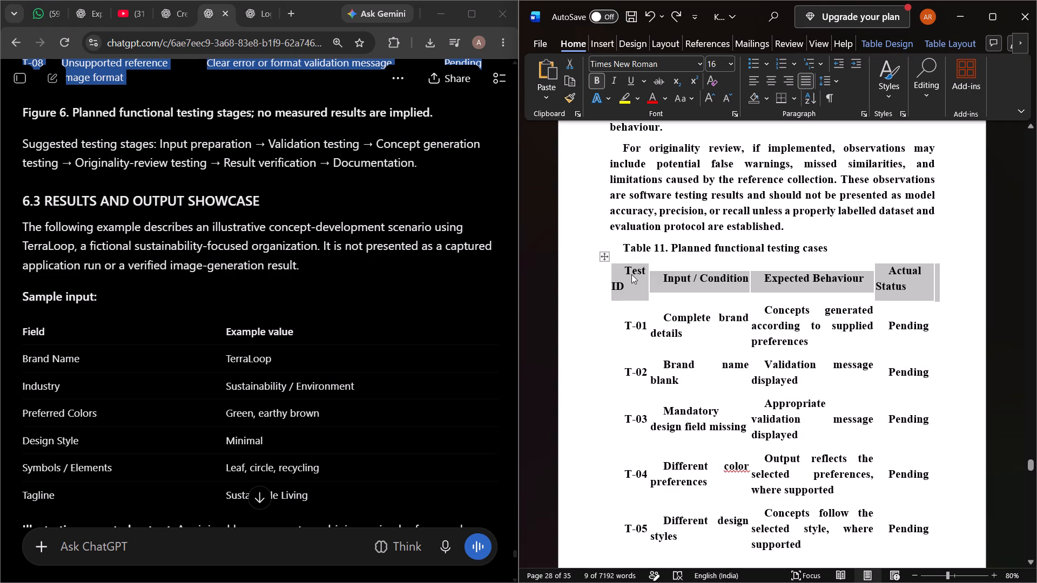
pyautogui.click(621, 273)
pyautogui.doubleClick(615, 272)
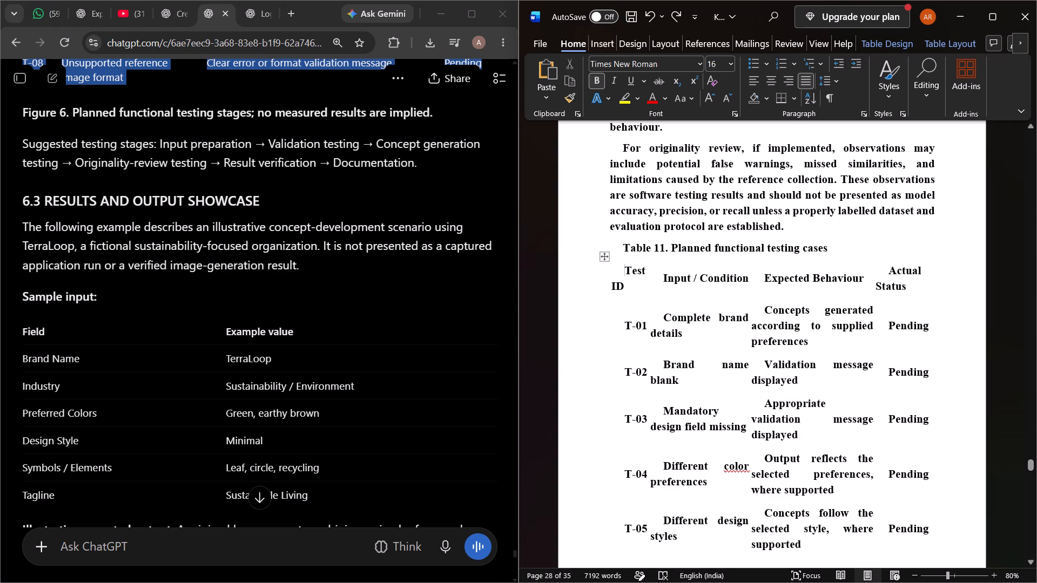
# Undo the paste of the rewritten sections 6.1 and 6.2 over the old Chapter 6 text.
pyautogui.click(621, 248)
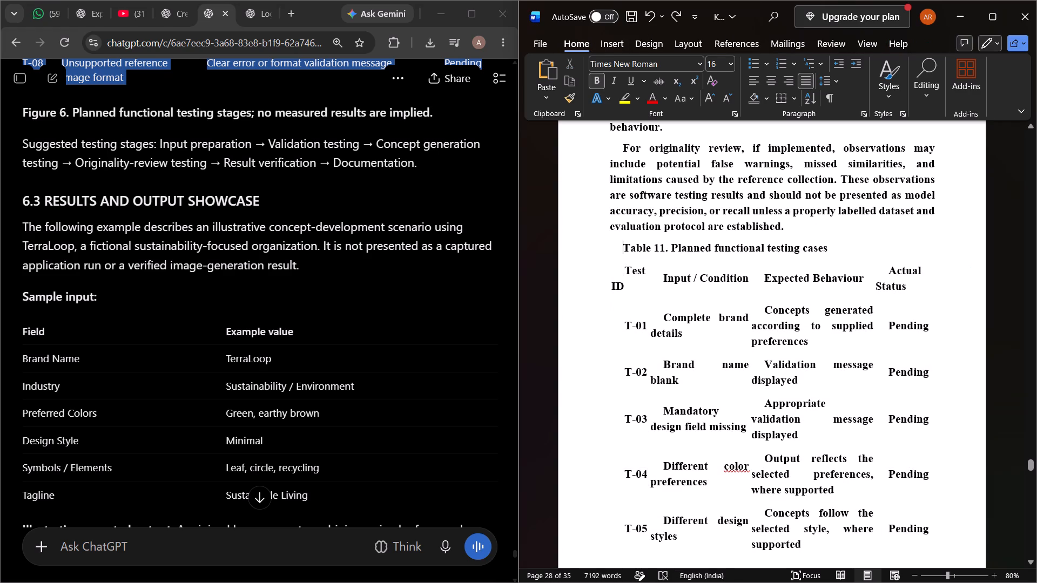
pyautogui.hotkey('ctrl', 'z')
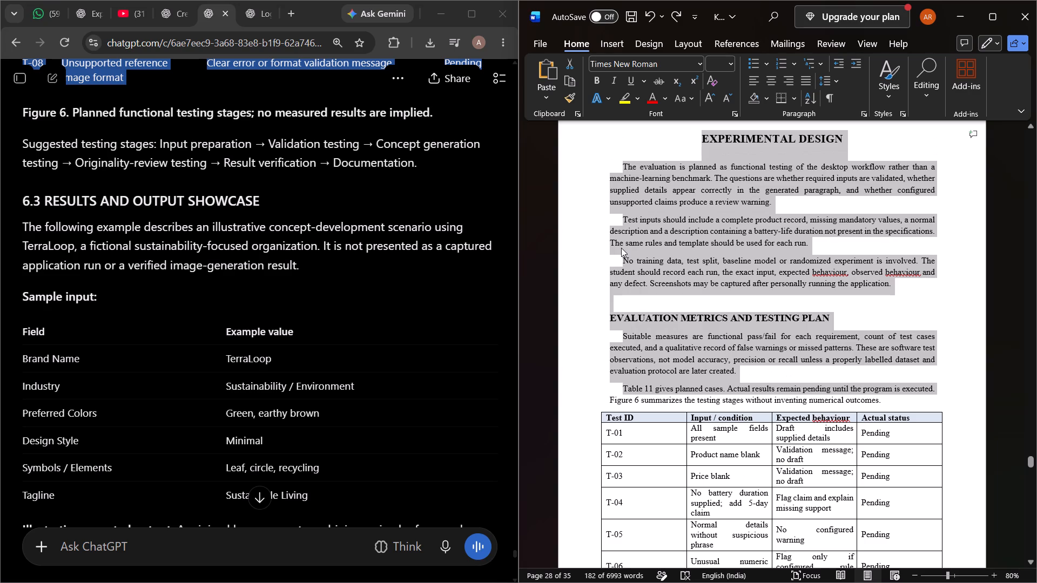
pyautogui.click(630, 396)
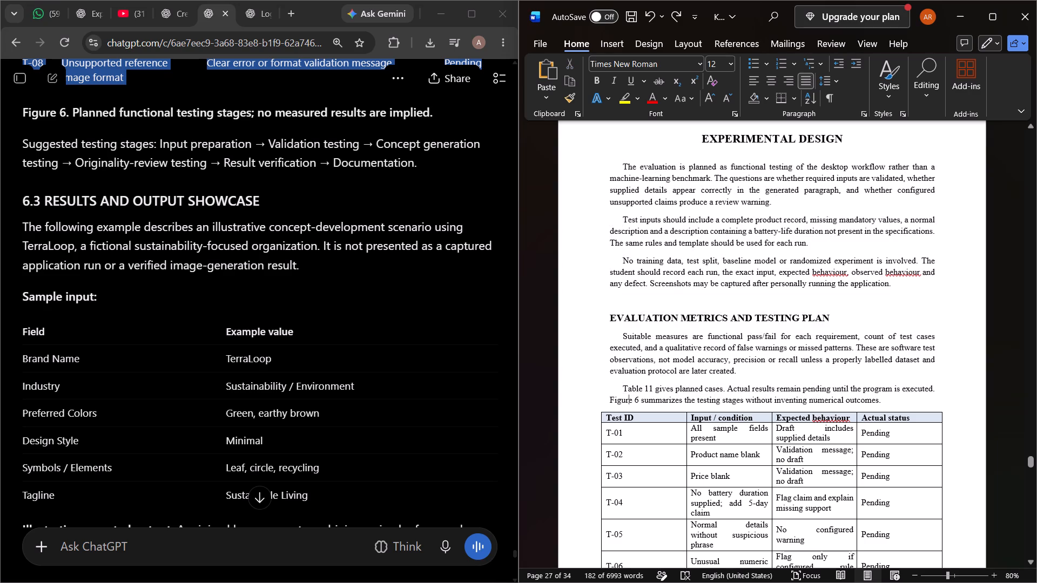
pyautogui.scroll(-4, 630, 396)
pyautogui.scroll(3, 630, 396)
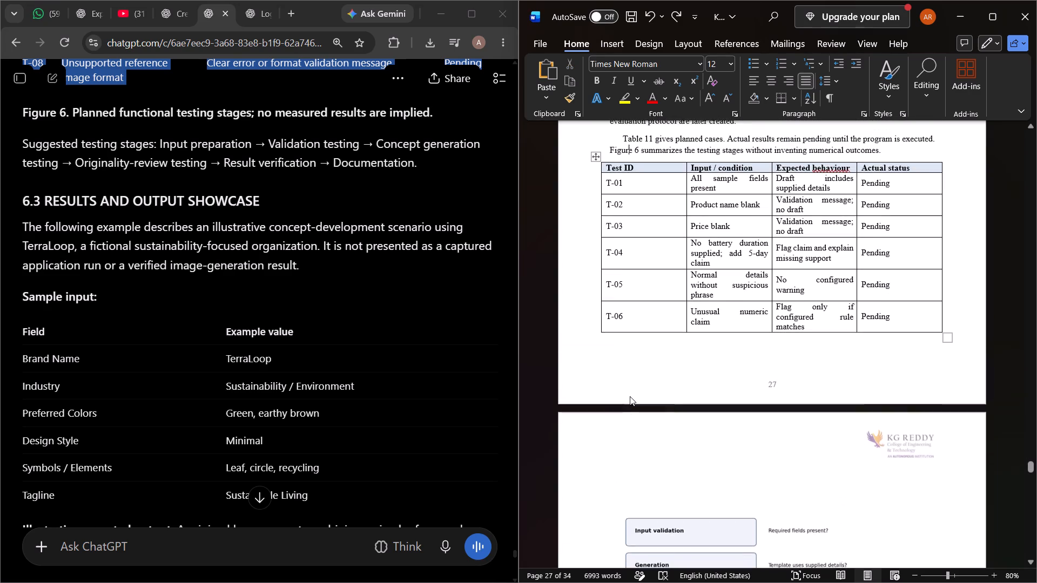
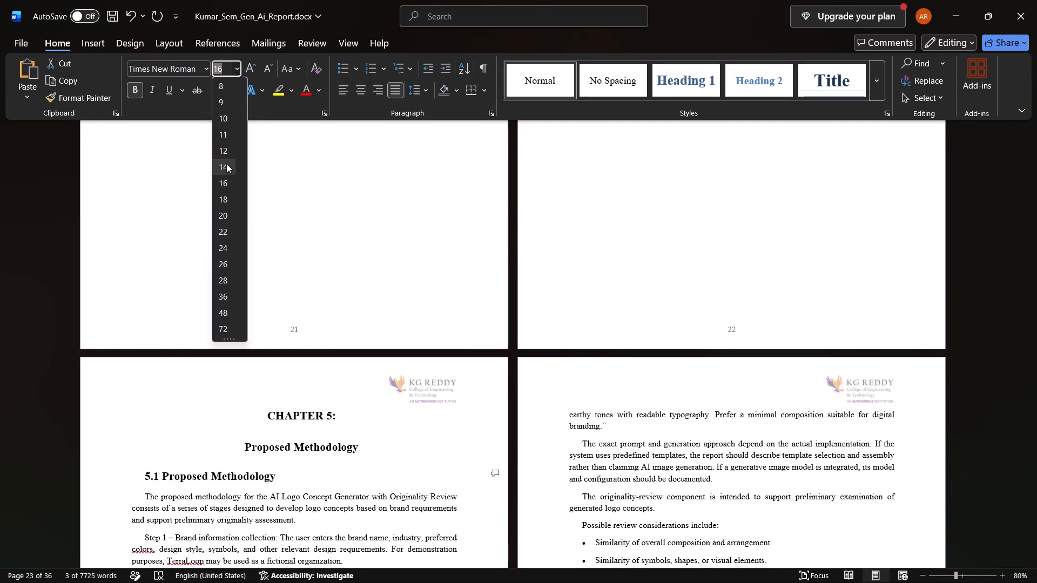
pyautogui.click(226, 165)
pyautogui.scroll(-3, 358, 387)
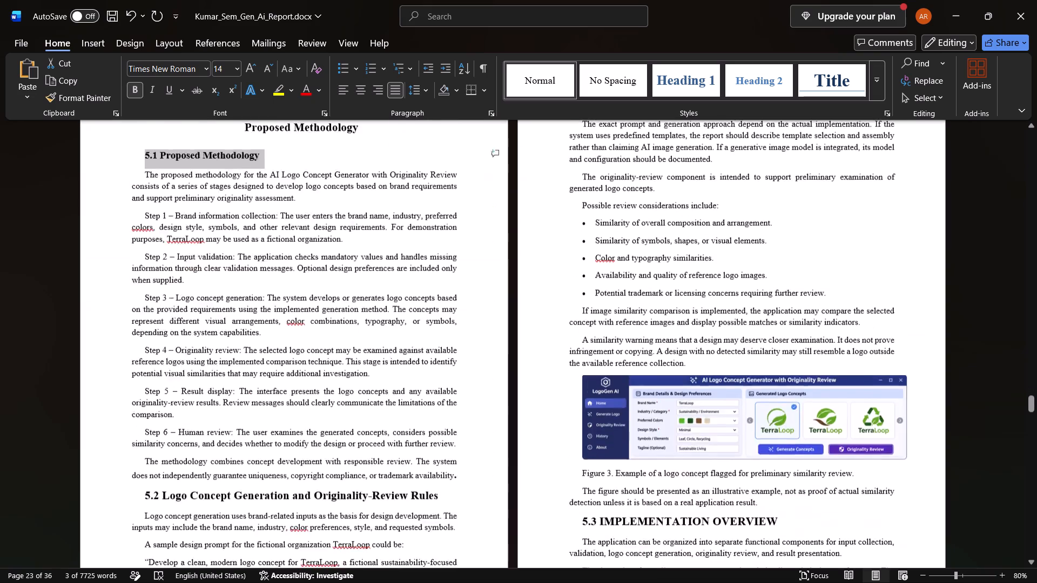
pyautogui.scroll(-2, 358, 387)
pyautogui.moveTo(141, 403); pyautogui.dragTo(481, 417)
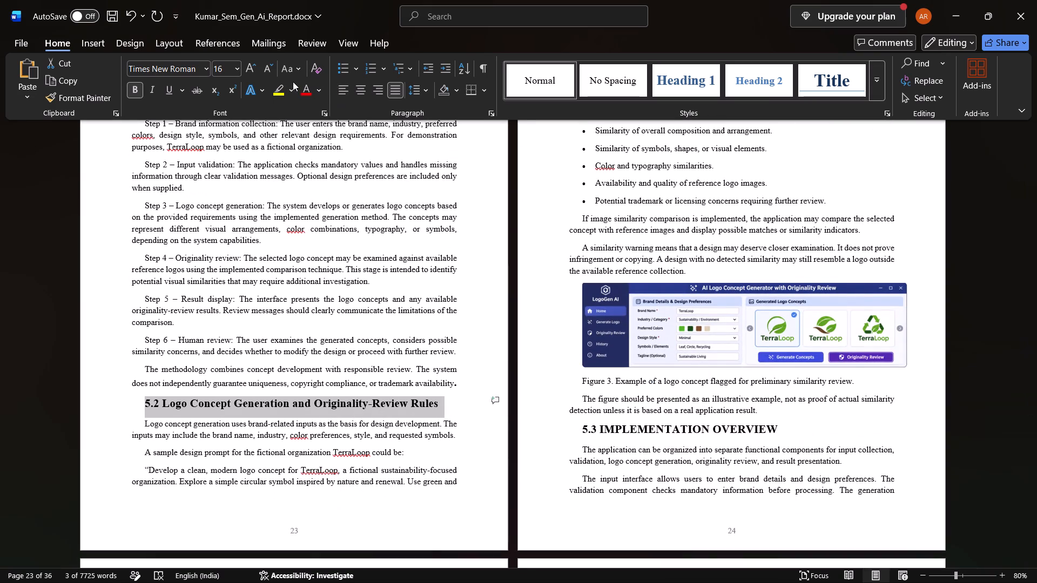
pyautogui.click(234, 71)
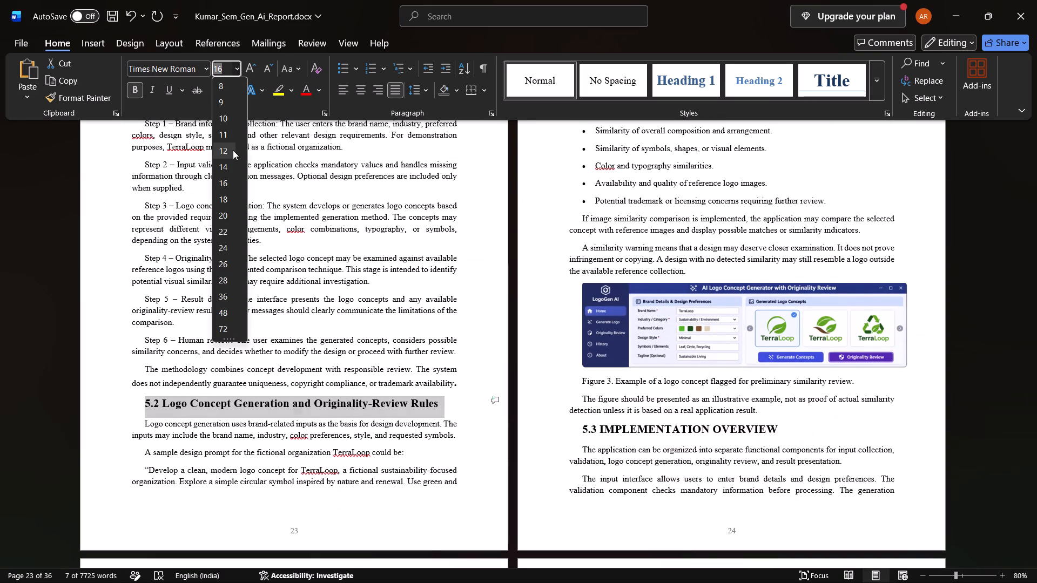
pyautogui.click(234, 162)
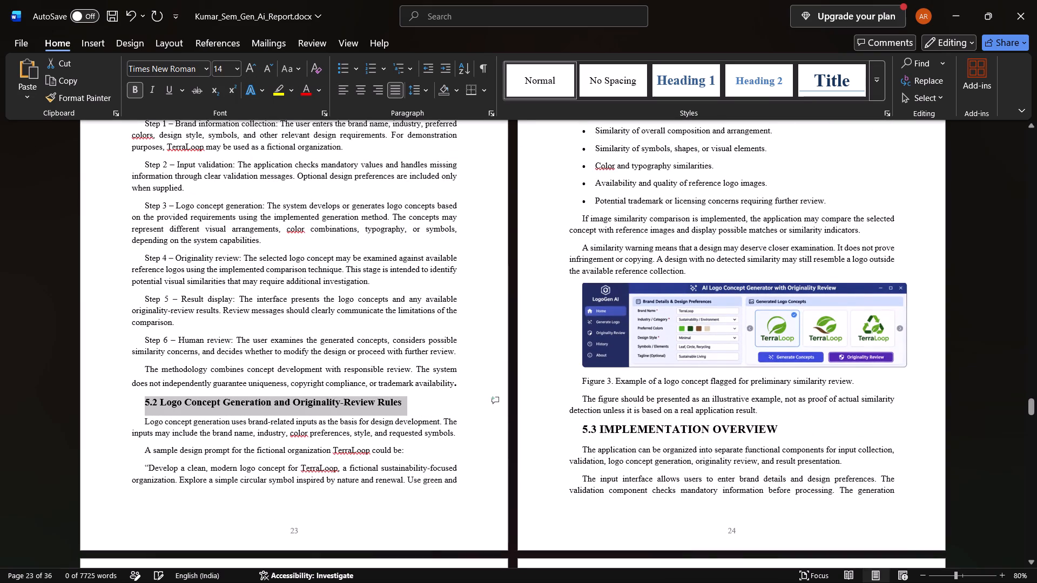
# Set the font size of the 5.3 IMPLEMENTATION OVERVIEW and 5.4 CODE STRUCTURE AND EXPLANATION headings to 14.
pyautogui.moveTo(789, 426); pyautogui.dragTo(581, 437)
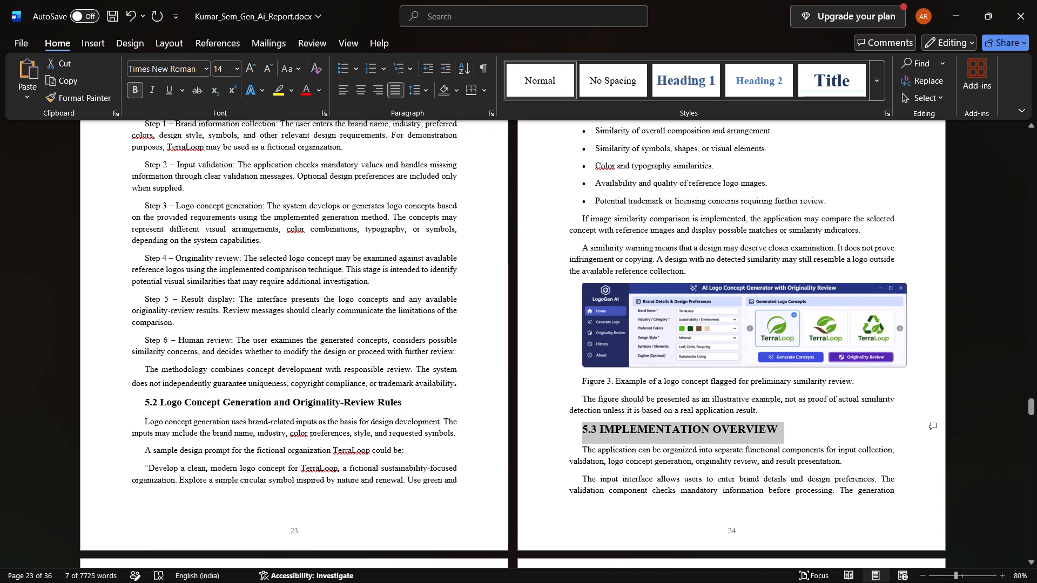
pyautogui.moveTo(581, 437); pyautogui.dragTo(577, 436)
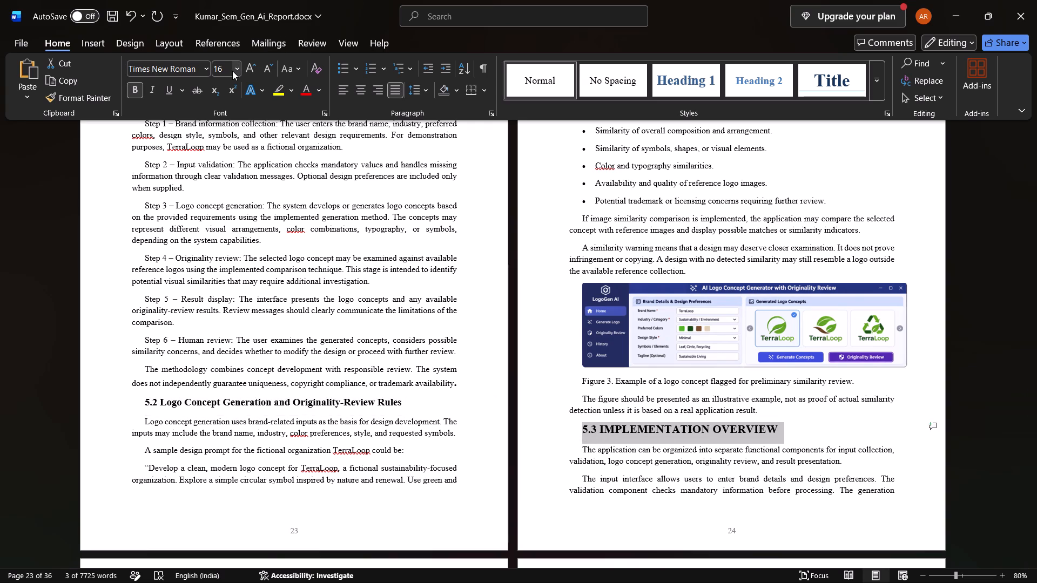
pyautogui.click(232, 71)
pyautogui.click(234, 167)
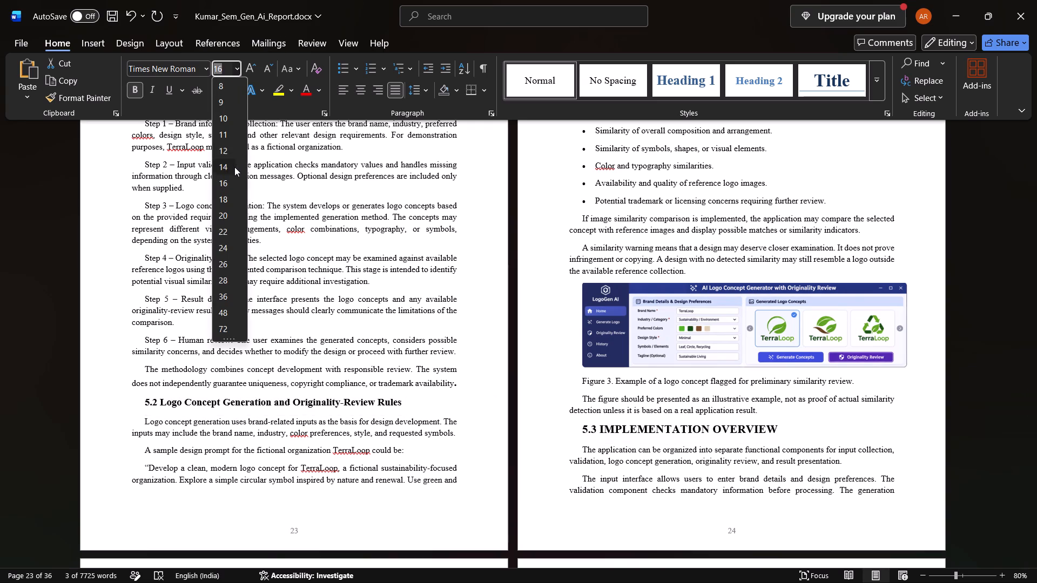
pyautogui.scroll(-4, 470, 351)
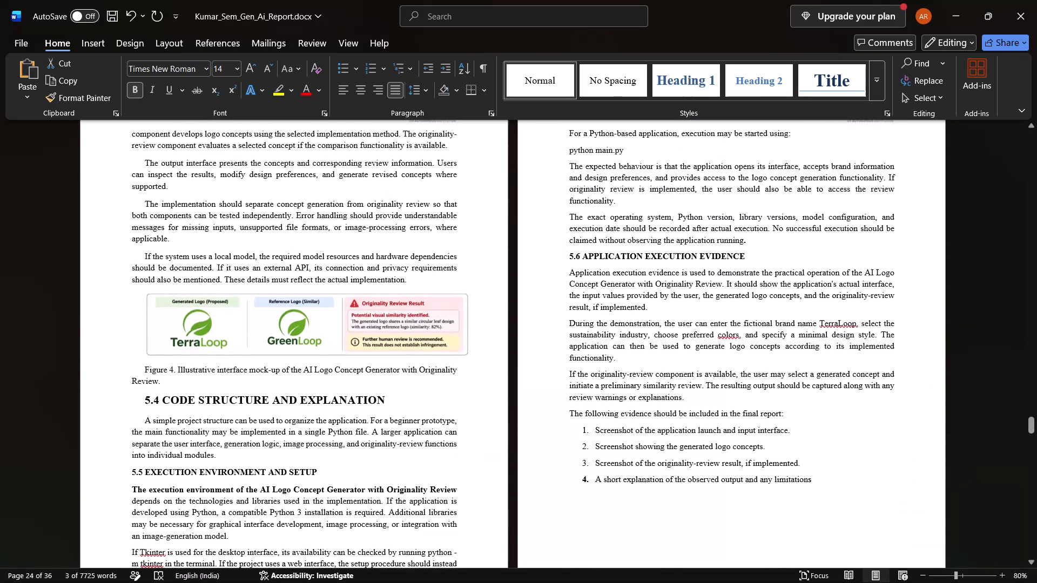
pyautogui.scroll(1, 470, 351)
pyautogui.scroll(-1, 406, 483)
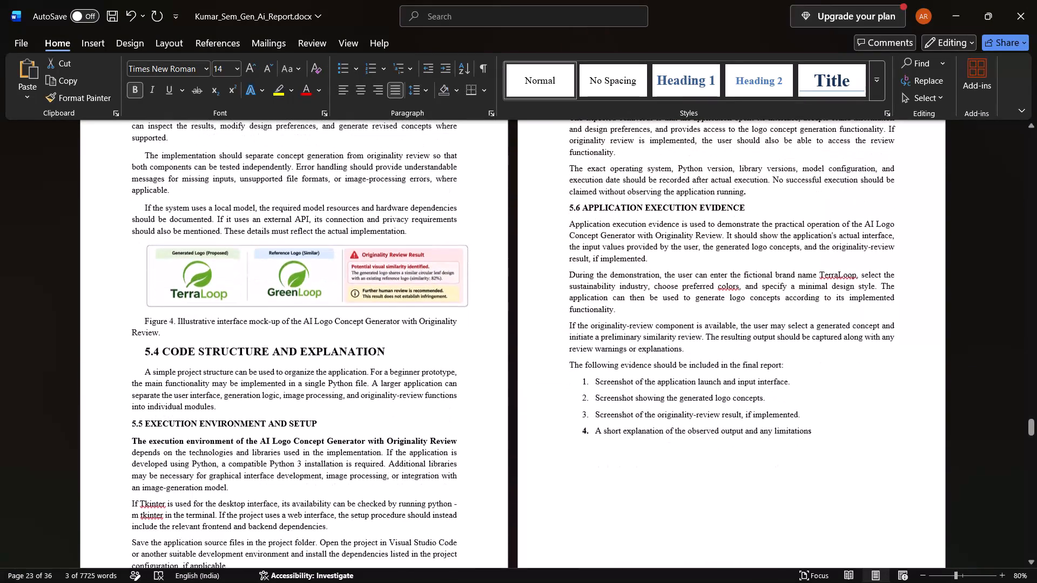
pyautogui.moveTo(393, 354); pyautogui.dragTo(125, 364)
pyautogui.click(233, 65)
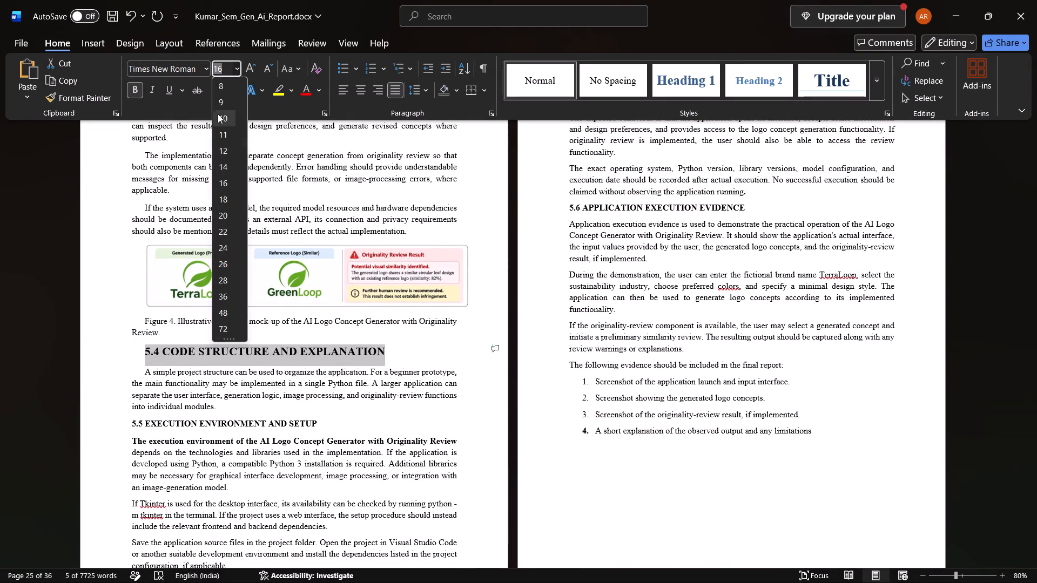
pyautogui.click(228, 164)
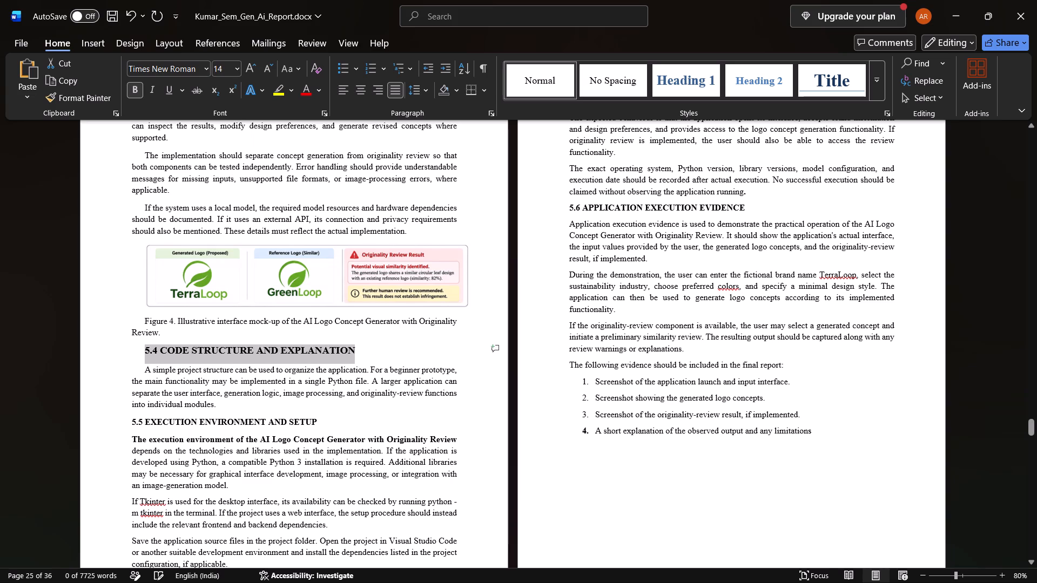
# Set the font size of the 5.5 EXECUTION ENVIRONMENT AND SETUP and 5.6 APPLICATION EXECUTION EVIDENCE headings to 14.
pyautogui.moveTo(317, 421); pyautogui.dragTo(133, 432)
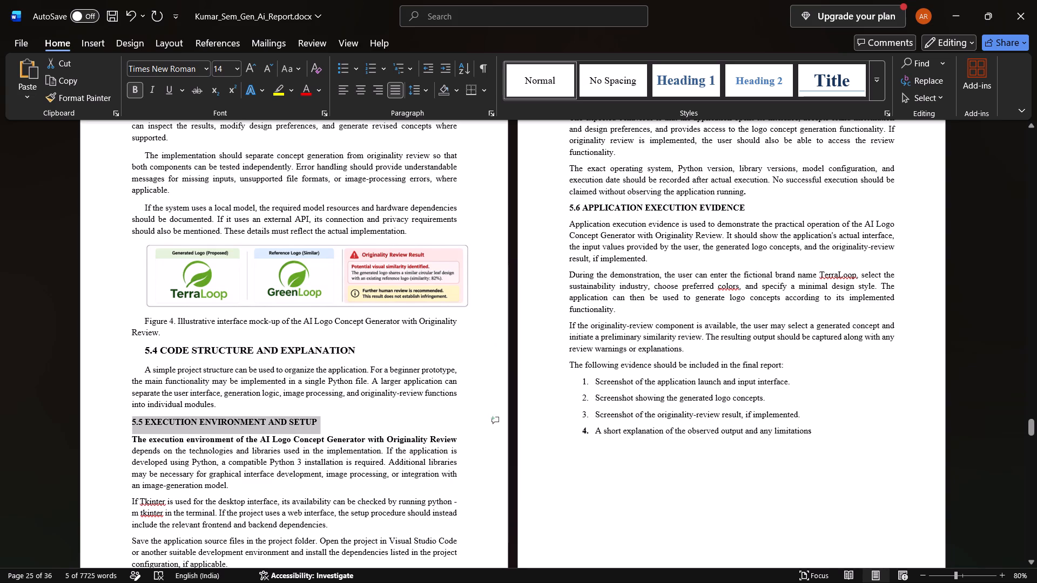
pyautogui.moveTo(133, 432); pyautogui.dragTo(131, 431)
pyautogui.click(236, 71)
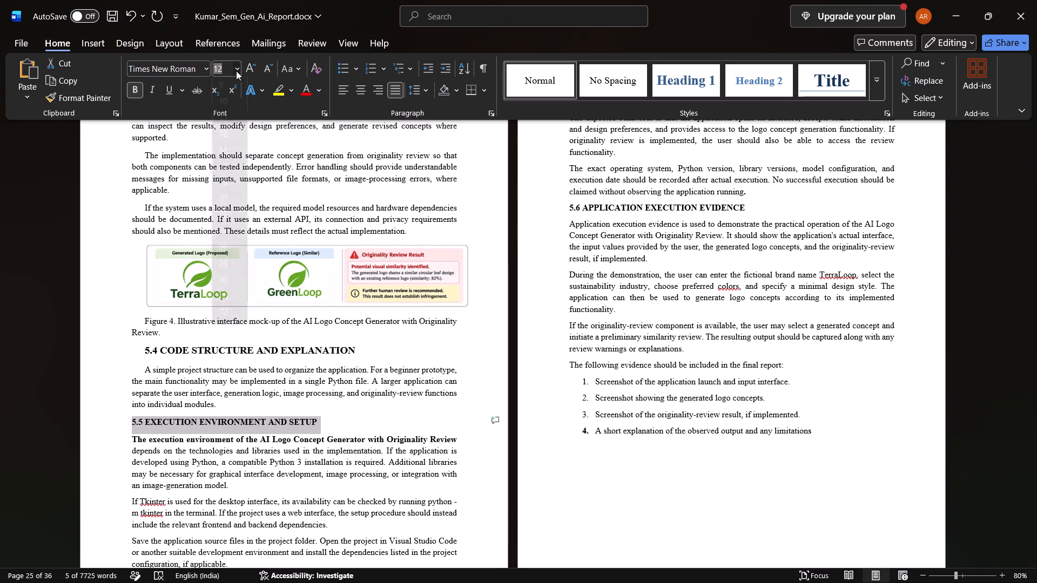
pyautogui.click(231, 171)
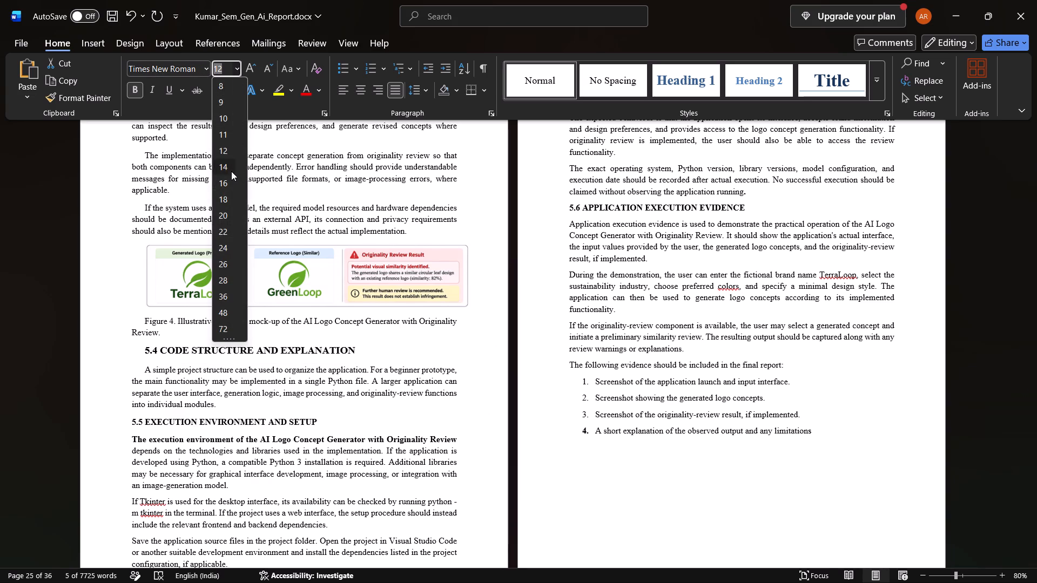
pyautogui.moveTo(750, 209); pyautogui.dragTo(562, 215)
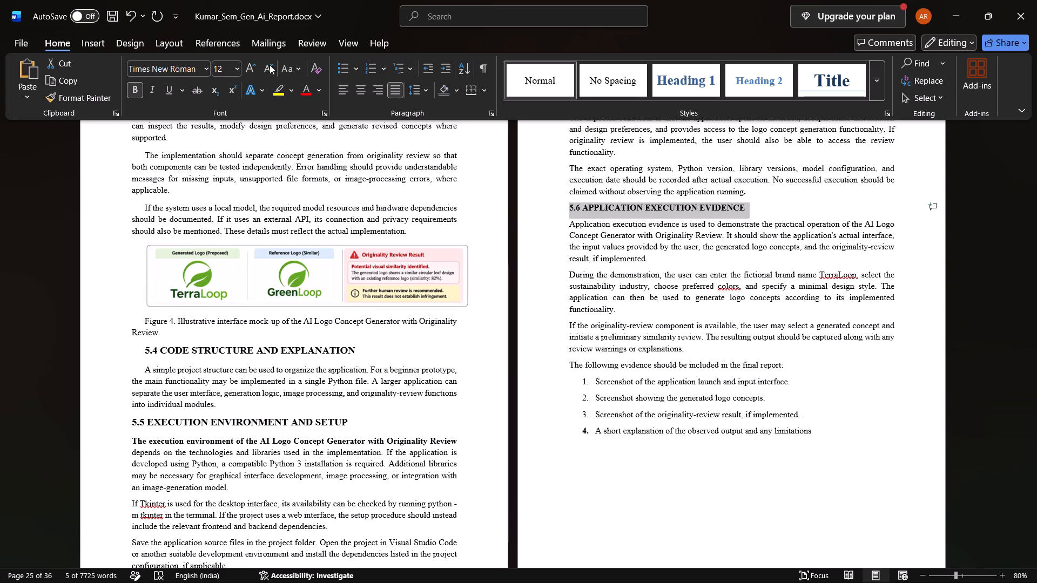
pyautogui.click(238, 68)
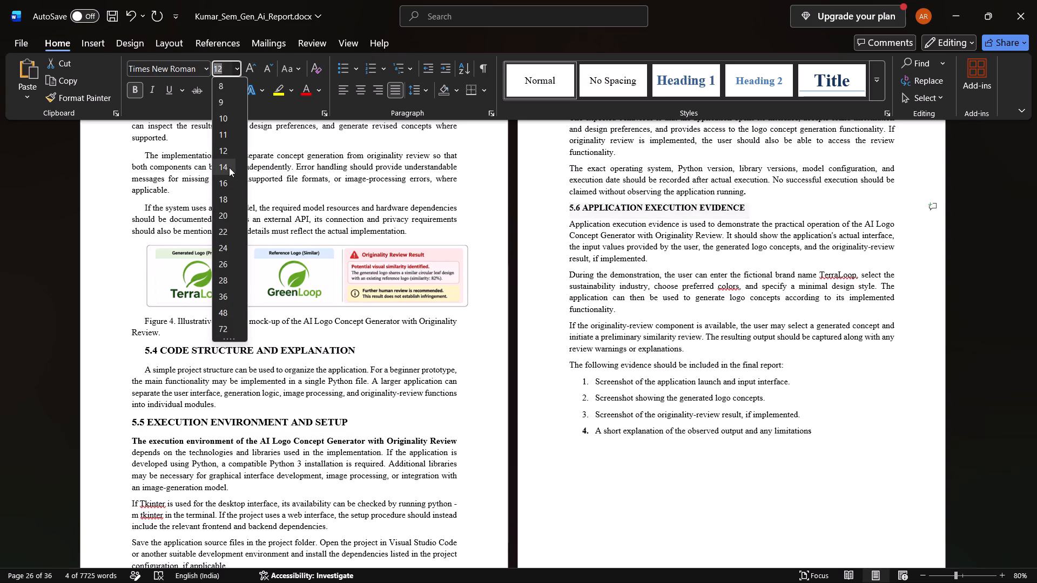
pyautogui.click(229, 167)
# Move the "CHAPTER 6:" heading to about the middle of its line by inserting leading spaces.
pyautogui.scroll(-5, 304, 303)
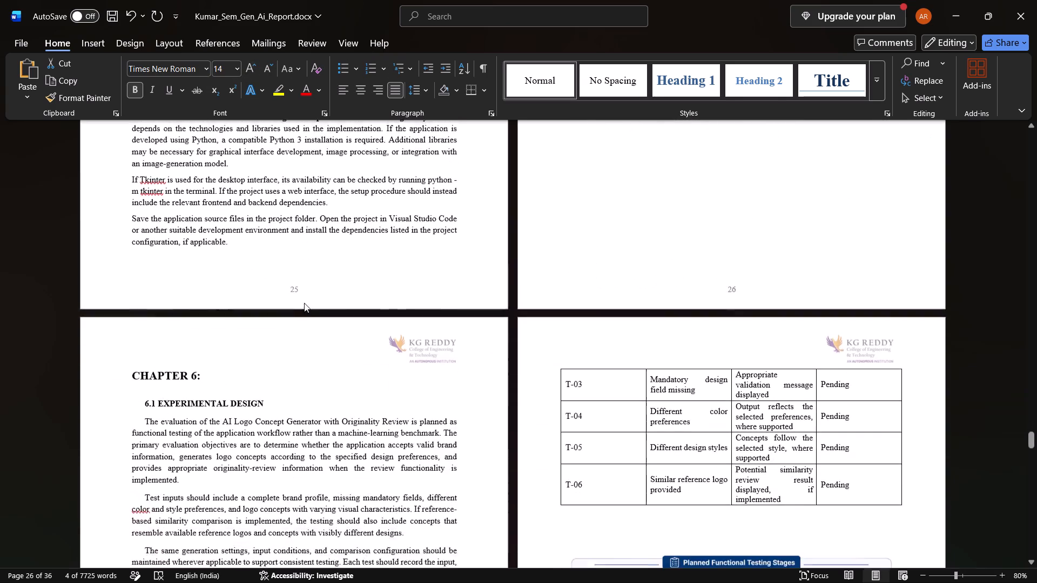
pyautogui.scroll(-1, 304, 303)
pyautogui.moveTo(201, 338); pyautogui.dragTo(177, 340)
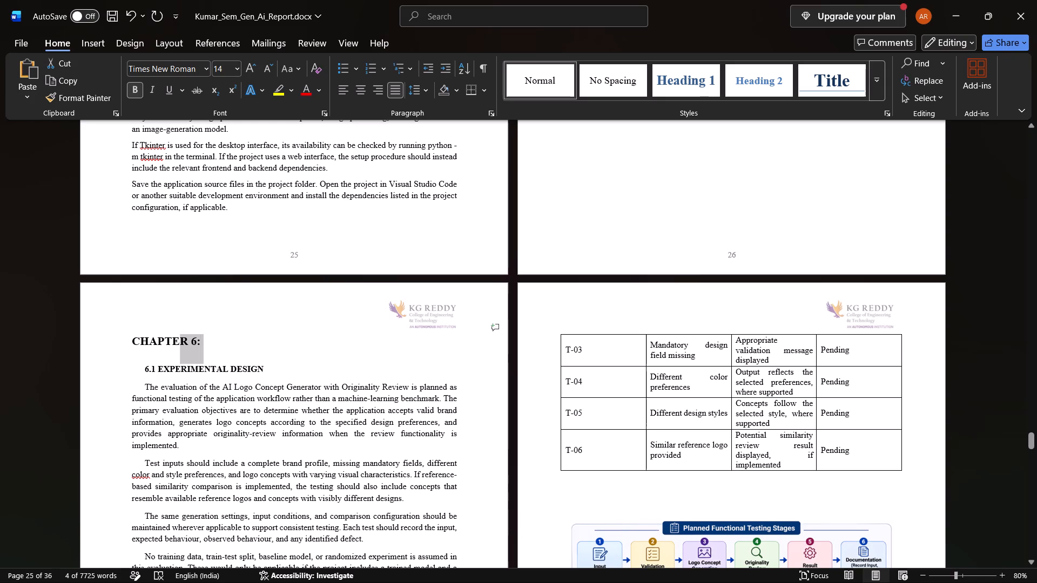
pyautogui.moveTo(177, 340); pyautogui.dragTo(124, 339)
pyautogui.click(124, 339)
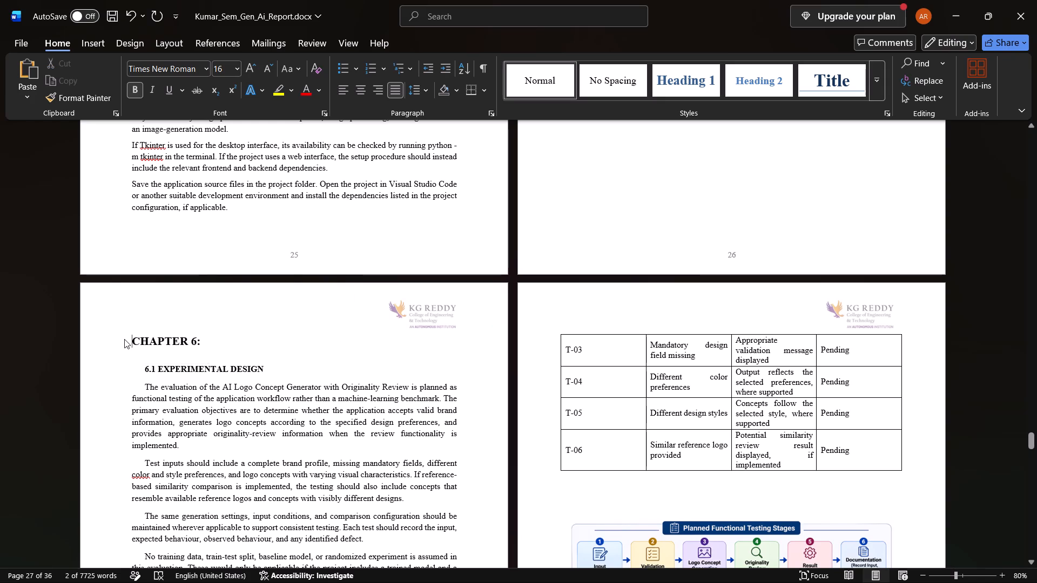
pyautogui.press('space')
pyautogui.press('space')
pyautogui.press('space')
pyautogui.press('space')
pyautogui.press('space')
pyautogui.press('space')
pyautogui.press('space')
pyautogui.press('space')
pyautogui.press('space')
pyautogui.press('space')
pyautogui.press('space')
pyautogui.press('space')
pyautogui.press('space')
pyautogui.press('space')
pyautogui.press('space')
pyautogui.press('space')
pyautogui.press('space')
pyautogui.press('space')
pyautogui.press('space')
pyautogui.press('space')
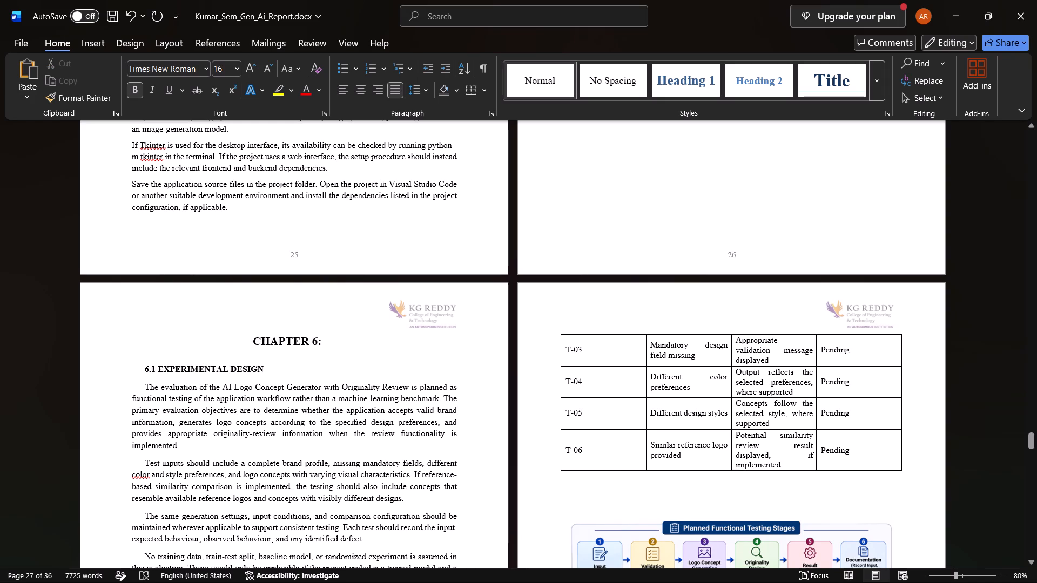
# Copy "EXPERIMENTAL DESIGN" from the 6.1 heading and paste it on a new line below "CHAPTER 6:" as the chapter title.
pyautogui.click(259, 371)
pyautogui.moveTo(264, 369); pyautogui.dragTo(147, 374)
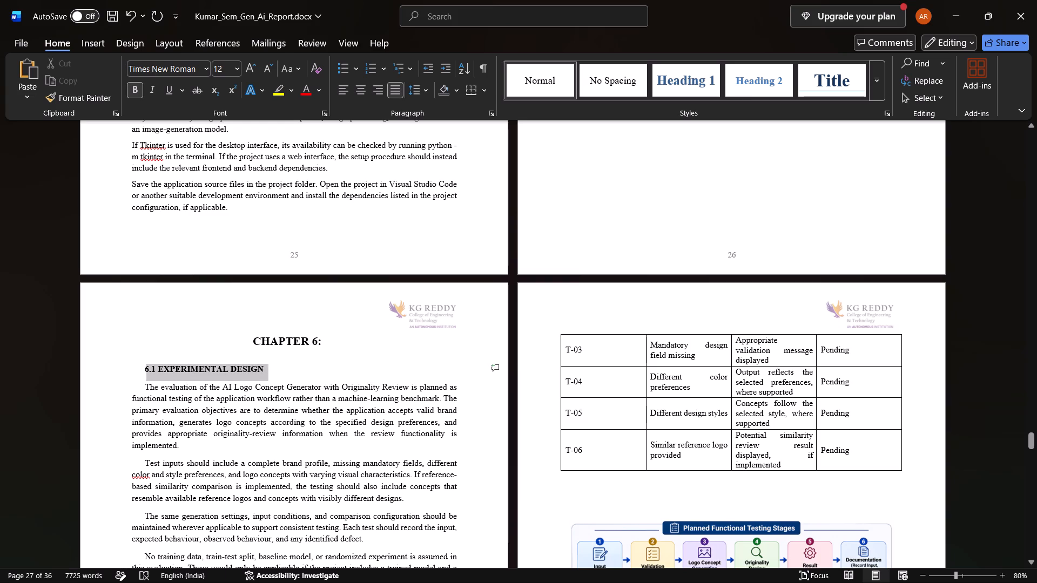
pyautogui.moveTo(147, 374); pyautogui.dragTo(158, 372)
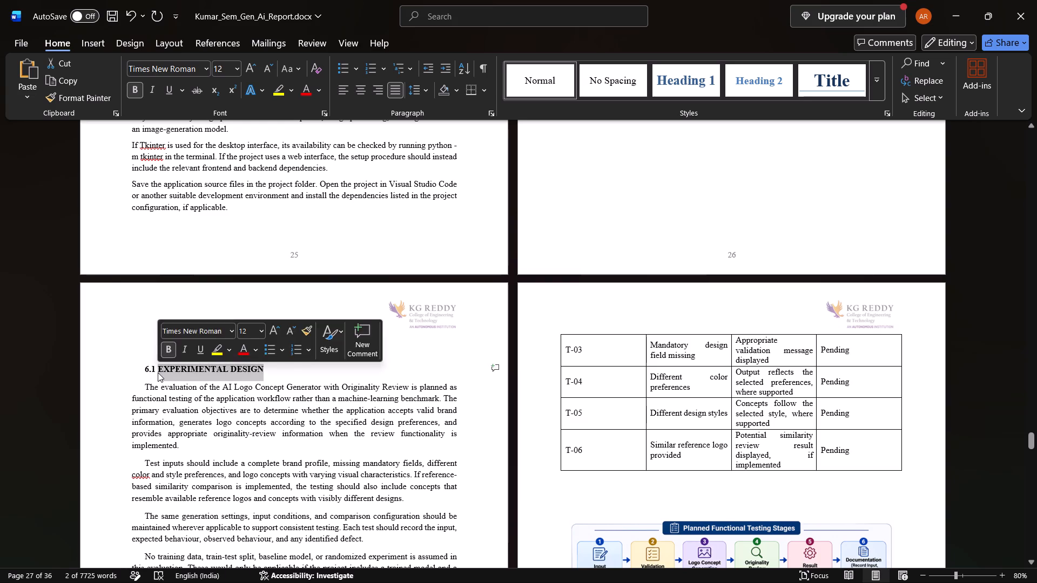
pyautogui.hotkey('ctrl', 'c')
pyautogui.click(326, 343)
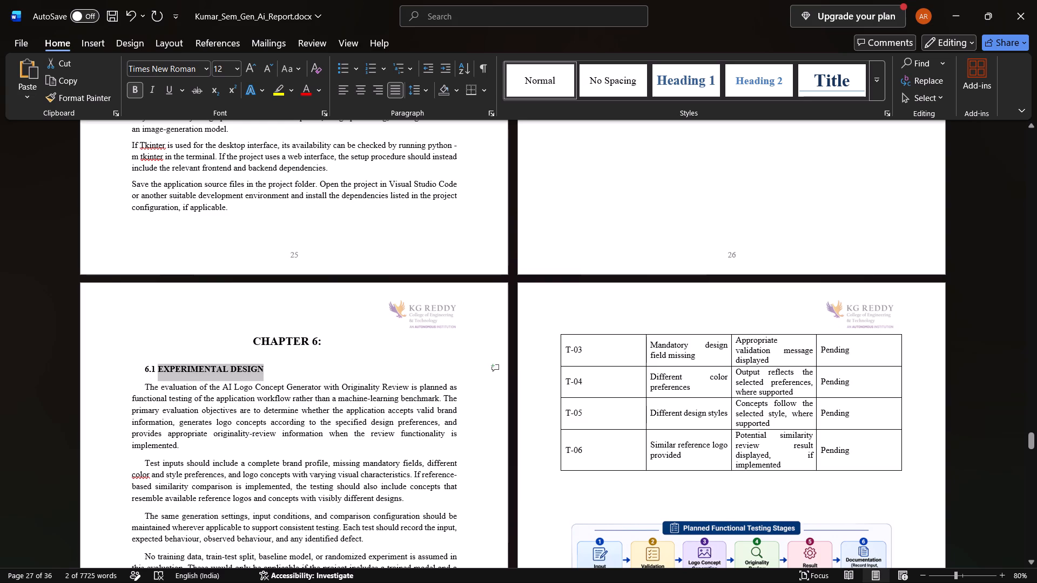
pyautogui.press('Return')
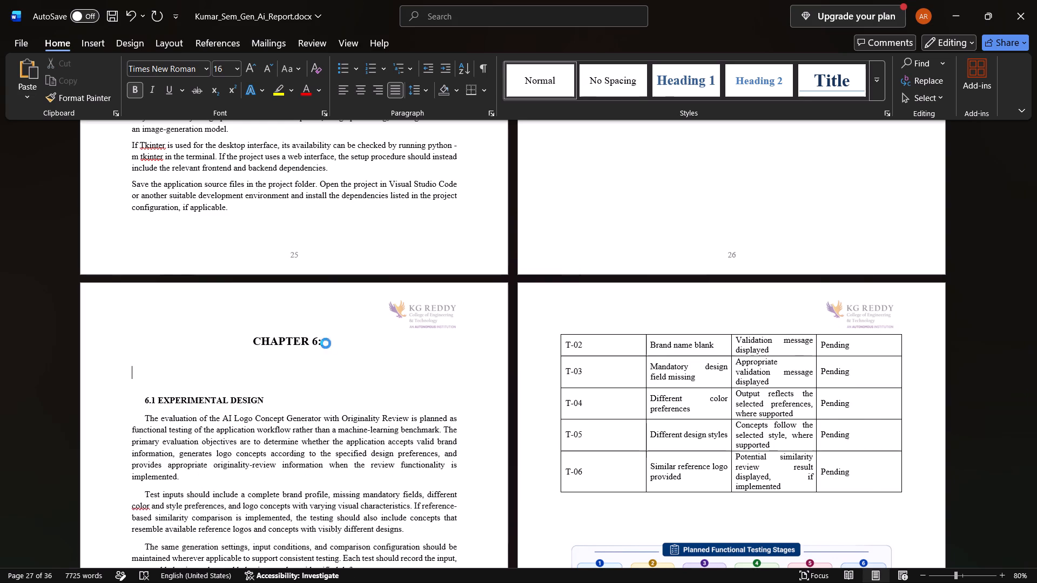
pyautogui.hotkey('ctrl', 'v')
# Shift the pasted "EXPERIMENTAL DESIGN" title to beneath the "CHAPTER 6:" heading by inserting leading spaces.
pyautogui.press('Left')
pyautogui.press('Left')
pyautogui.press('Left')
pyautogui.press('Left')
pyautogui.press('Left')
pyautogui.press('Left')
pyautogui.press('Left')
pyautogui.press('Left')
pyautogui.press('Left')
pyautogui.press('Left')
pyautogui.press('Left')
pyautogui.press('Left')
pyautogui.press('Left')
pyautogui.press('Left')
pyautogui.press('Left')
pyautogui.press('Left')
pyautogui.press('Left')
pyautogui.press('Left')
pyautogui.press('Left')
pyautogui.press('Left')
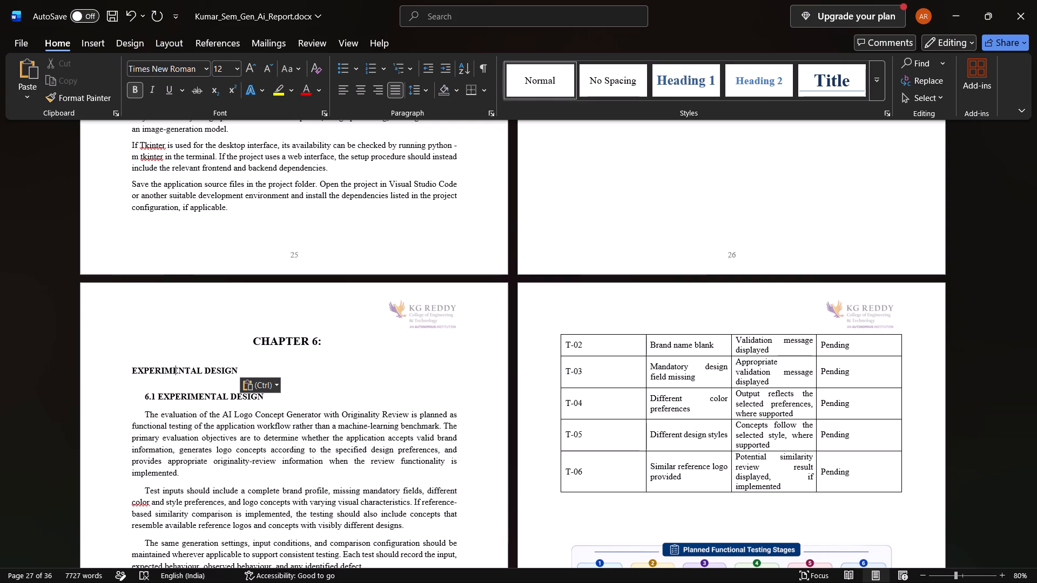
pyautogui.press('Right')
pyautogui.press('Right')
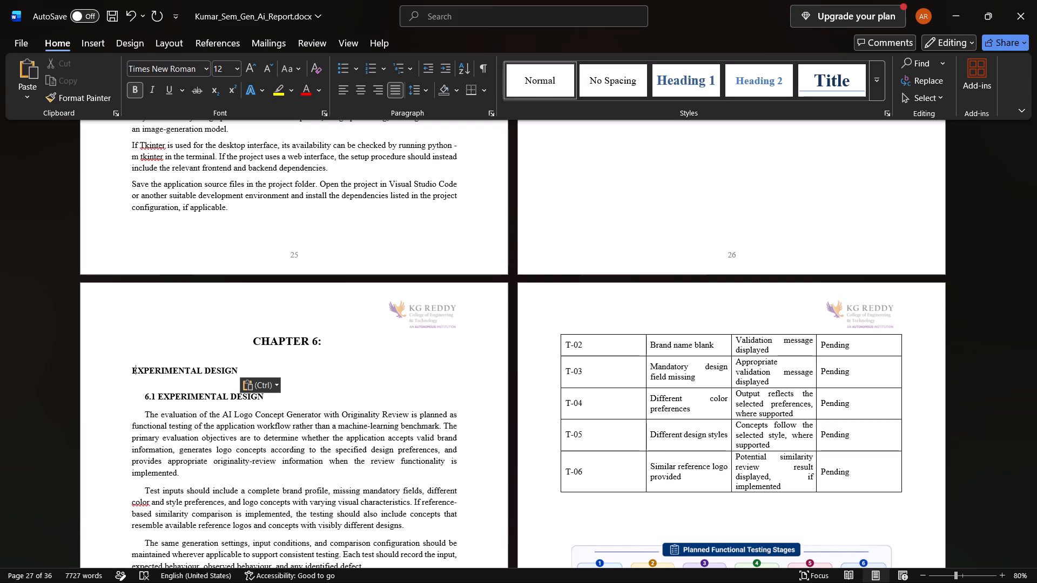
pyautogui.press('space')
pyautogui.press('space')
pyautogui.press('space')
pyautogui.press('space')
pyautogui.press('space')
pyautogui.press('space')
pyautogui.press('space')
pyautogui.press('space')
pyautogui.press('space')
pyautogui.press('space')
pyautogui.press('space')
pyautogui.press('space')
pyautogui.press('space')
pyautogui.press('space')
pyautogui.press('space')
pyautogui.press('space')
pyautogui.press('space')
pyautogui.press('space')
pyautogui.press('space')
pyautogui.press('space')
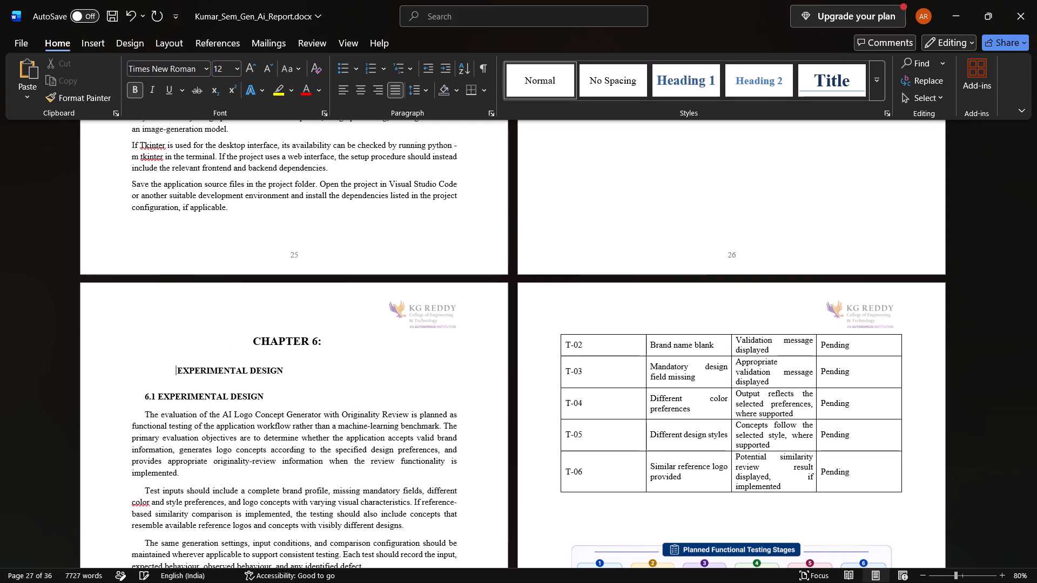
pyautogui.press('space')
pyautogui.press('space')
pyautogui.press('space')
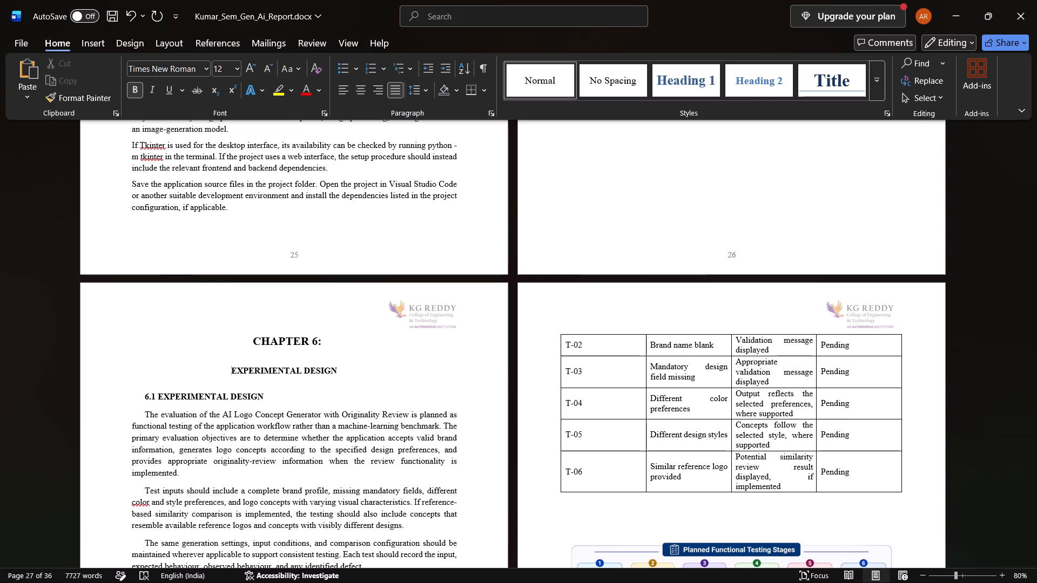
# Set the font size of the "EXPERIMENTAL DESIGN" chapter title to 16.
pyautogui.hotkey('shift', 'Right')
pyautogui.hotkey('shift', 'Right')
pyautogui.hotkey('shift', 'Right')
pyautogui.hotkey('shift', 'Right')
pyautogui.hotkey('shift', 'Right')
pyautogui.hotkey('shift', 'Right')
pyautogui.hotkey('shift', 'Right')
pyautogui.hotkey('shift', 'Right')
pyautogui.hotkey('shift', 'Right')
pyautogui.hotkey('shift', 'Right')
pyautogui.hotkey('shift', 'Right')
pyautogui.hotkey('shift', 'Right')
pyautogui.hotkey('shift', 'Right')
pyautogui.hotkey('shift', 'Right')
pyautogui.hotkey('shift', 'Right')
pyautogui.hotkey('shift', 'Right')
pyautogui.hotkey('shift', 'Right')
pyautogui.hotkey('shift', 'Right')
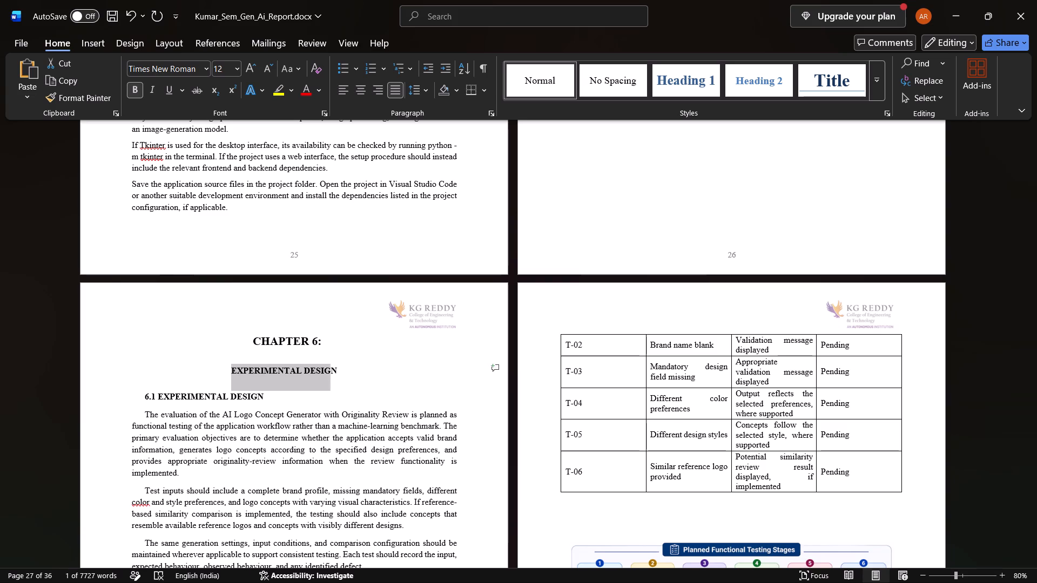
pyautogui.hotkey('shift', 'Right')
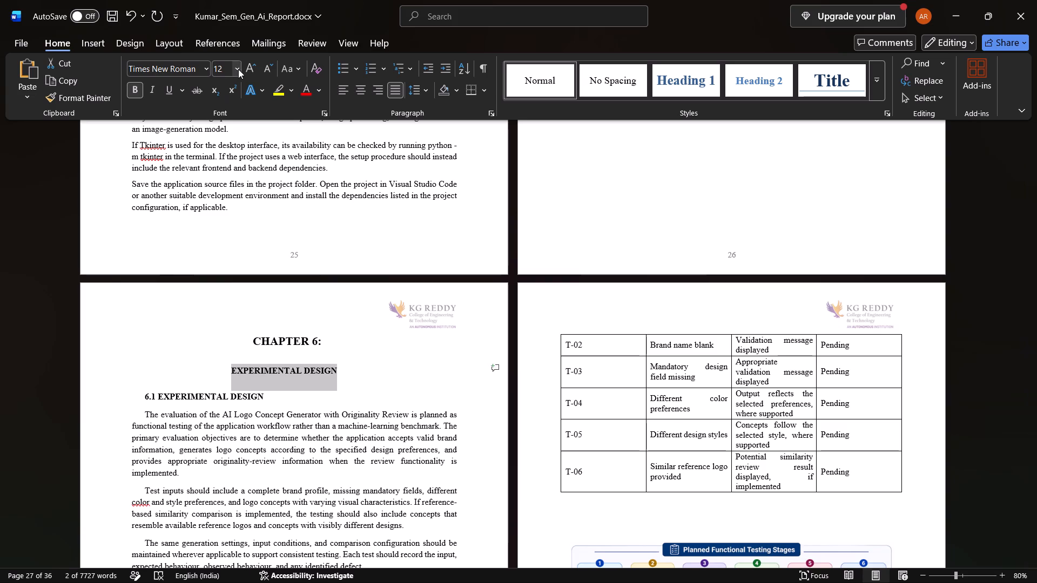
pyautogui.click(238, 69)
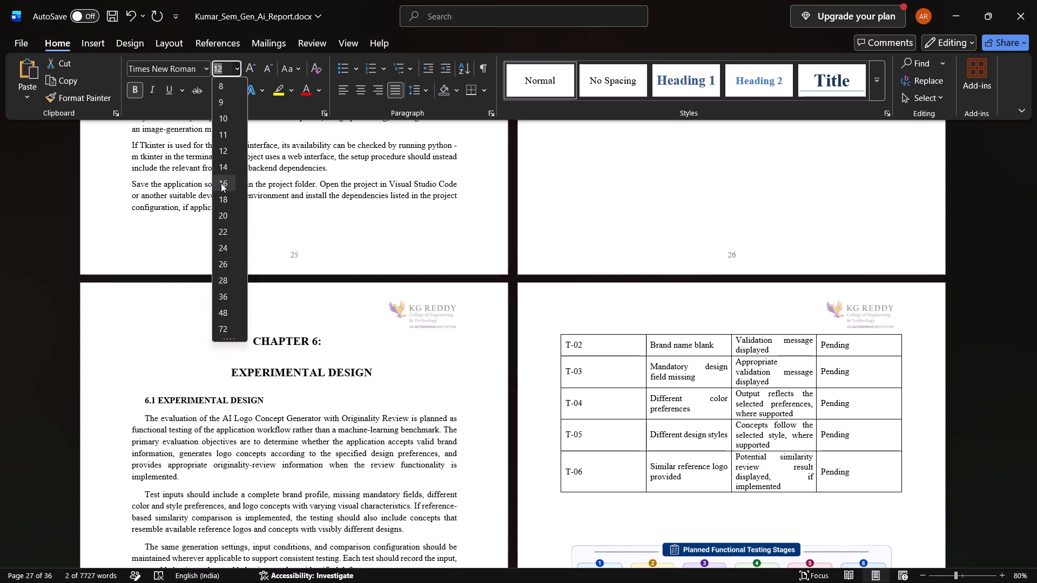
pyautogui.click(221, 183)
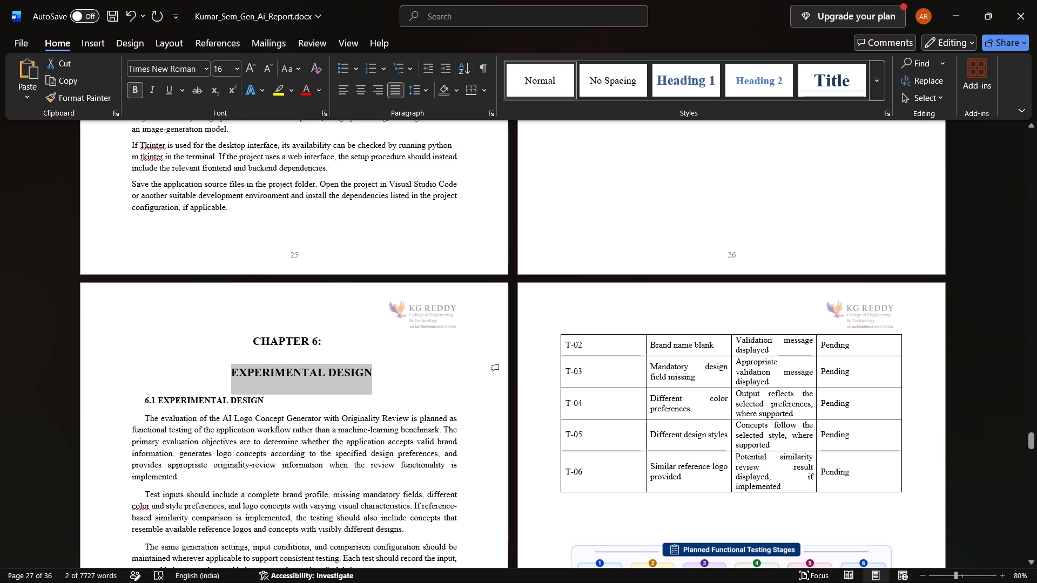
# Shift the "EXPERIMENTAL DESIGN" chapter title back under "CHAPTER 6:" by deleting three leading spaces.
pyautogui.click(228, 372)
pyautogui.press('BackSpace')
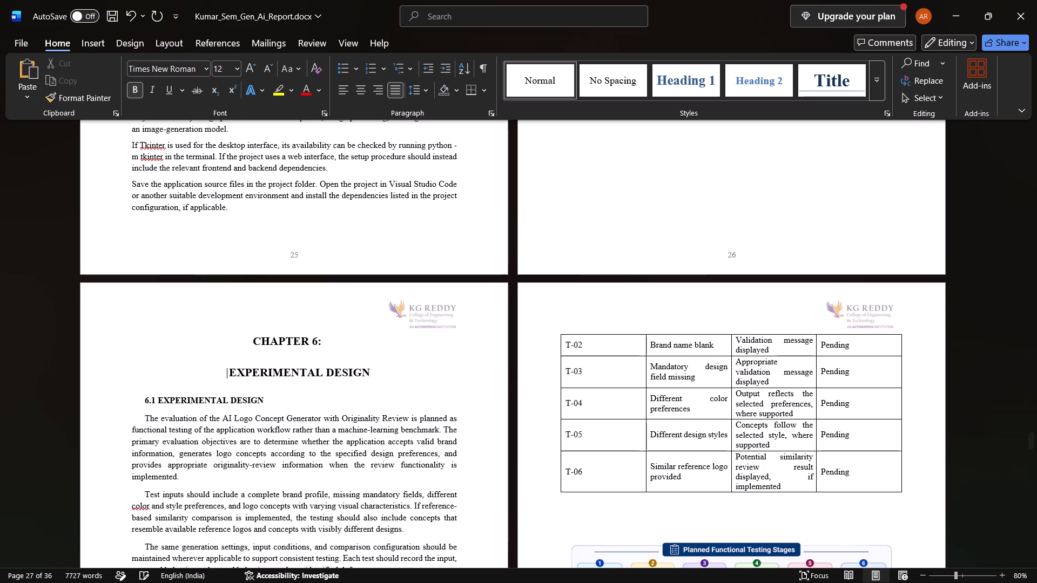
pyautogui.press('BackSpace')
pyautogui.press('BackSpace')
# Set the font size of the "6.1 EXPERIMENTAL DESIGN" heading to 14.
pyautogui.click(250, 397)
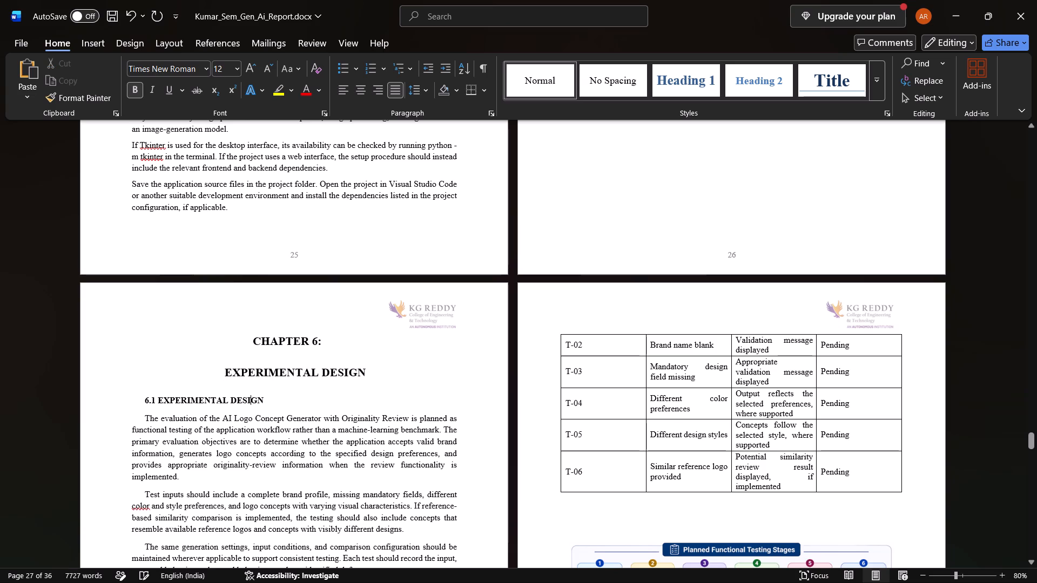
pyautogui.moveTo(278, 400); pyautogui.dragTo(129, 406)
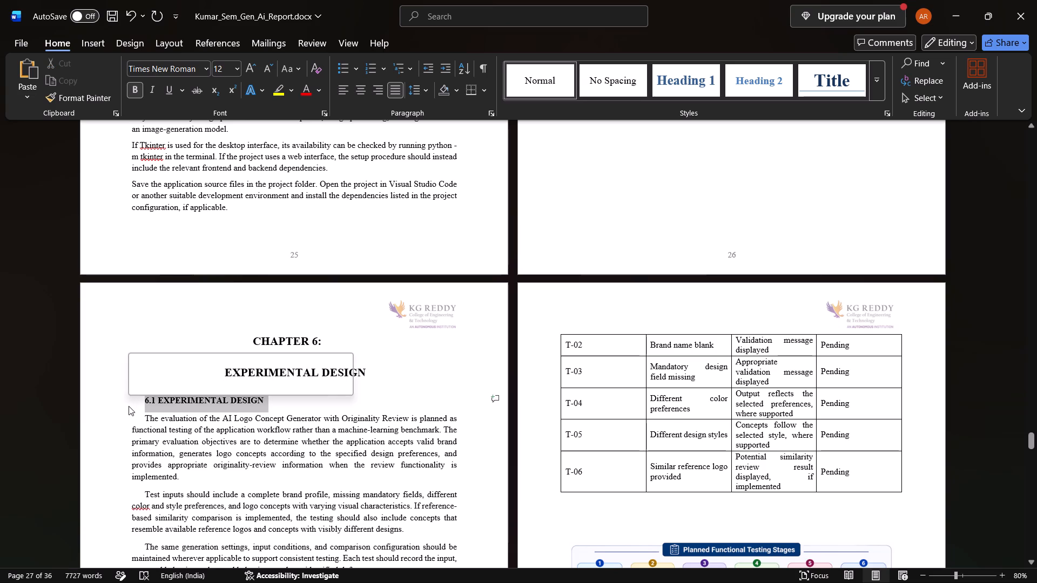
pyautogui.click(235, 74)
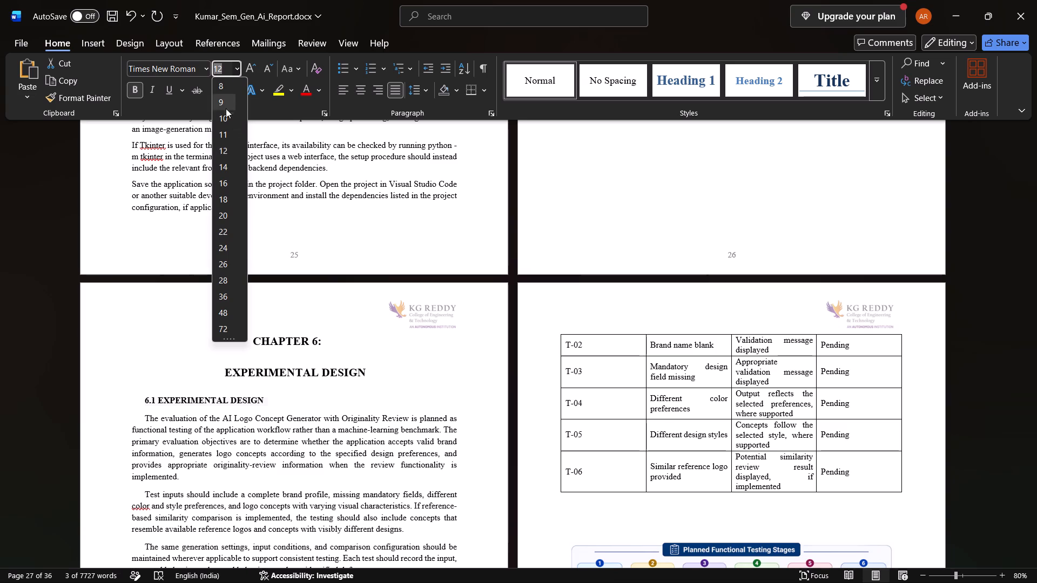
pyautogui.click(228, 164)
# Set the font size of the "6.2 EVALUATION METRICS AND TESTING PLAN" heading to 14.
pyautogui.scroll(-2, 246, 376)
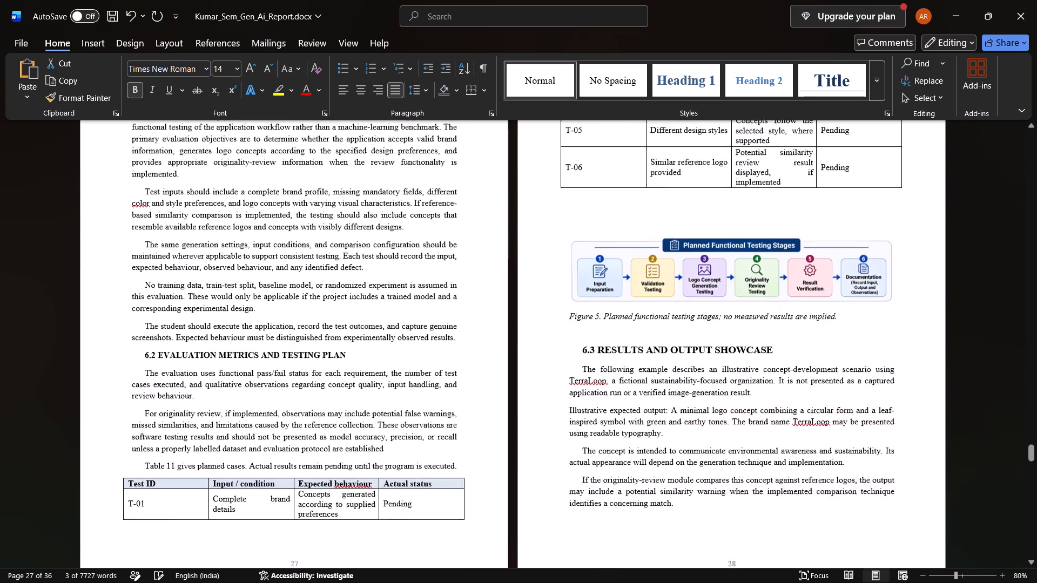
pyautogui.scroll(-1, 246, 376)
pyautogui.moveTo(359, 323); pyautogui.dragTo(211, 327)
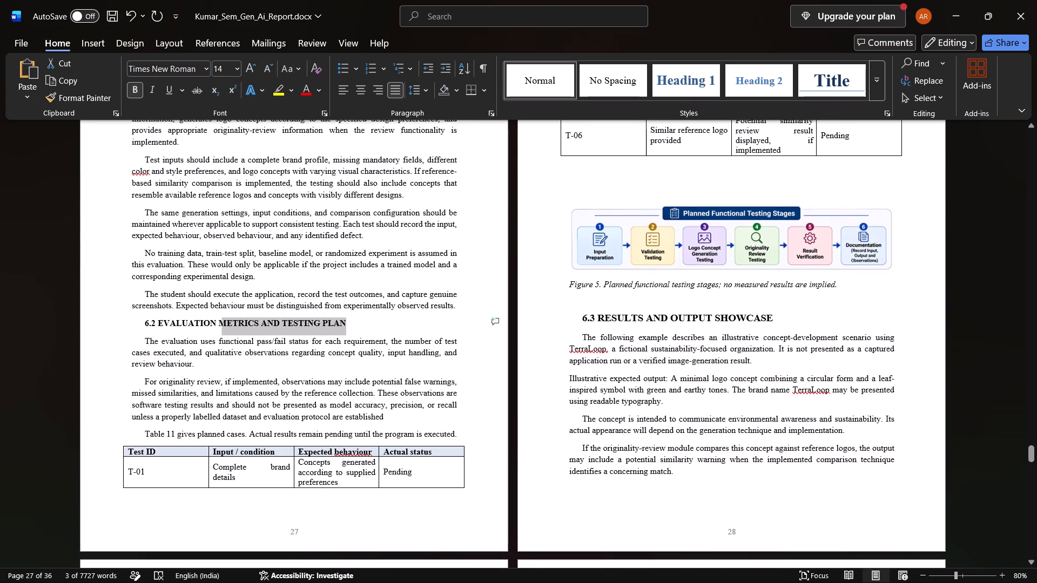
pyautogui.moveTo(211, 327); pyautogui.dragTo(144, 323)
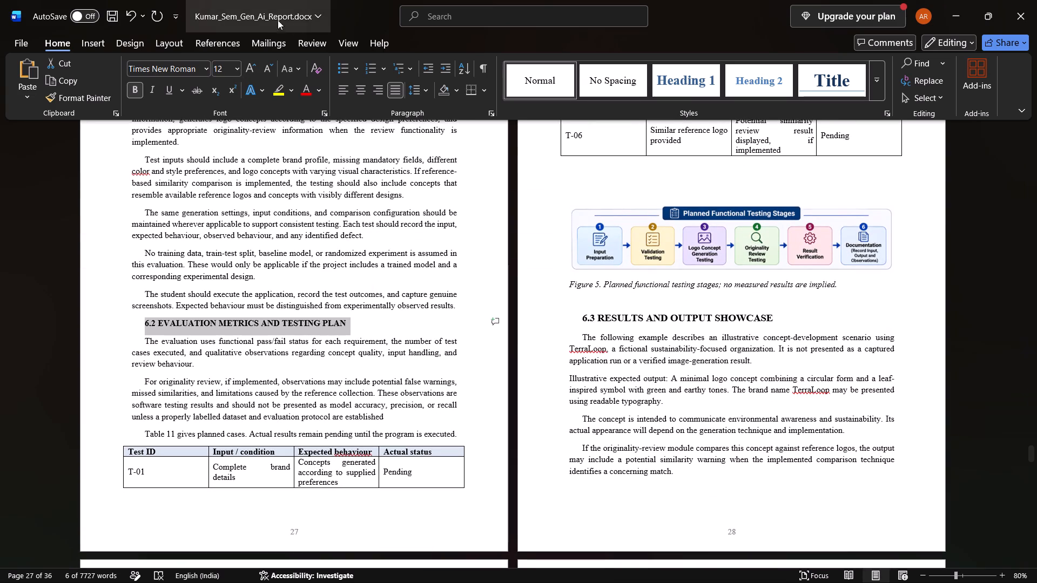
pyautogui.click(238, 66)
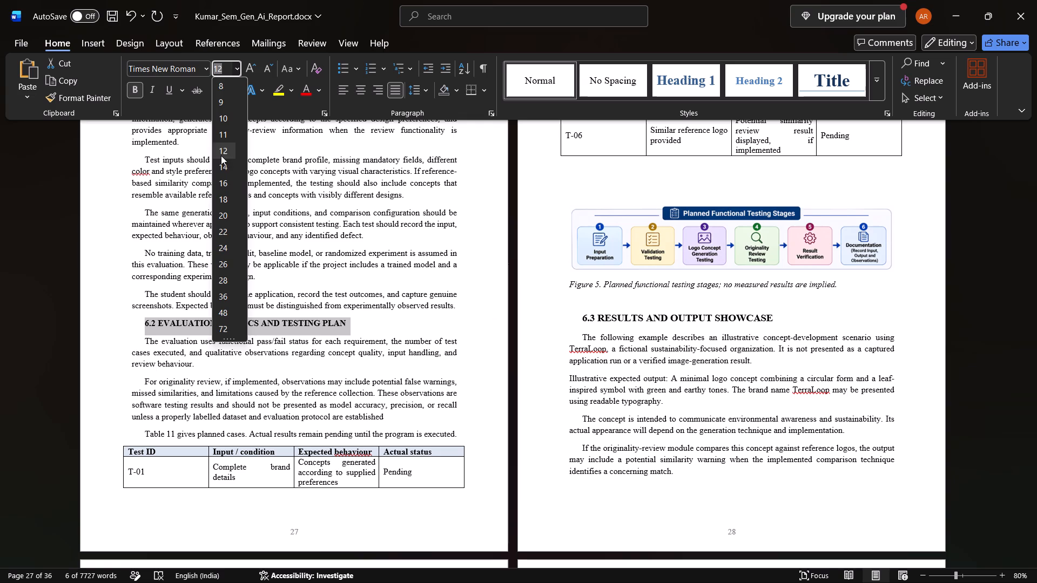
pyautogui.click(220, 166)
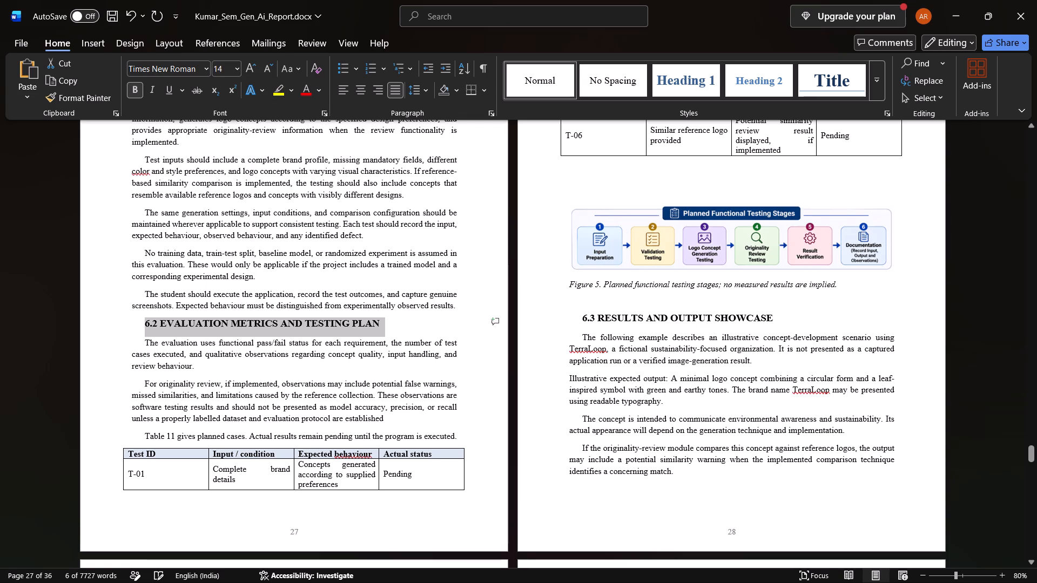
# Check the font sizes of the 6.3, 6.4 and 6.5 section headings.
pyautogui.moveTo(783, 315); pyautogui.dragTo(517, 347)
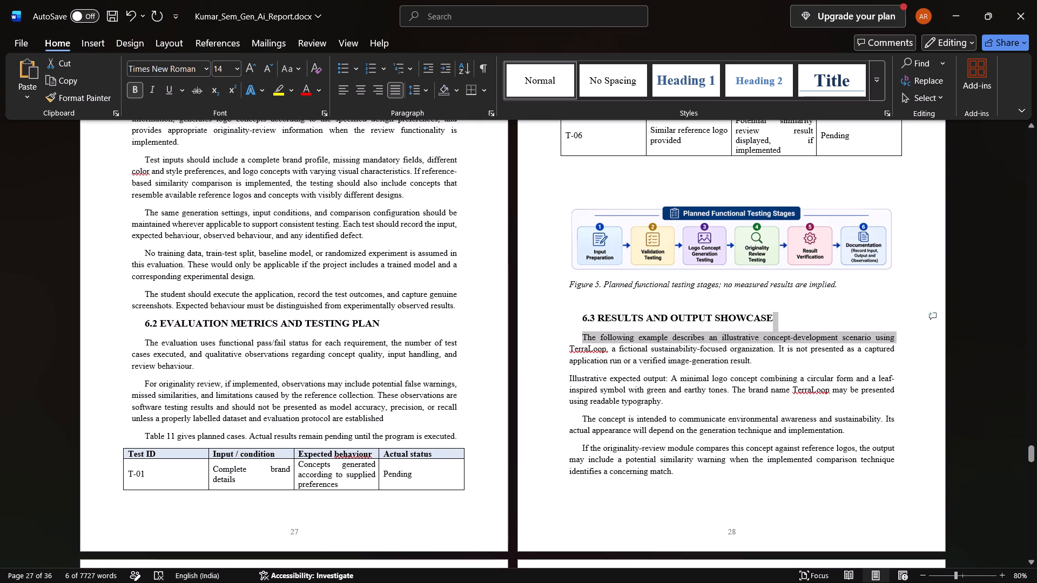
pyautogui.moveTo(517, 347); pyautogui.dragTo(539, 330)
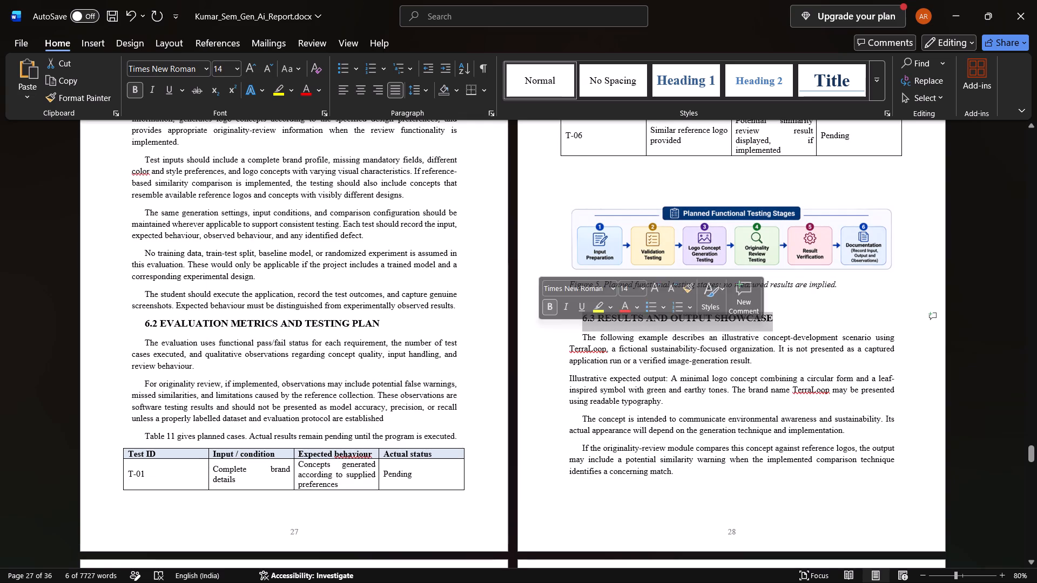
pyautogui.scroll(-2, 511, 349)
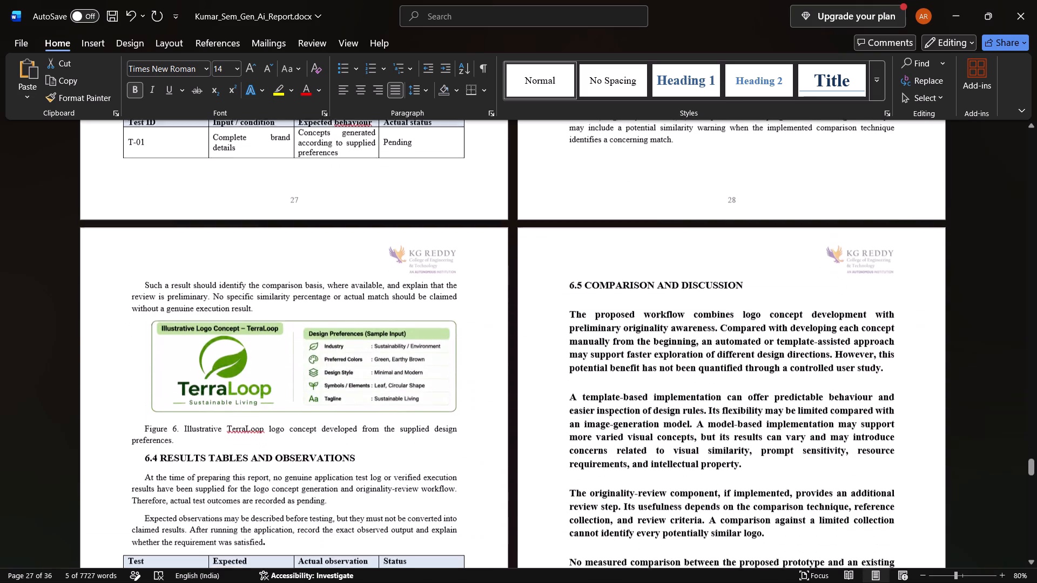
pyautogui.scroll(-1, 511, 349)
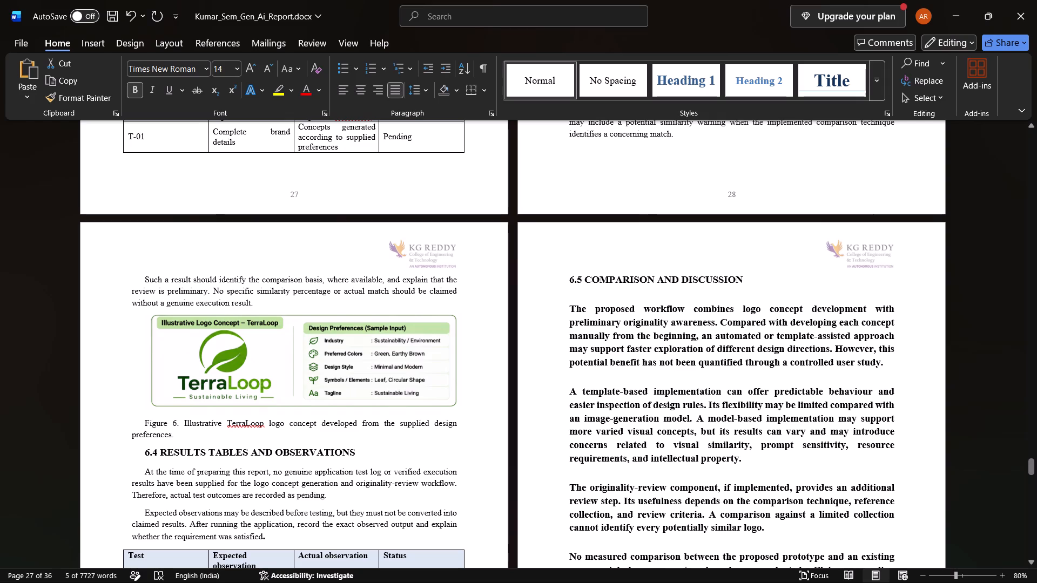
pyautogui.doubleClick(358, 448)
pyautogui.click(358, 448)
pyautogui.moveTo(358, 448); pyautogui.dragTo(216, 450)
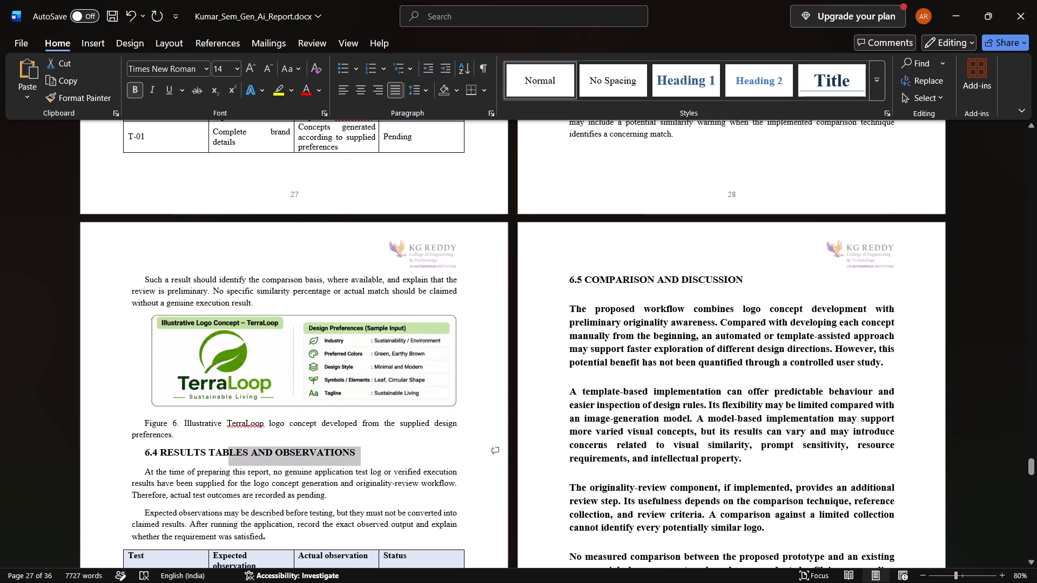
pyautogui.moveTo(216, 450); pyautogui.dragTo(128, 450)
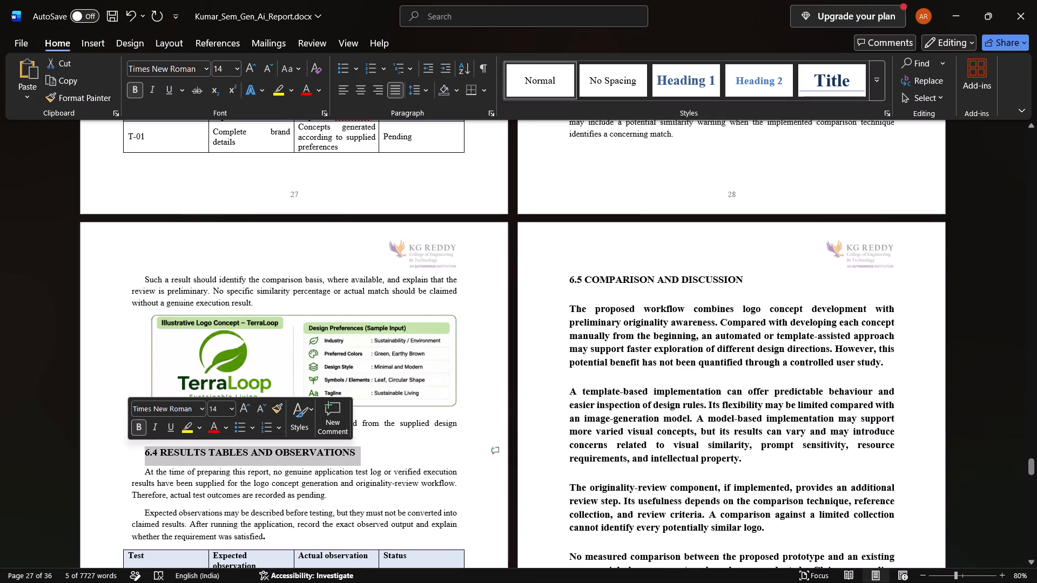
pyautogui.click(622, 283)
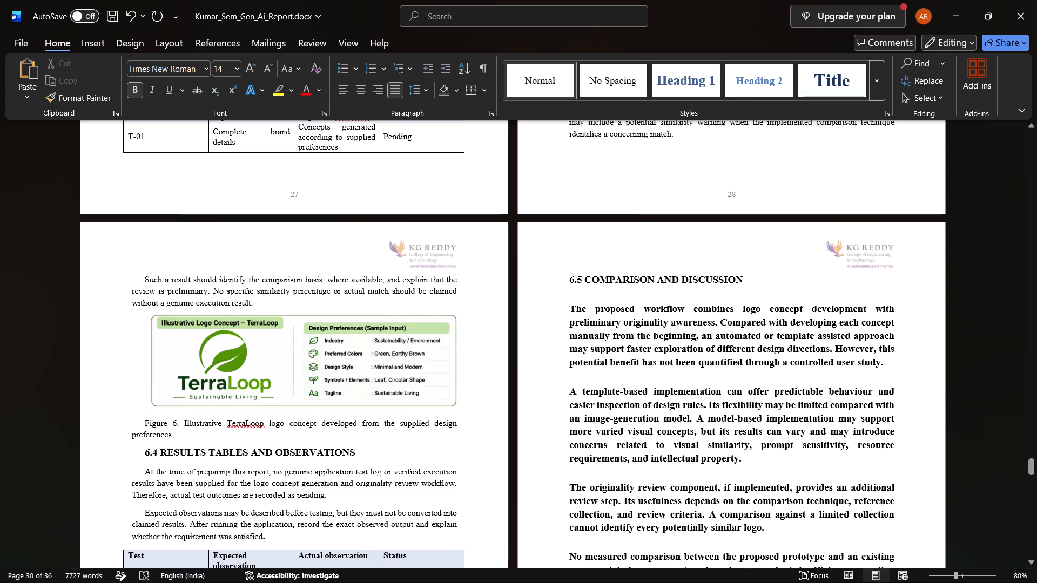
pyautogui.click(318, 449)
# Remove bold from the body paragraphs under "6.5 COMPARISON AND DISCUSSION" and set their font size to 12.
pyautogui.moveTo(572, 310); pyautogui.dragTo(639, 561)
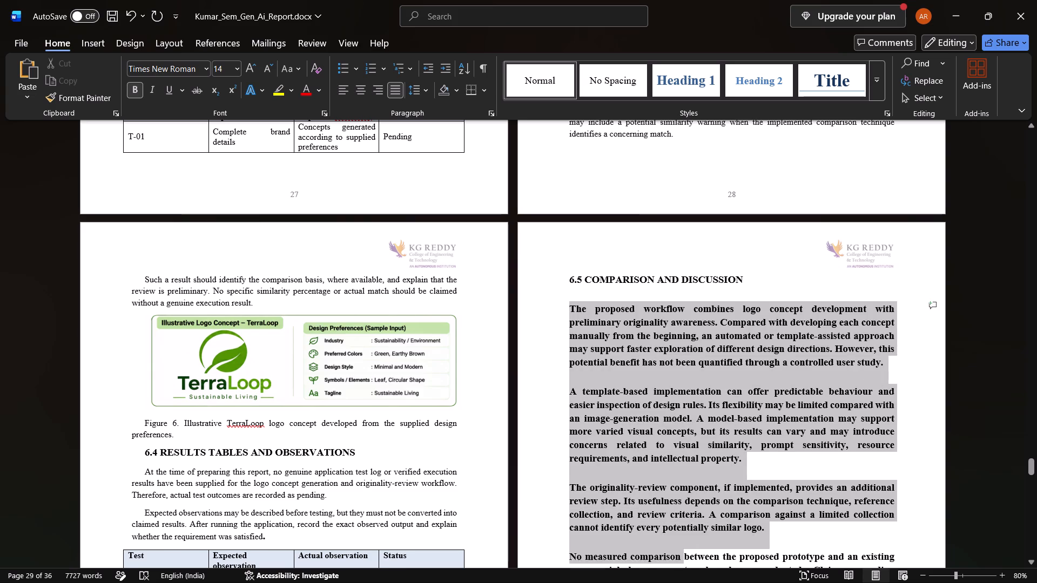
pyautogui.moveTo(639, 561); pyautogui.dragTo(718, 372)
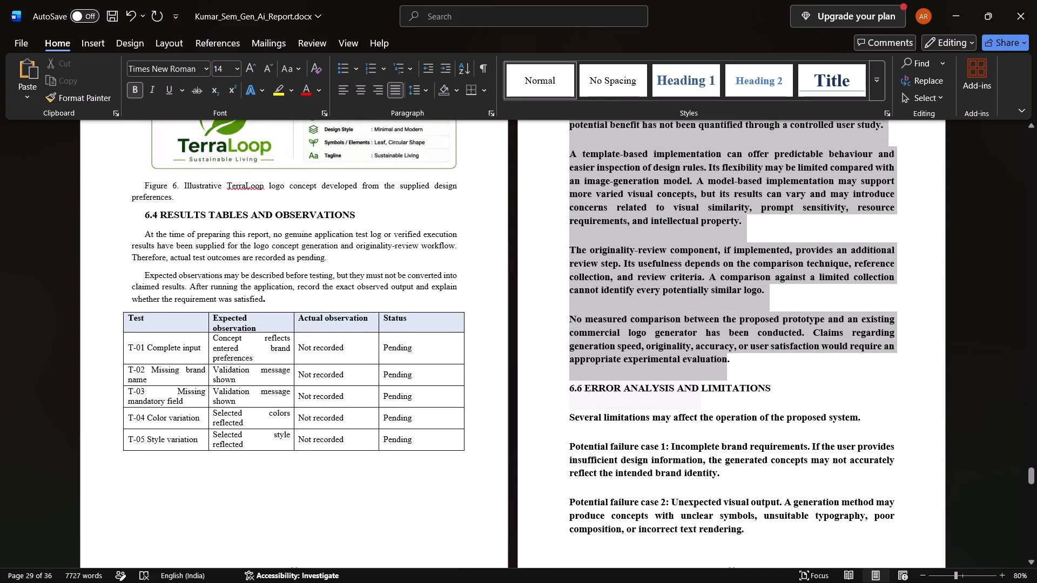
pyautogui.moveTo(718, 372); pyautogui.dragTo(718, 372)
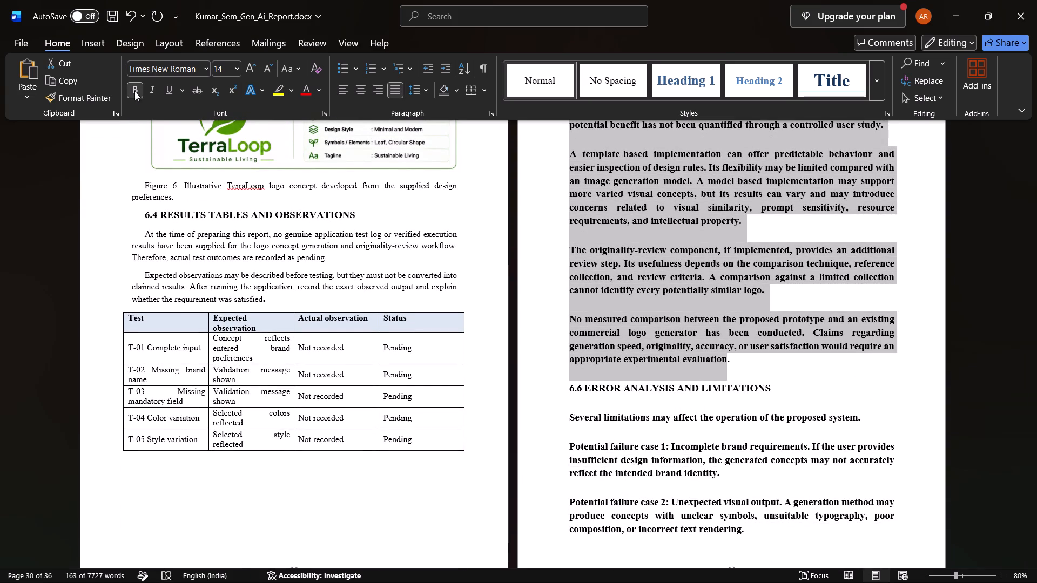
pyautogui.click(134, 91)
pyautogui.click(233, 73)
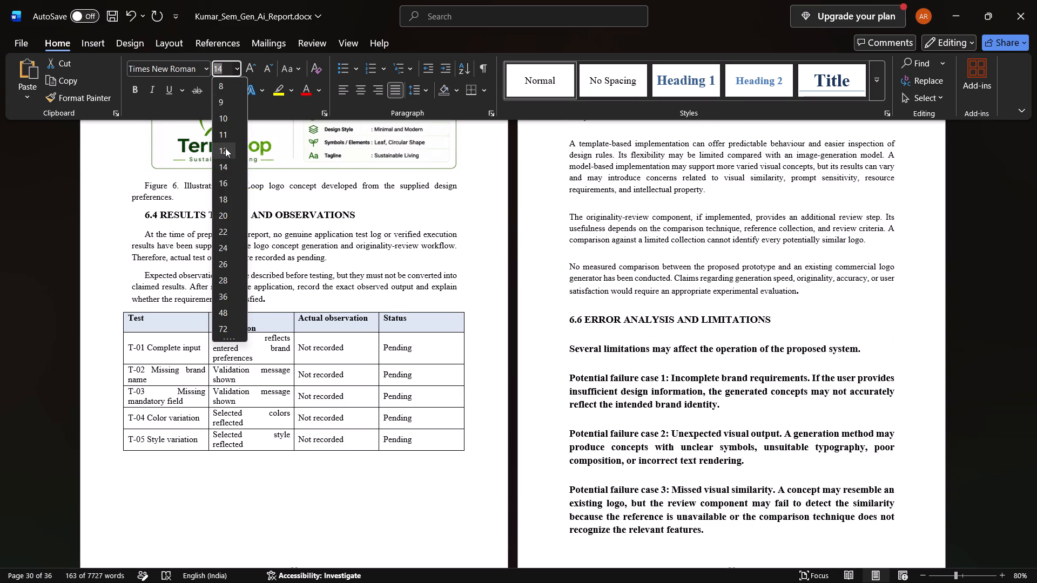
pyautogui.click(225, 148)
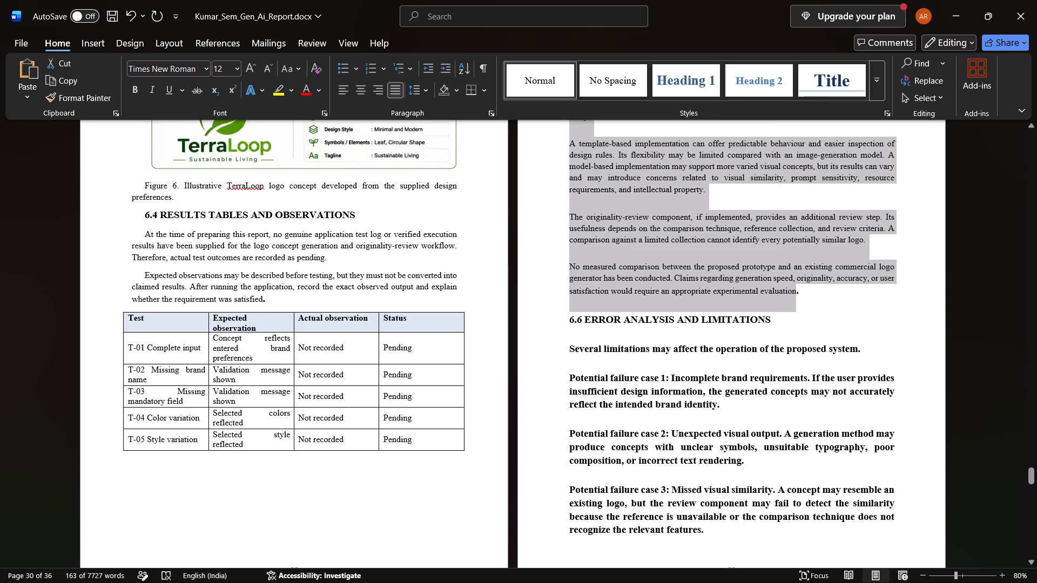
# Remove bold from all body paragraphs under "6.6 ERROR ANALYSIS AND LIMITATIONS" and set their font size to 12.
pyautogui.moveTo(569, 348); pyautogui.dragTo(603, 527)
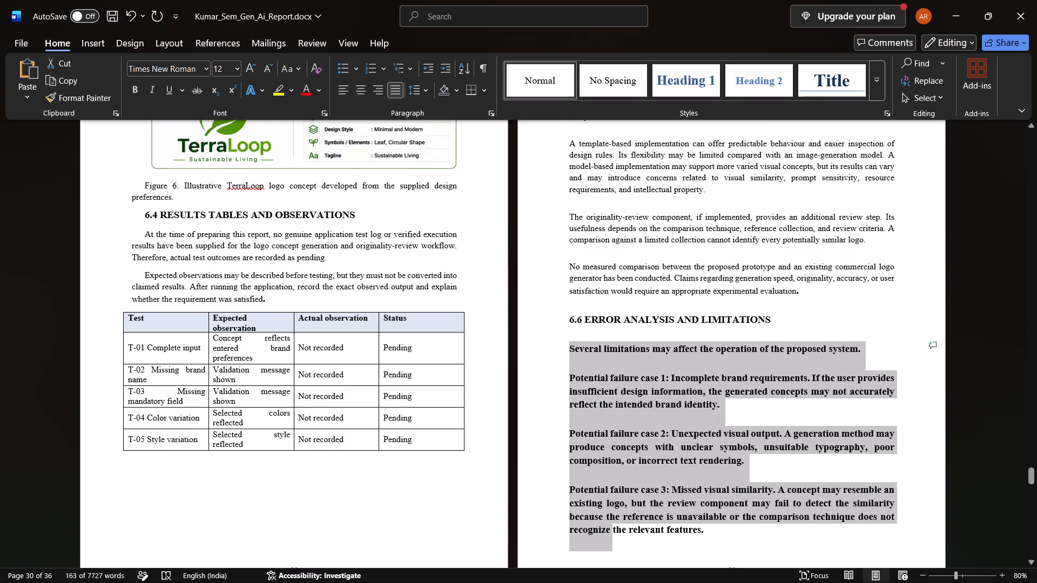
pyautogui.moveTo(603, 527); pyautogui.dragTo(611, 525)
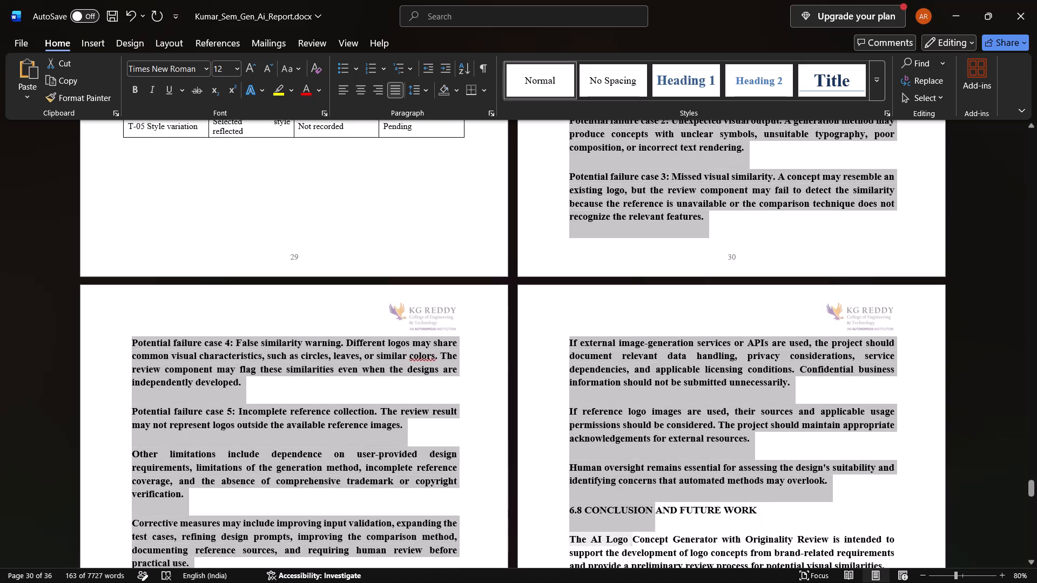
pyautogui.moveTo(611, 525); pyautogui.dragTo(394, 554)
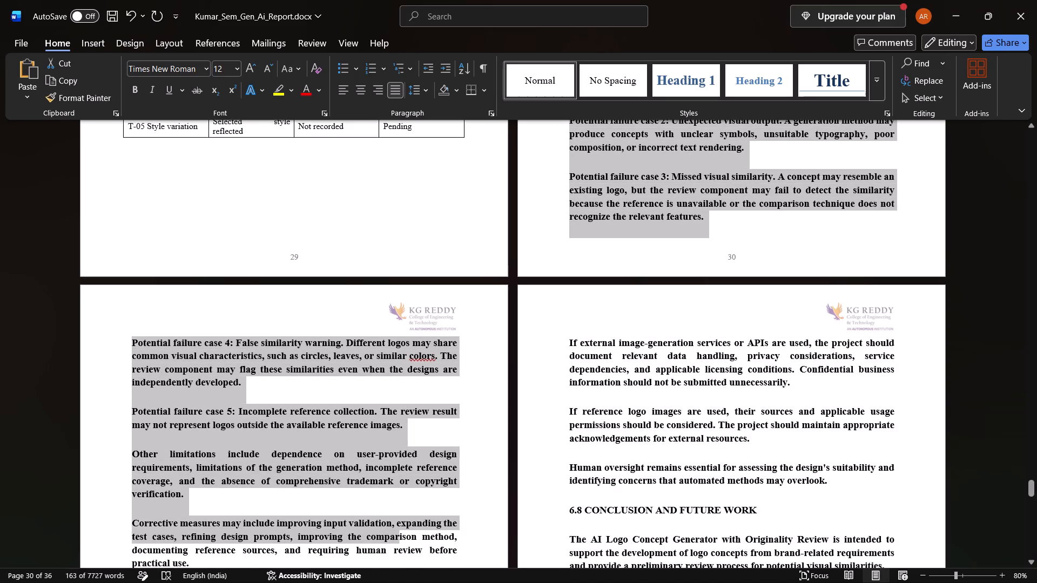
pyautogui.moveTo(394, 554); pyautogui.dragTo(373, 458)
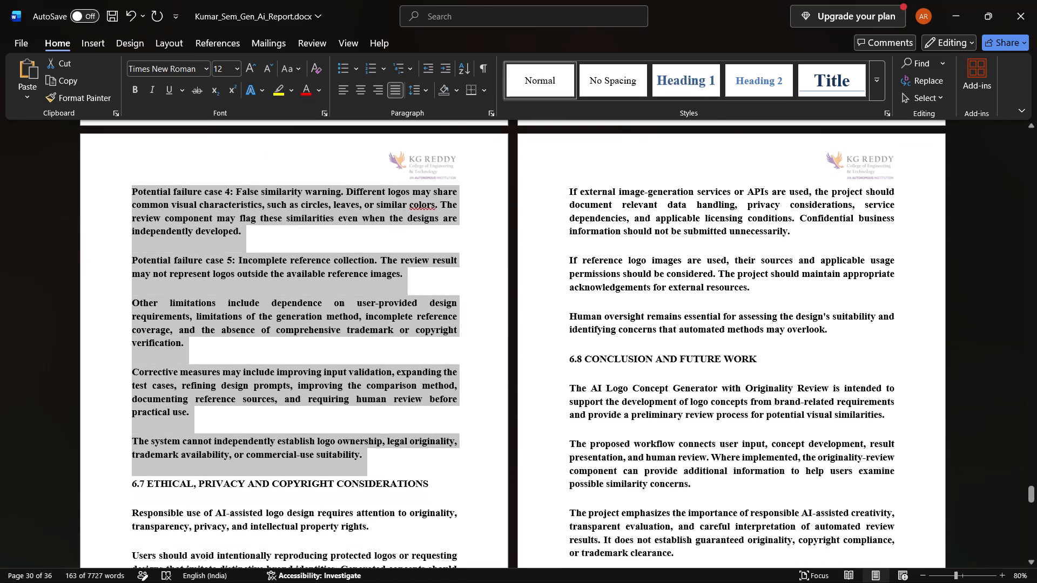
pyautogui.moveTo(373, 458); pyautogui.dragTo(373, 459)
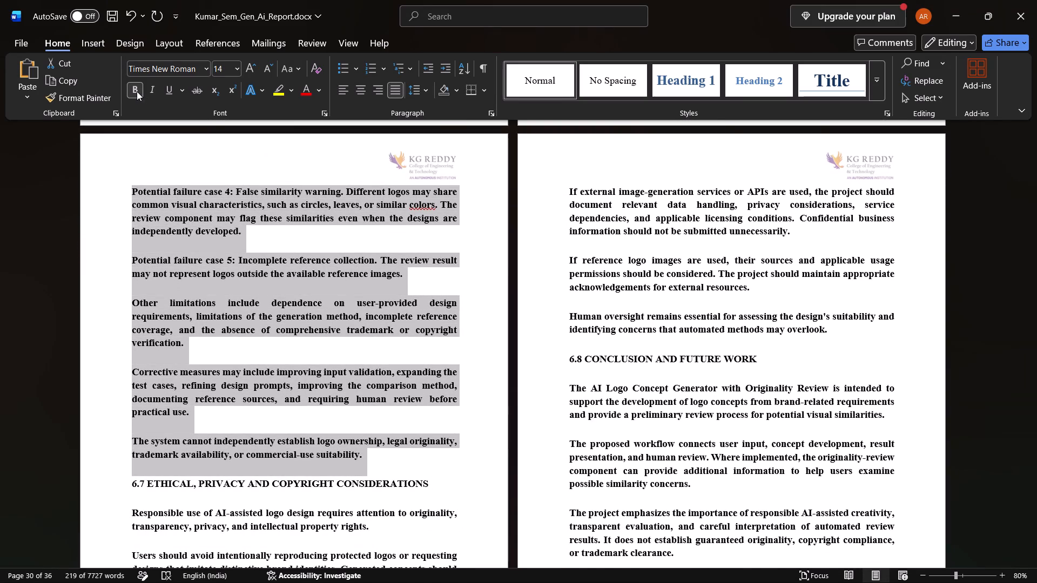
pyautogui.click(137, 91)
pyautogui.click(238, 66)
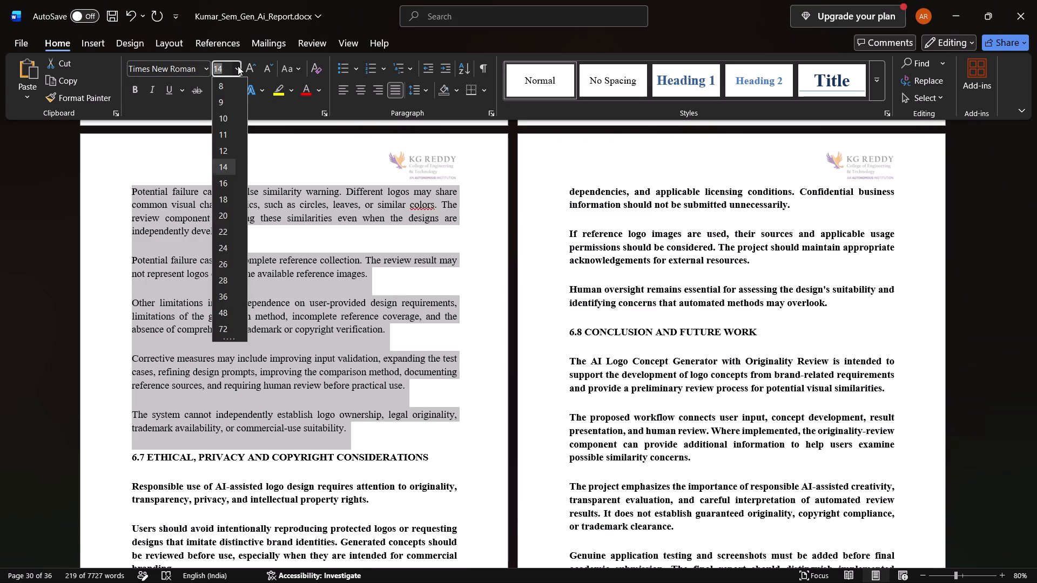
pyautogui.click(222, 157)
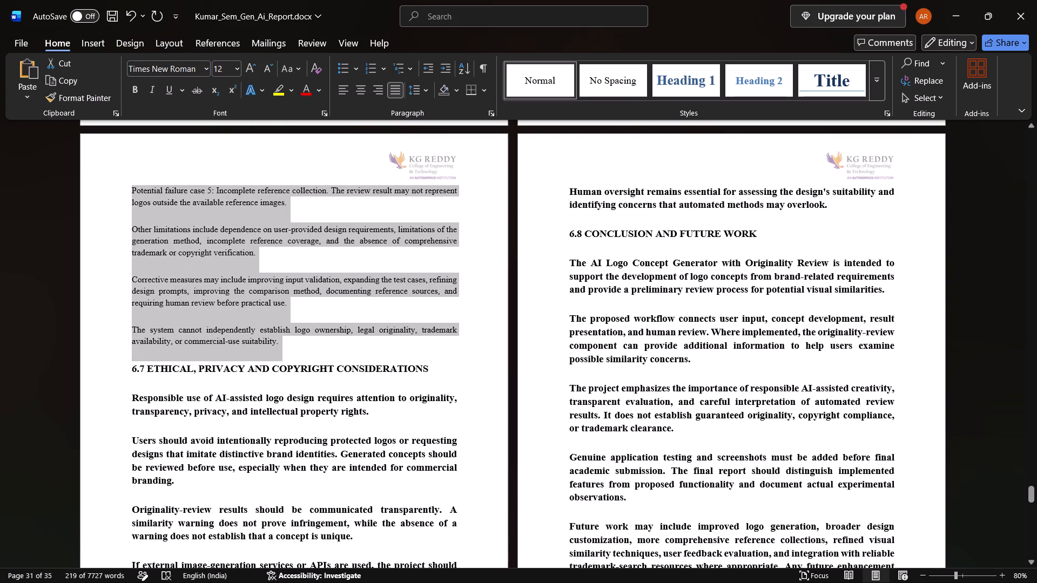
# Remove bold from all body paragraphs under "6.7 ETHICAL, PRIVACY AND COPYRIGHT CONSIDERATIONS" and set their font size to 12.
pyautogui.moveTo(132, 398); pyautogui.dragTo(685, 222)
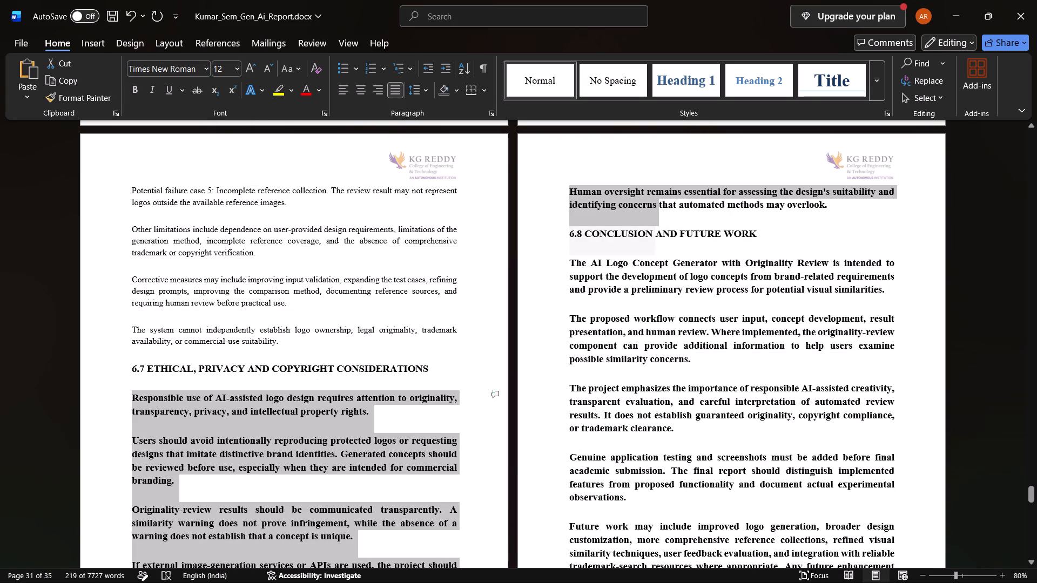
pyautogui.moveTo(685, 222); pyautogui.dragTo(772, 207)
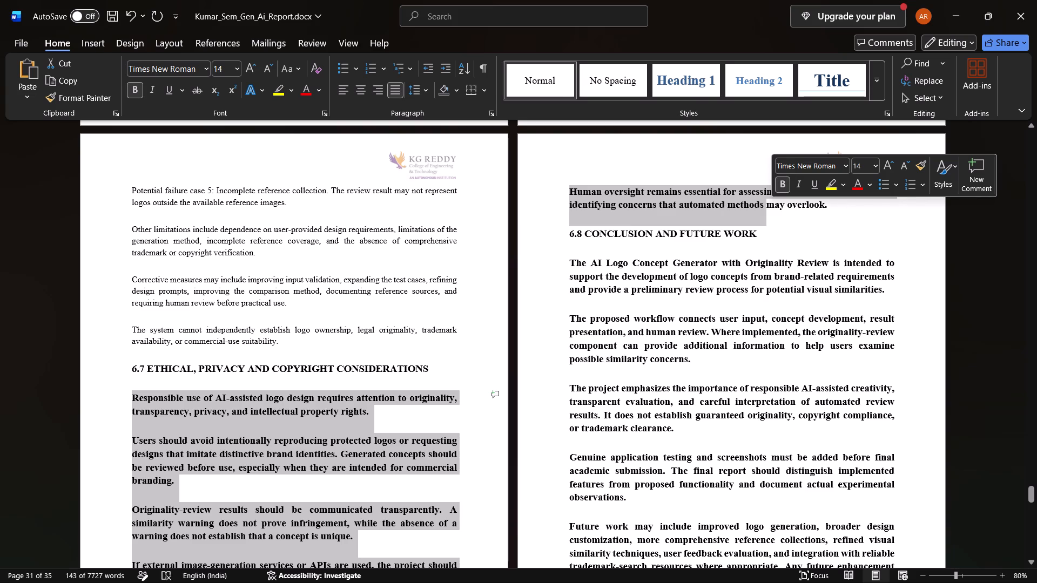
pyautogui.moveTo(826, 206); pyautogui.dragTo(235, 394)
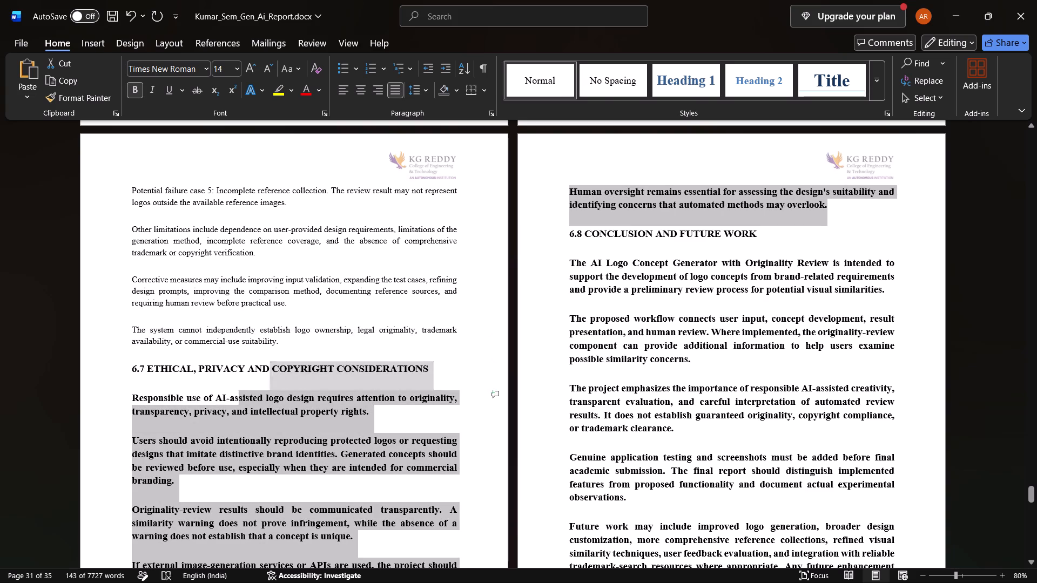
pyautogui.moveTo(235, 394); pyautogui.dragTo(177, 385)
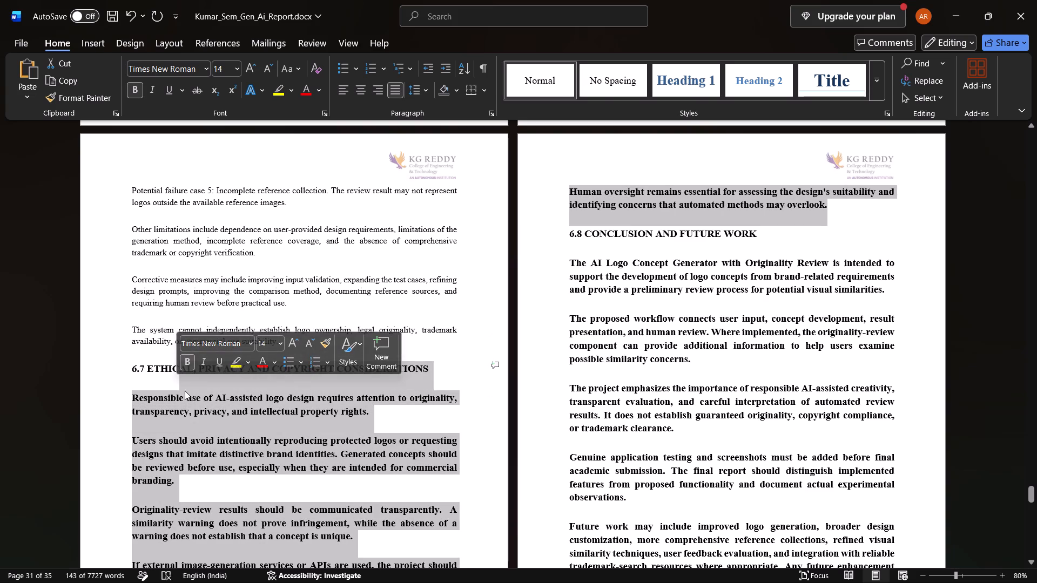
pyautogui.click(134, 399)
pyautogui.click(131, 395)
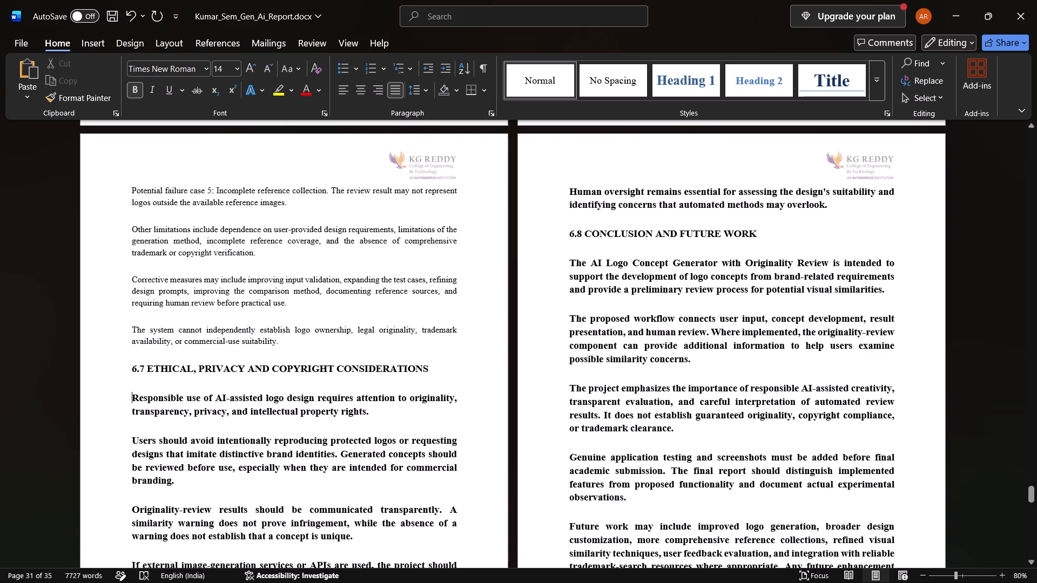
pyautogui.moveTo(131, 395); pyautogui.dragTo(731, 223)
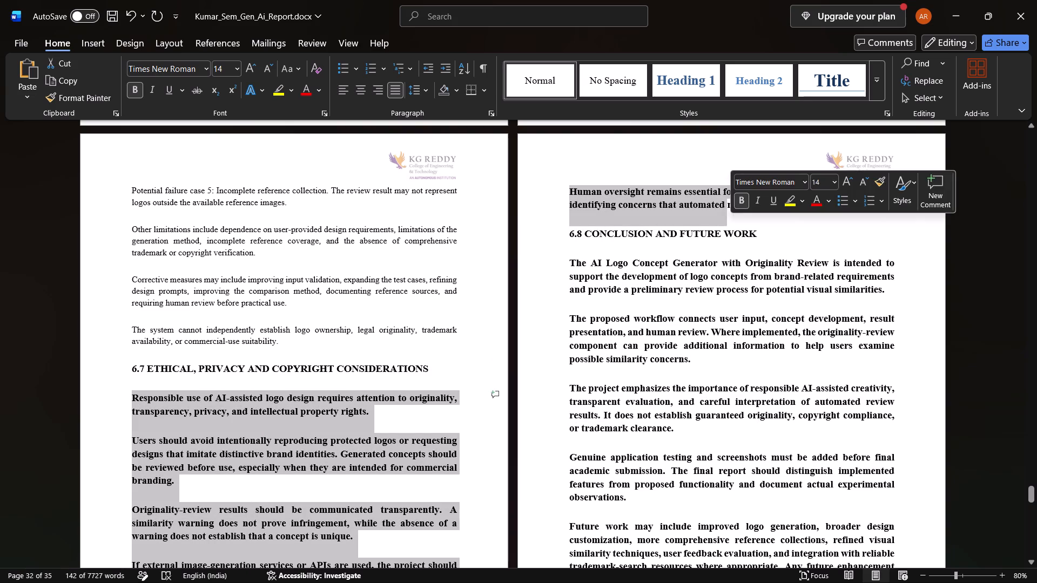
pyautogui.click(134, 394)
pyautogui.moveTo(132, 394); pyautogui.dragTo(604, 292)
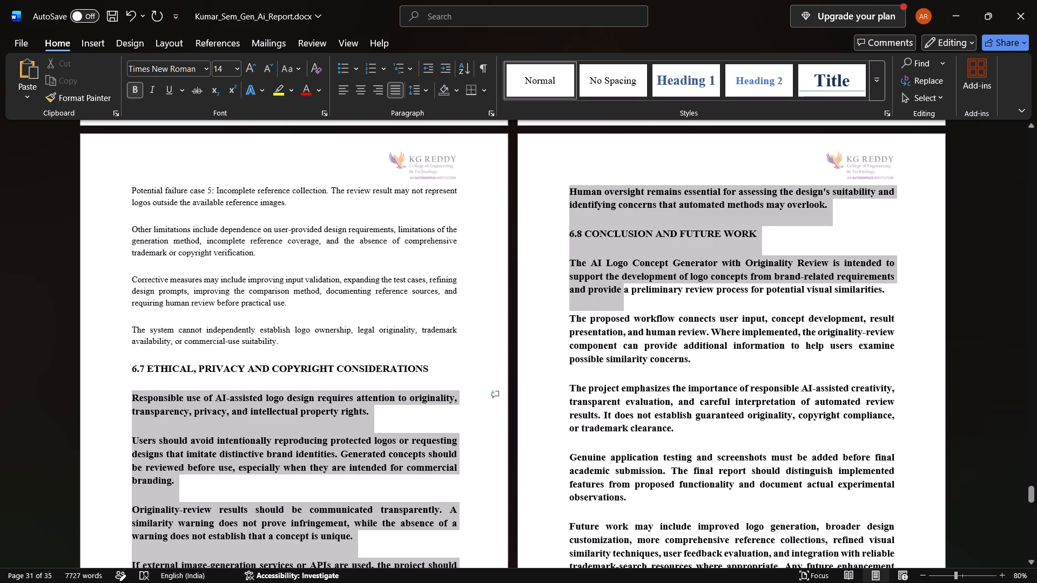
pyautogui.moveTo(604, 292); pyautogui.dragTo(737, 227)
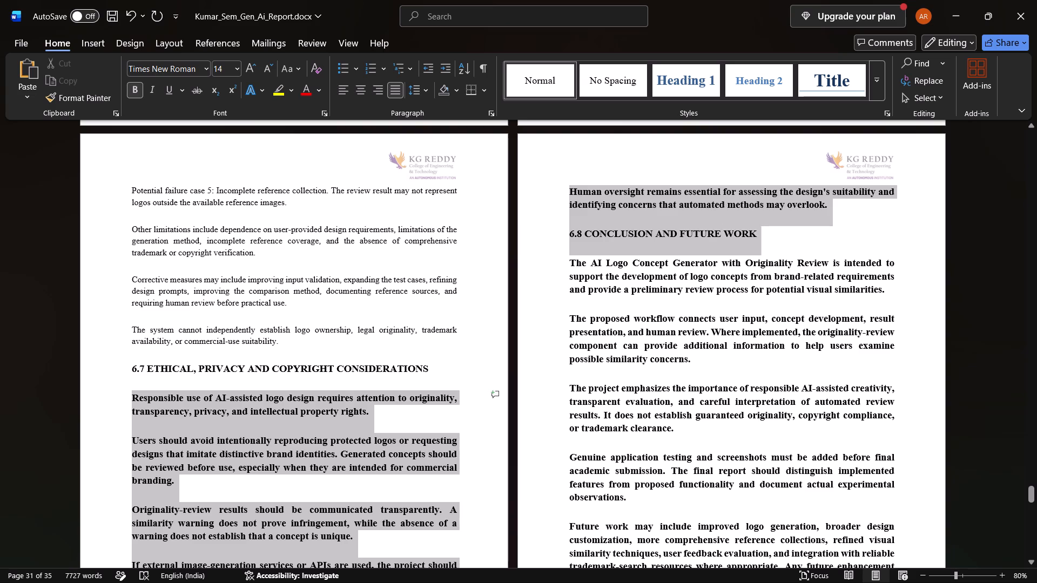
pyautogui.moveTo(737, 227); pyautogui.dragTo(849, 217)
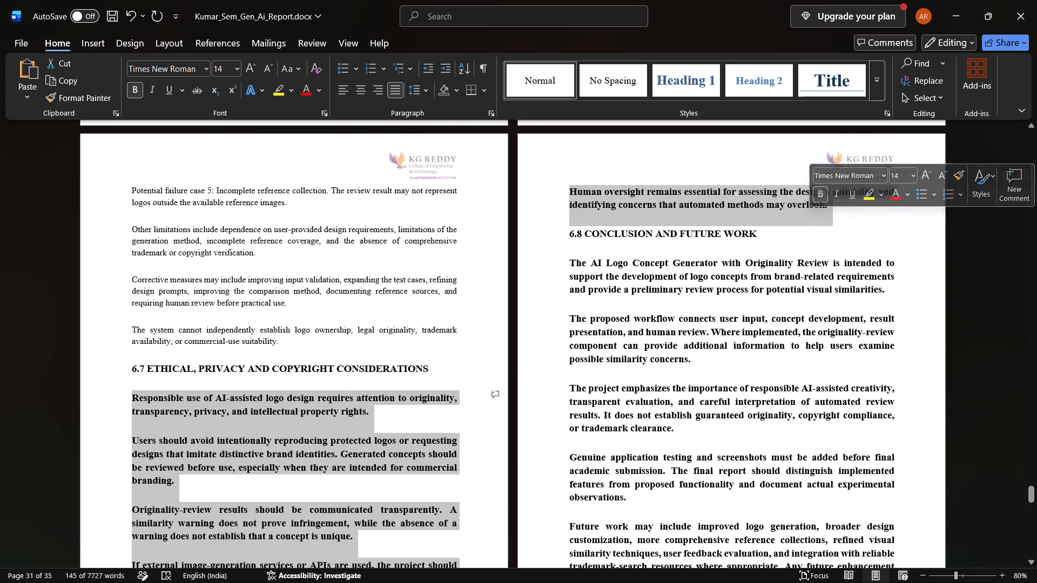
pyautogui.click(139, 91)
pyautogui.click(233, 72)
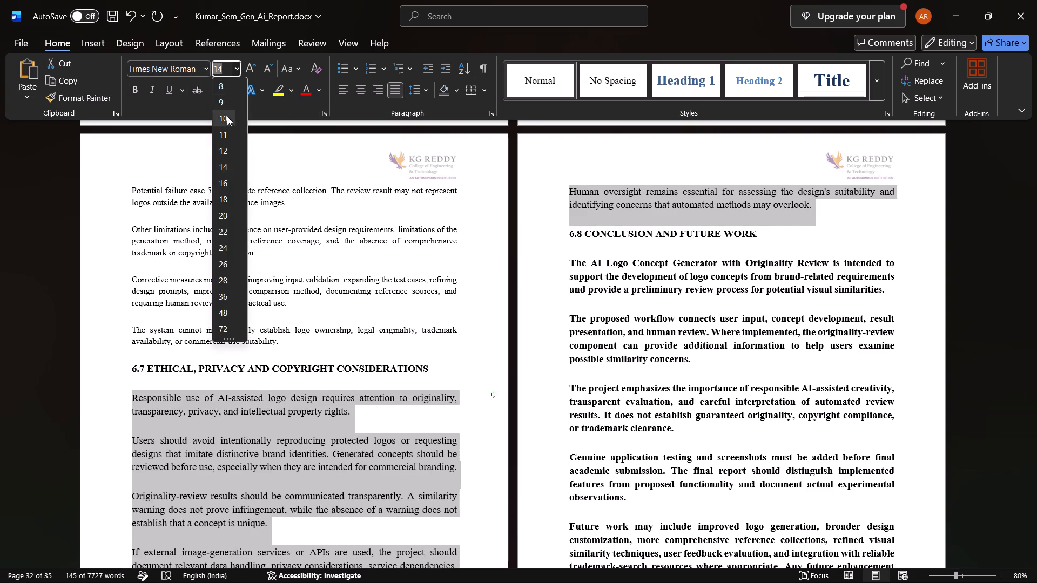
pyautogui.click(229, 148)
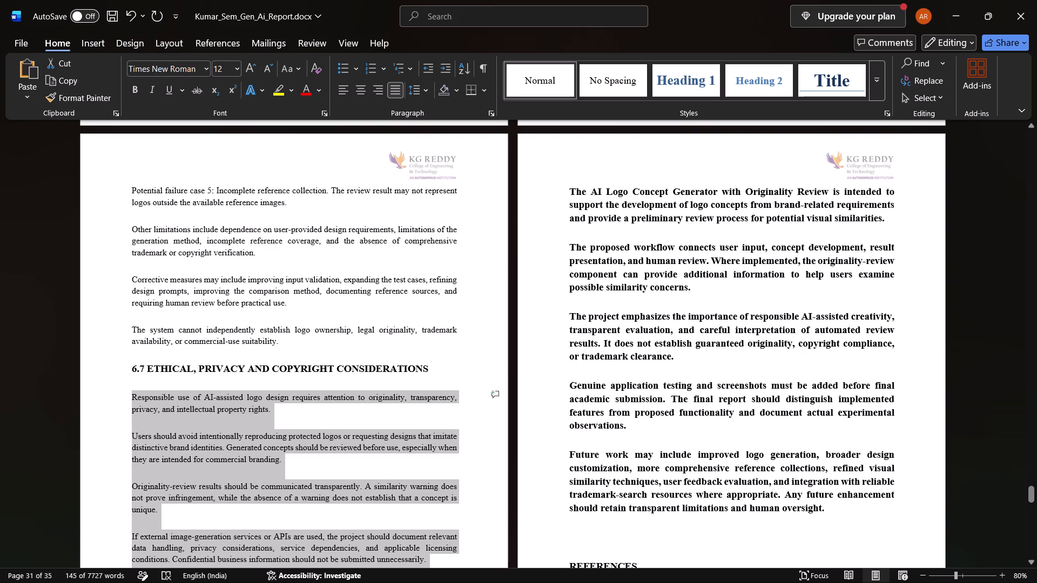
# Remove bold from the body paragraphs under "6.8 CONCLUSION AND FUTURE WORK" and set their font size to 12.
pyautogui.moveTo(564, 198); pyautogui.dragTo(751, 494)
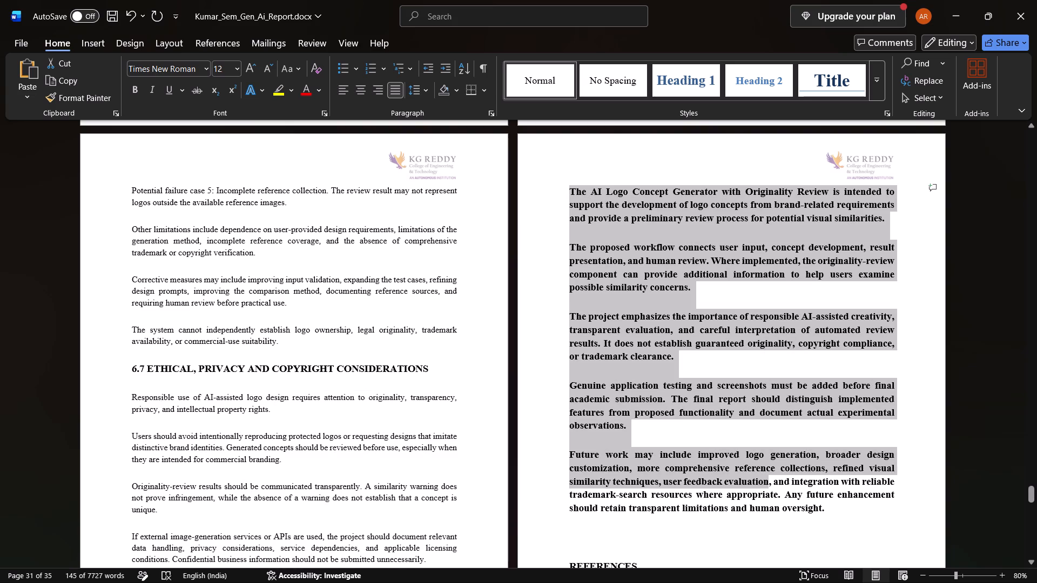
pyautogui.moveTo(751, 494); pyautogui.dragTo(807, 510)
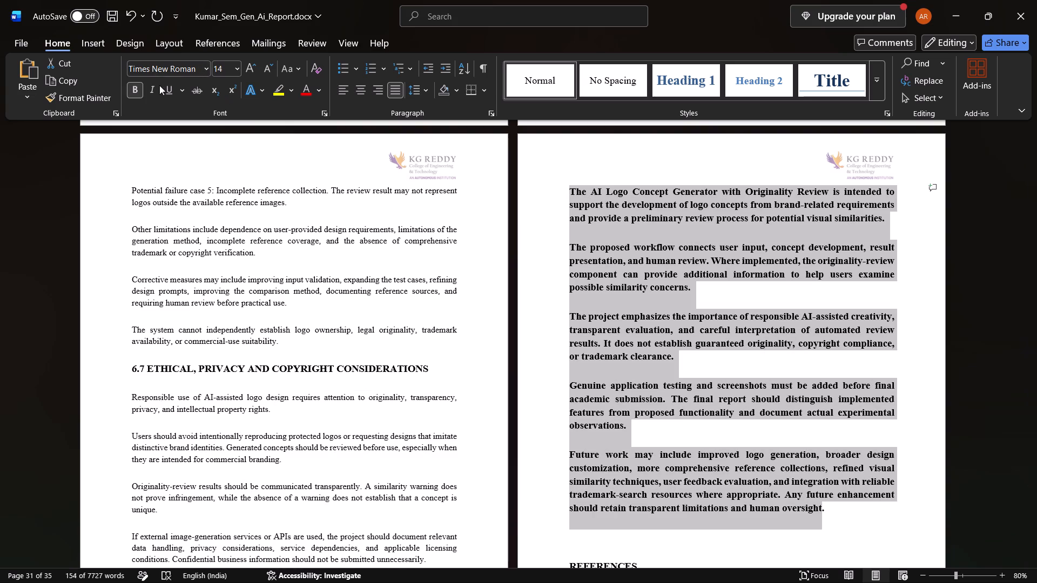
pyautogui.click(138, 90)
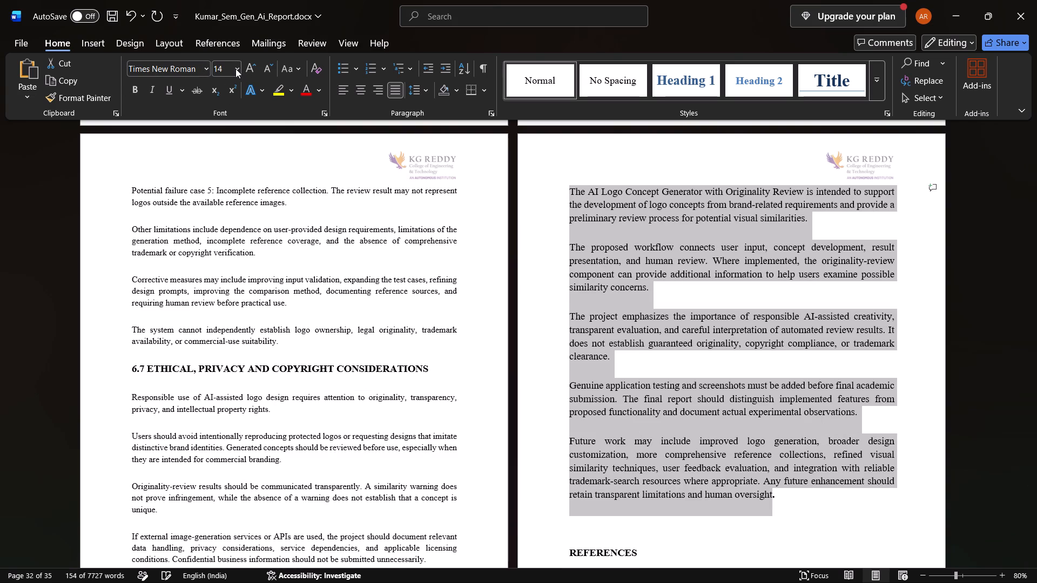
pyautogui.click(235, 69)
pyautogui.click(228, 153)
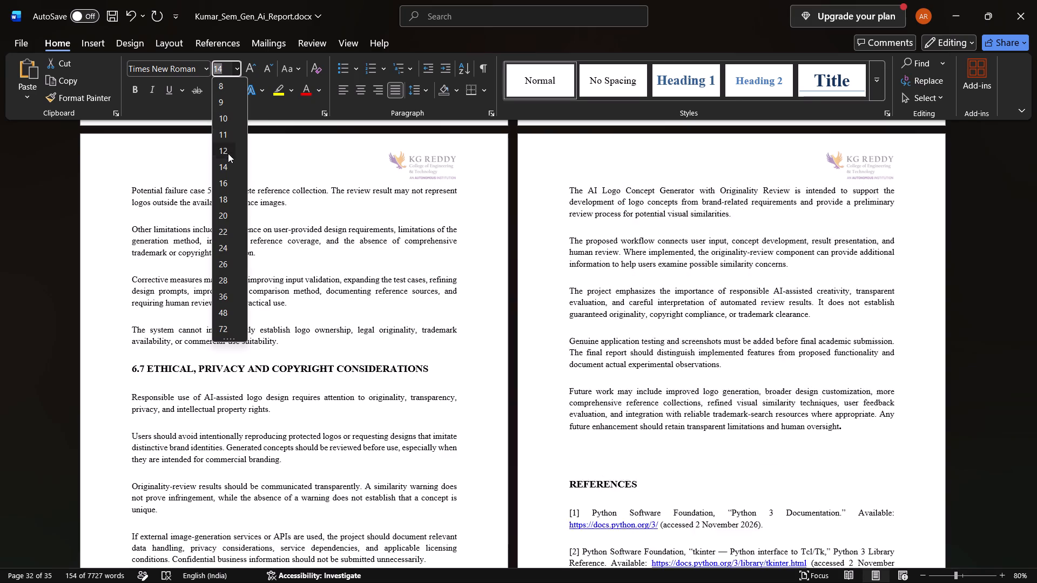
pyautogui.click(591, 376)
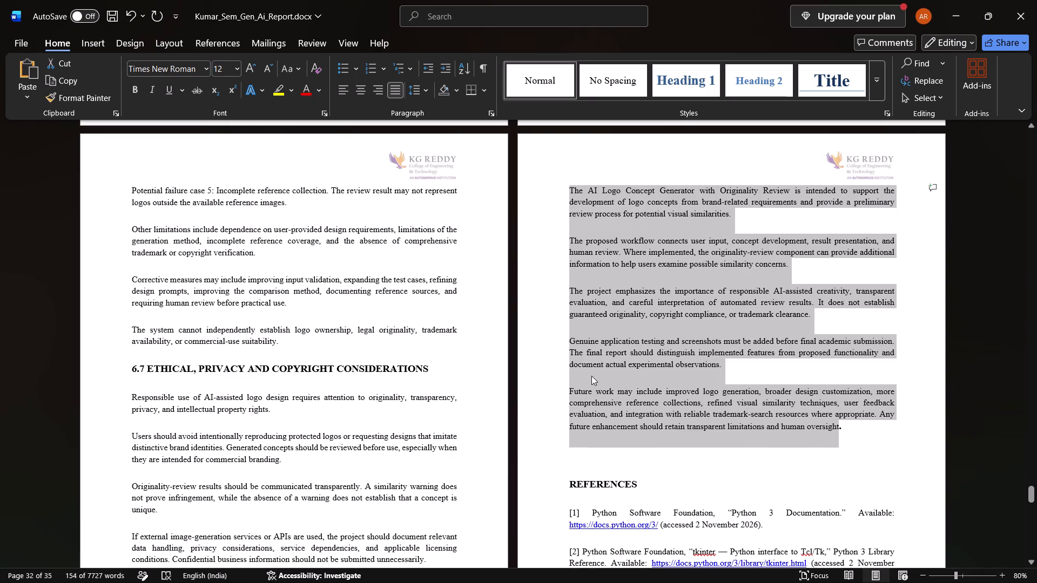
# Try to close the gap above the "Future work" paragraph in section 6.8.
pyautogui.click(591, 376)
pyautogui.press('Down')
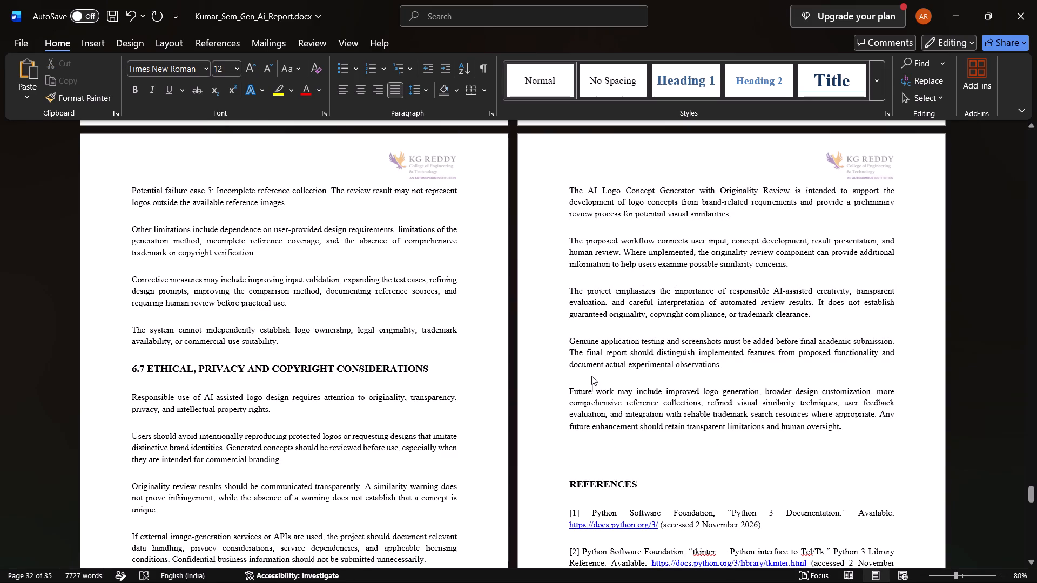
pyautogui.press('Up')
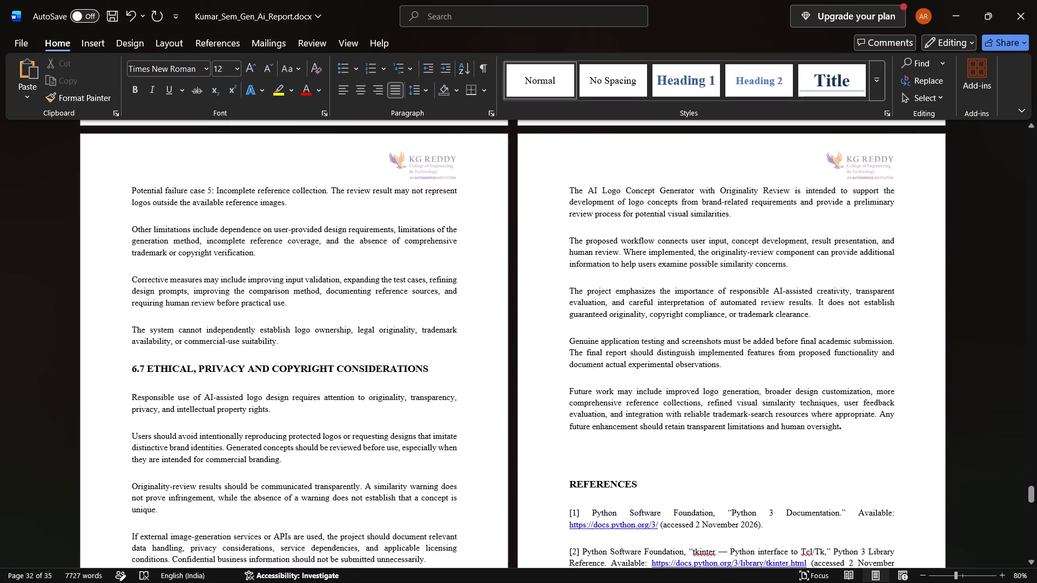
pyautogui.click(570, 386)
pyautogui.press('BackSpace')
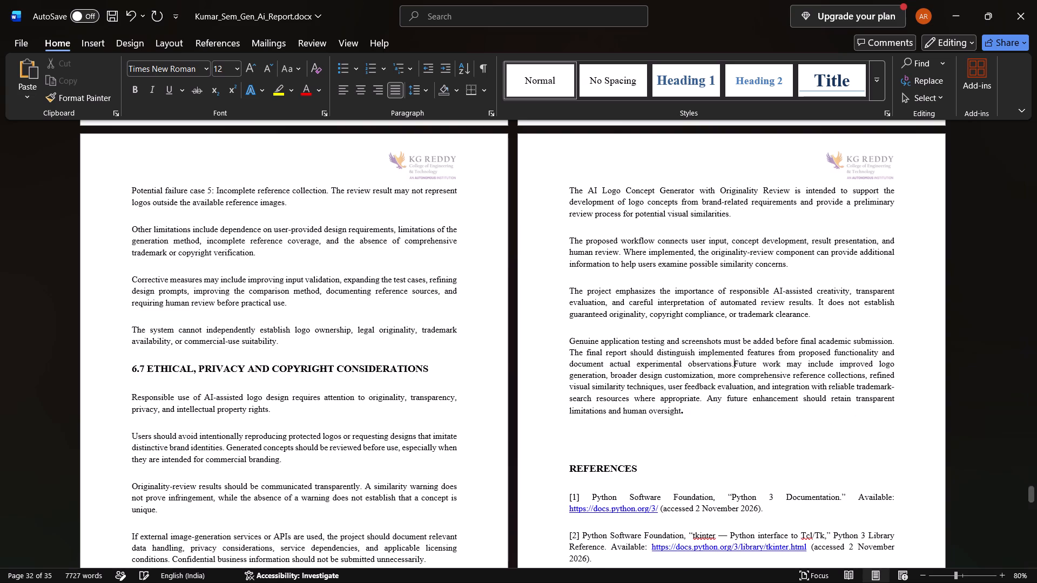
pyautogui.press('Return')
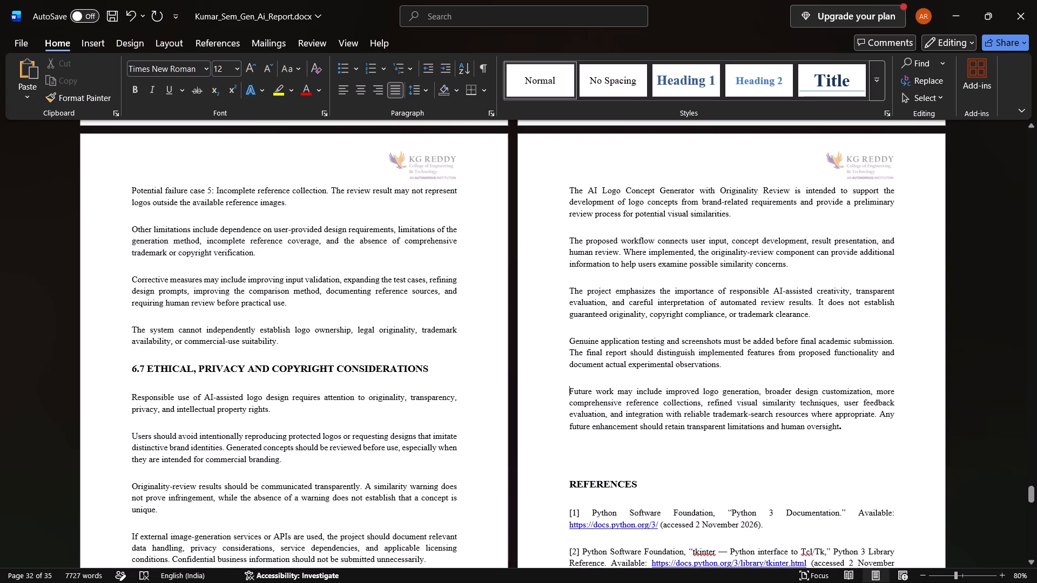
# Insert blank lines before the "REFERENCES" heading to move it to the start of a new page.
pyautogui.scroll(-2, 600, 377)
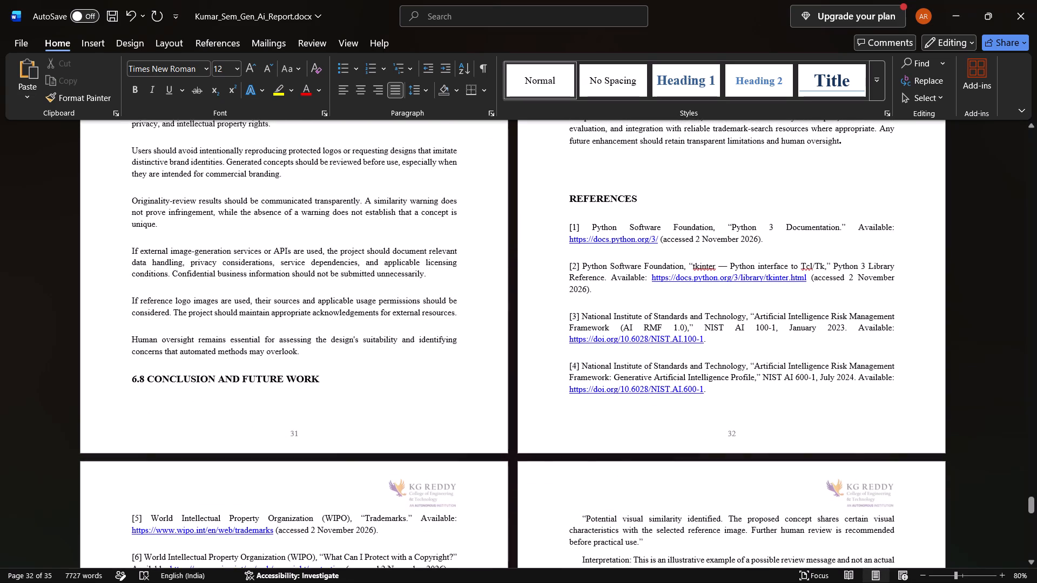
pyautogui.click(568, 201)
pyautogui.press('Return')
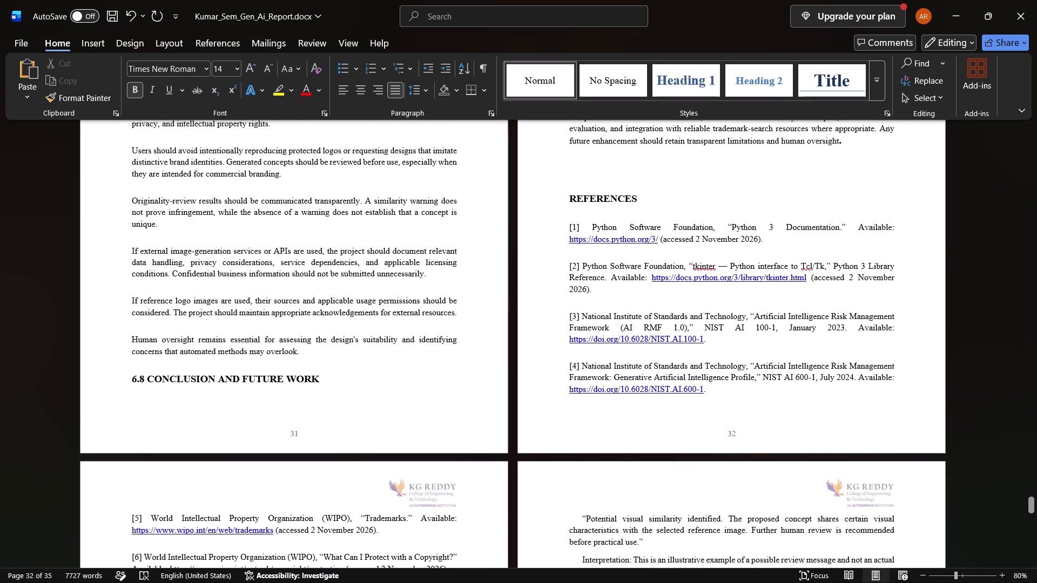
pyautogui.press('Return')
pyautogui.press('Return')
pyautogui.press('Return')
pyautogui.press('Return')
pyautogui.press('Return')
pyautogui.press('Return')
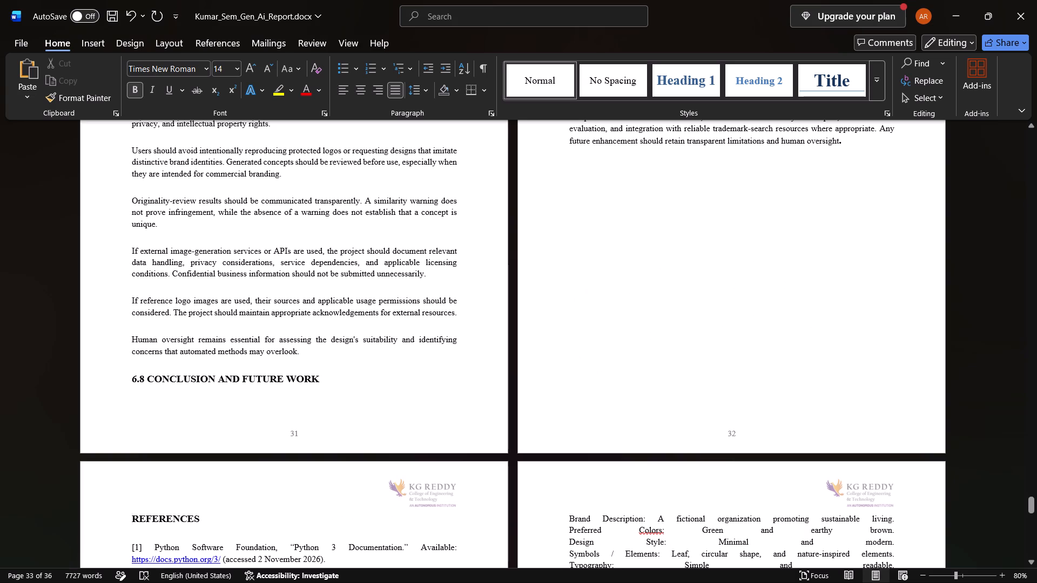
# Shift the "REFERENCES" heading to the centre of its line with leading spaces.
pyautogui.press('space')
pyautogui.press('space')
pyautogui.press('space')
pyautogui.press('space')
pyautogui.press('space')
pyautogui.press('space')
pyautogui.press('space')
pyautogui.press('space')
pyautogui.press('space')
pyautogui.press('space')
pyautogui.press('space')
pyautogui.press('space')
pyautogui.press('space')
pyautogui.press('space')
pyautogui.press('space')
pyautogui.press('space')
pyautogui.press('space')
pyautogui.press('space')
pyautogui.press('space')
pyautogui.press('space')
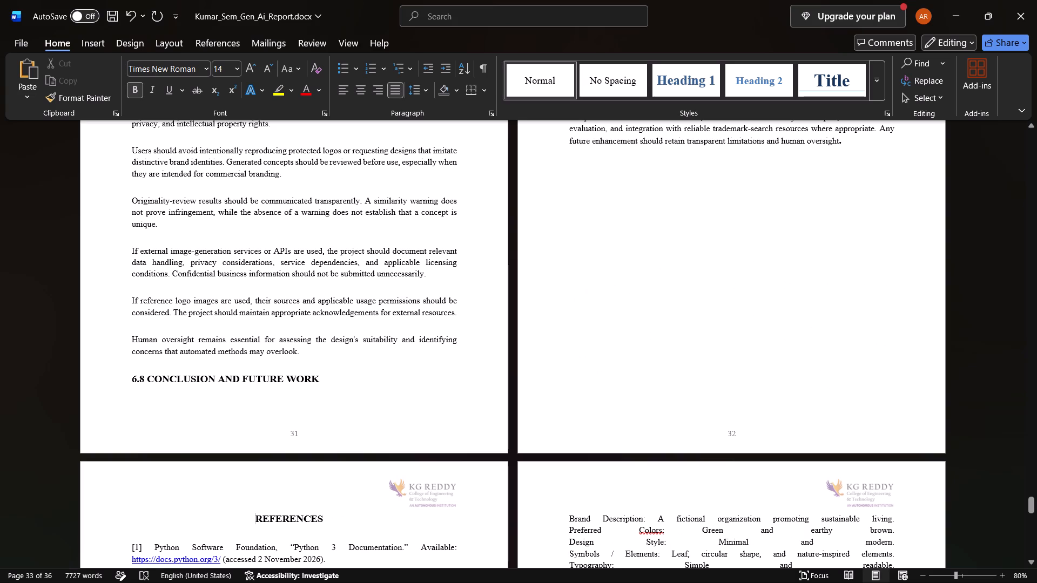
# Set the font size of the "REFERENCES" heading to 16.
pyautogui.moveTo(336, 518); pyautogui.dragTo(223, 515)
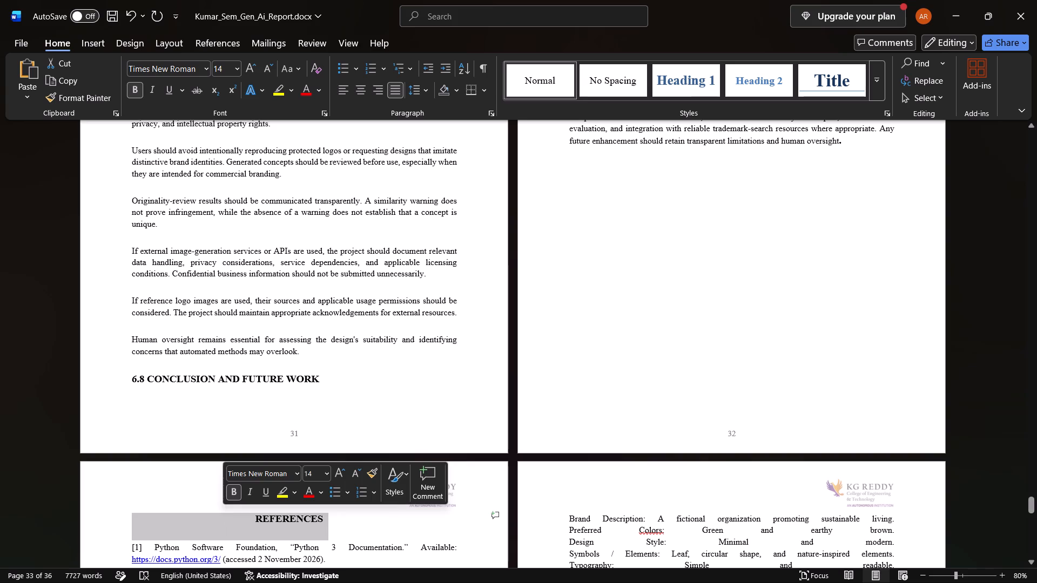
pyautogui.click(238, 71)
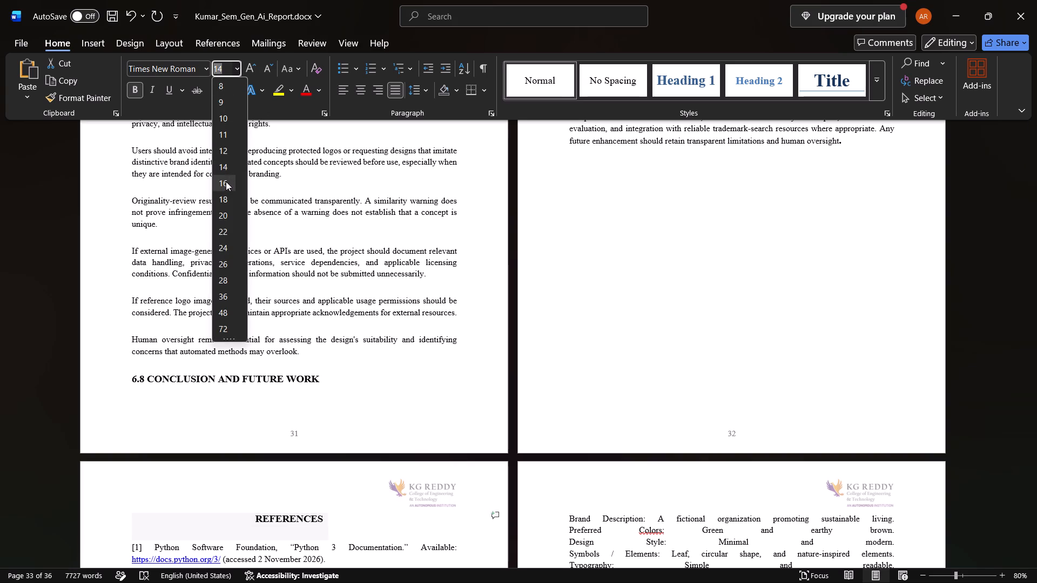
pyautogui.click(226, 182)
# Insert blank lines before the "APPENDICES AND STUDENT REFLECTION" heading to move it to the start of a new page.
pyautogui.scroll(-3, 701, 384)
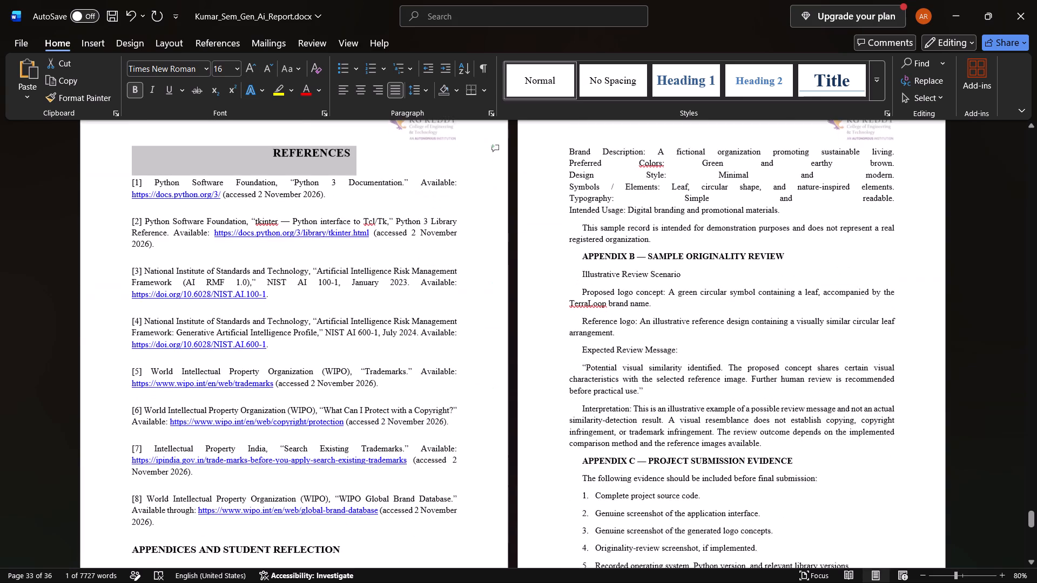
pyautogui.scroll(-1, 452, 386)
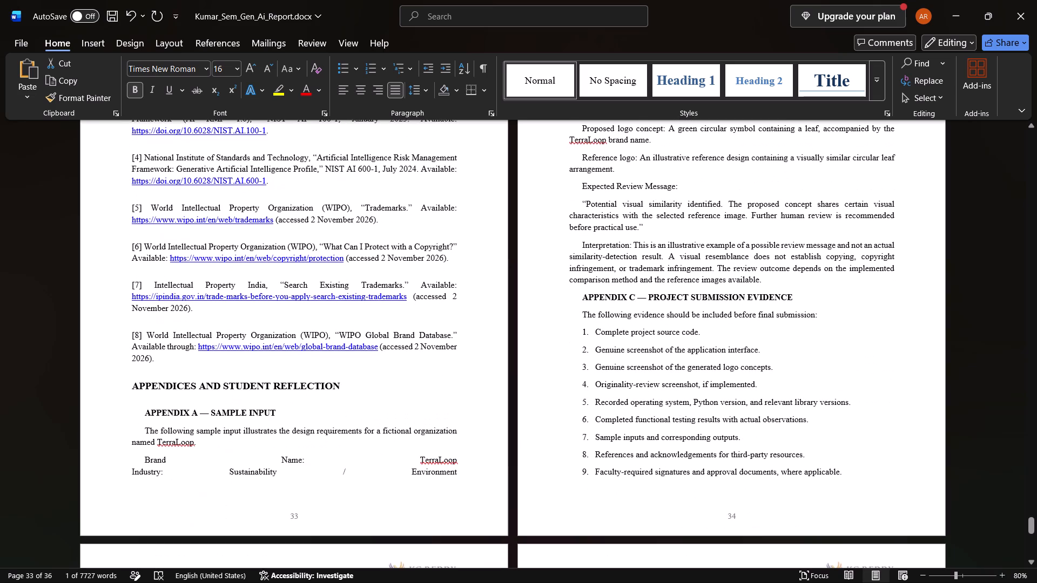
pyautogui.click(130, 389)
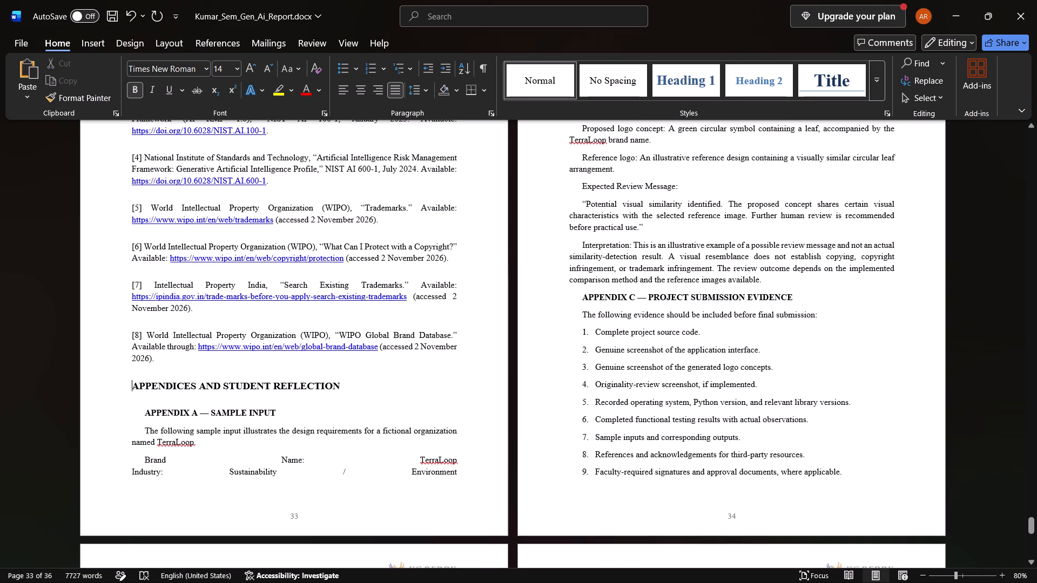
pyautogui.press('Return')
pyautogui.press('Return')
pyautogui.press('Return')
pyautogui.press('Return')
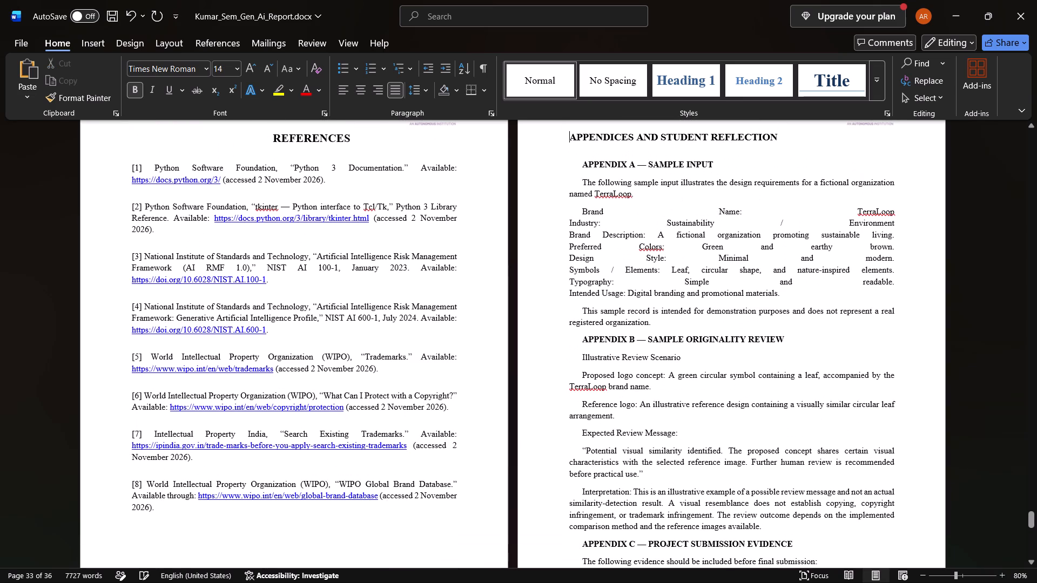
# Shift the "APPENDICES AND STUDENT REFLECTION" heading to the centre of its line with leading spaces.
pyautogui.press('space')
pyautogui.press('space')
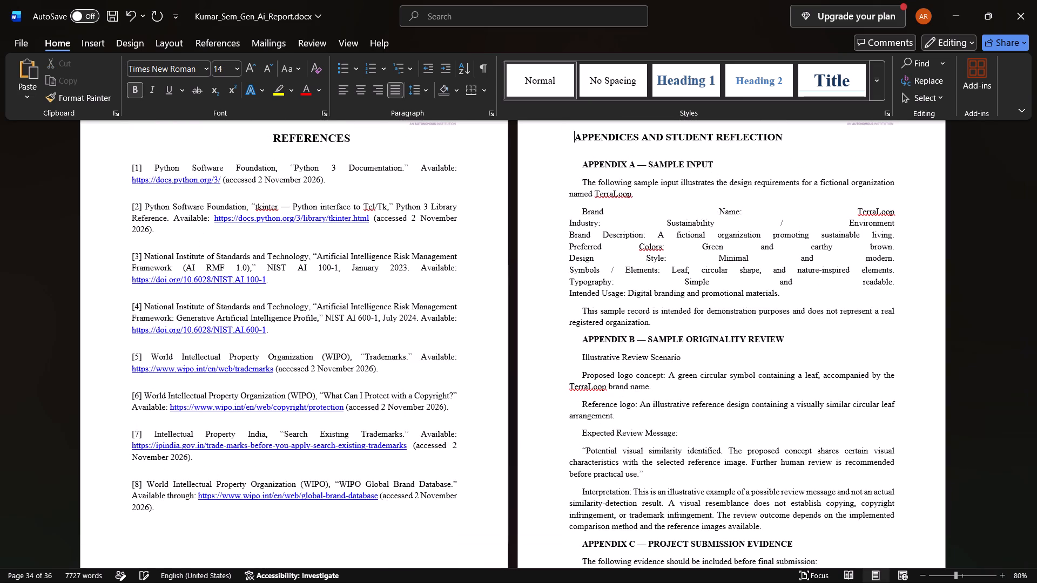
pyautogui.press('space')
pyautogui.press('space')
pyautogui.press('space')
pyautogui.press('space')
pyautogui.press('space')
pyautogui.press('space')
pyautogui.press('space')
pyautogui.press('space')
pyautogui.press('space')
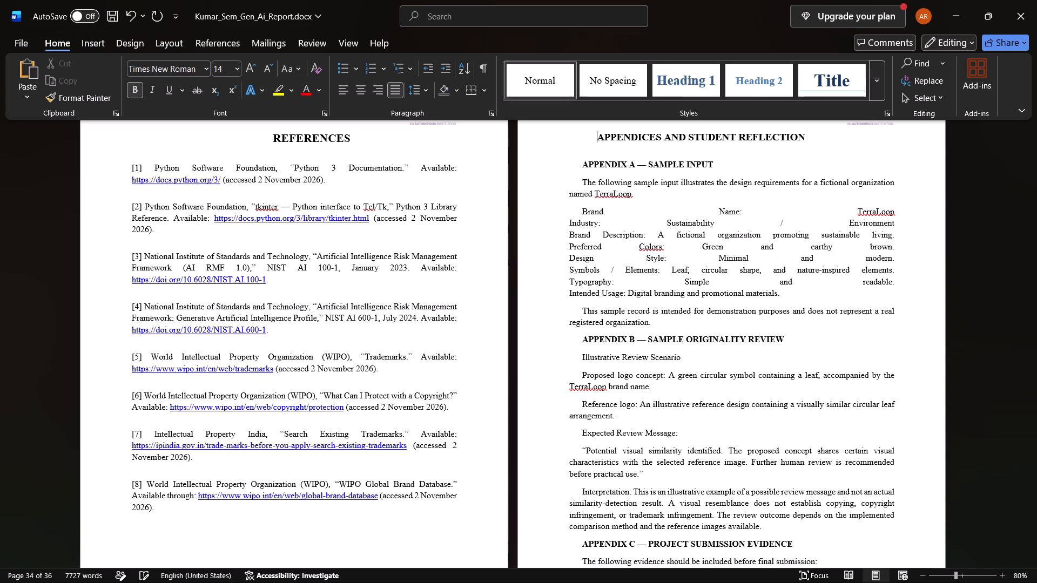
pyautogui.press('space')
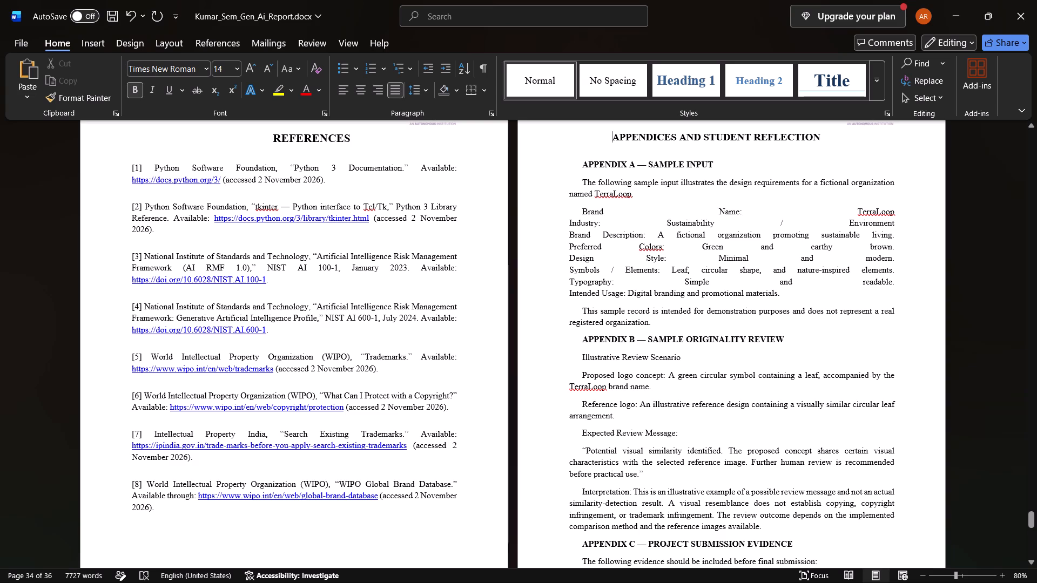
# Set the font size of the "APPENDICES AND STUDENT REFLECTION" heading to 16.
pyautogui.moveTo(616, 137); pyautogui.dragTo(807, 132)
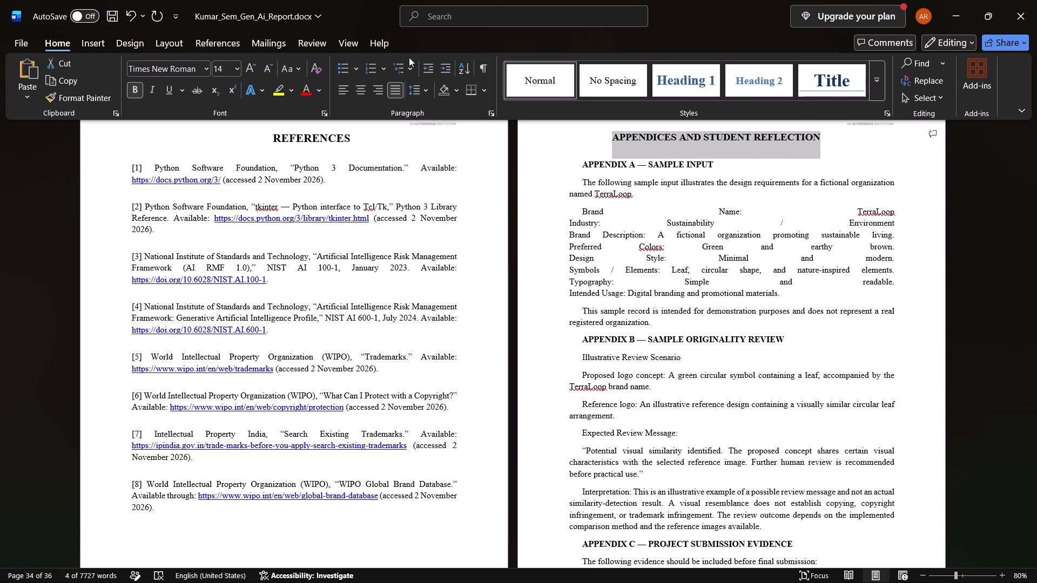
pyautogui.click(238, 69)
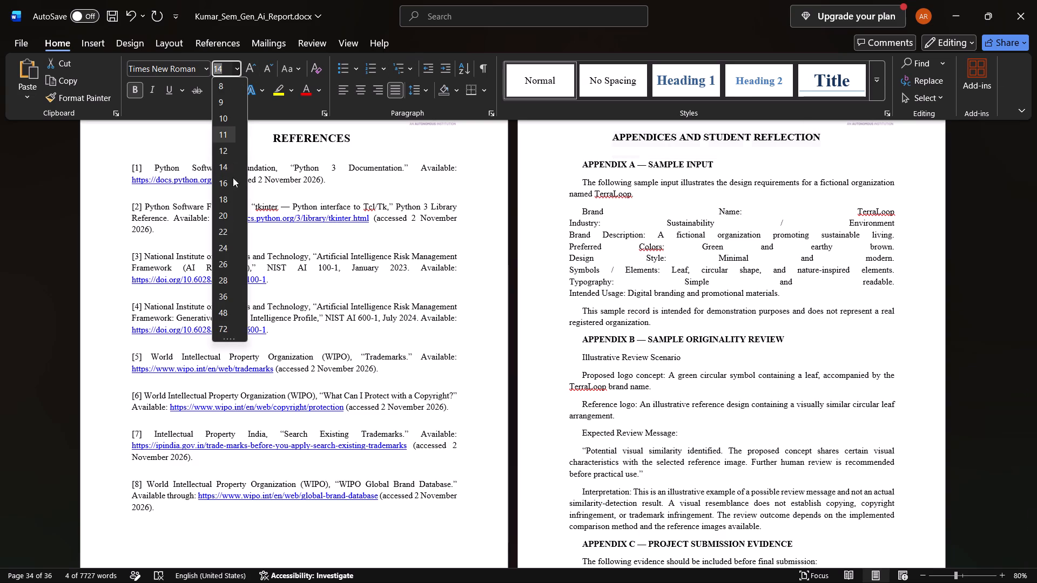
pyautogui.click(216, 185)
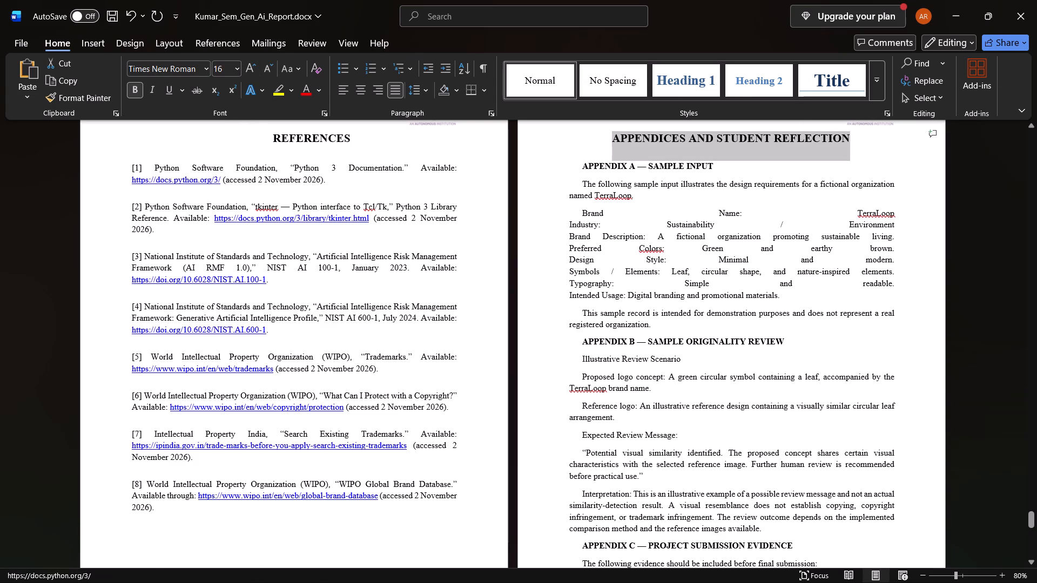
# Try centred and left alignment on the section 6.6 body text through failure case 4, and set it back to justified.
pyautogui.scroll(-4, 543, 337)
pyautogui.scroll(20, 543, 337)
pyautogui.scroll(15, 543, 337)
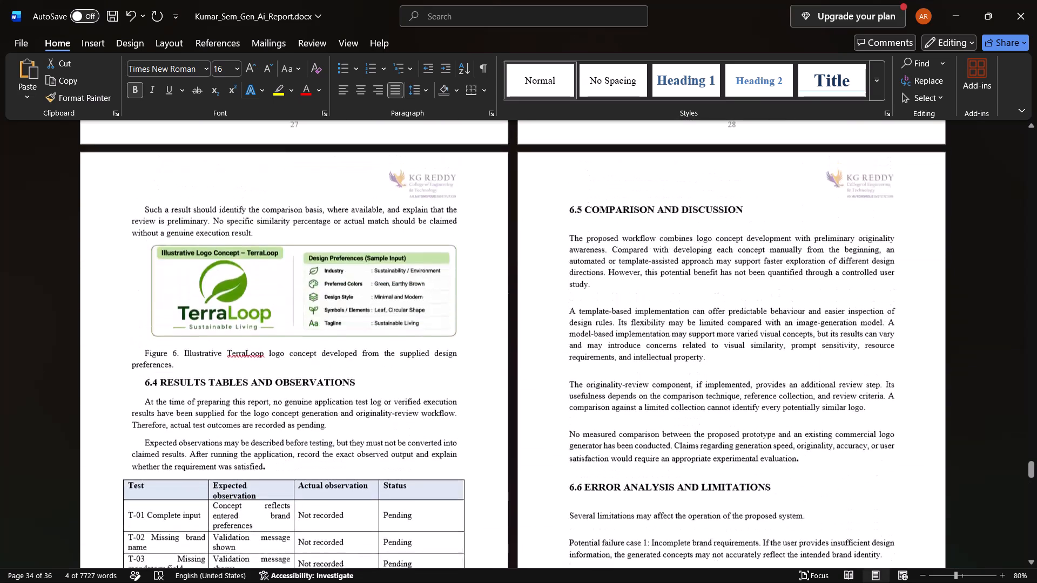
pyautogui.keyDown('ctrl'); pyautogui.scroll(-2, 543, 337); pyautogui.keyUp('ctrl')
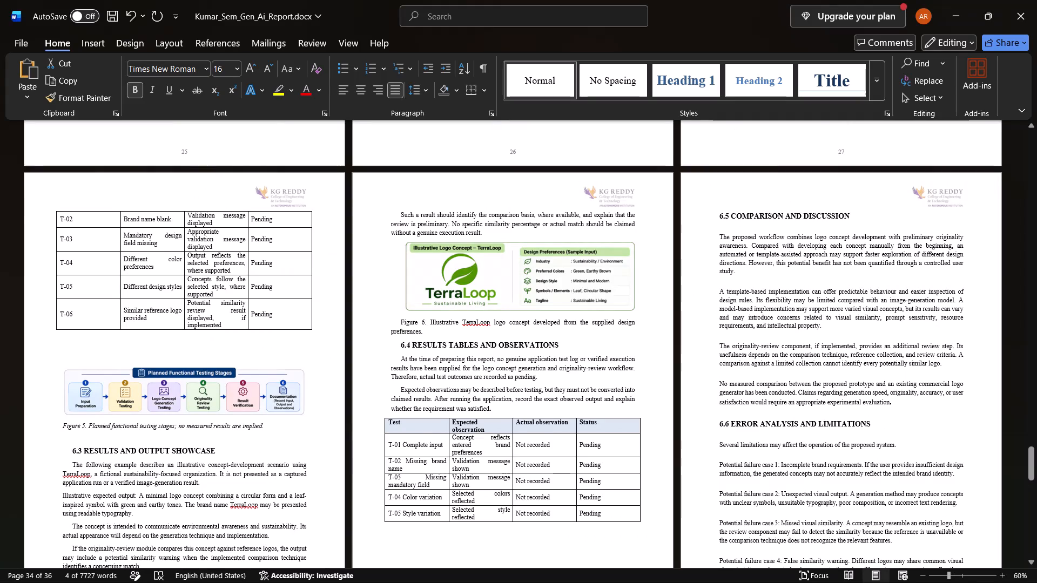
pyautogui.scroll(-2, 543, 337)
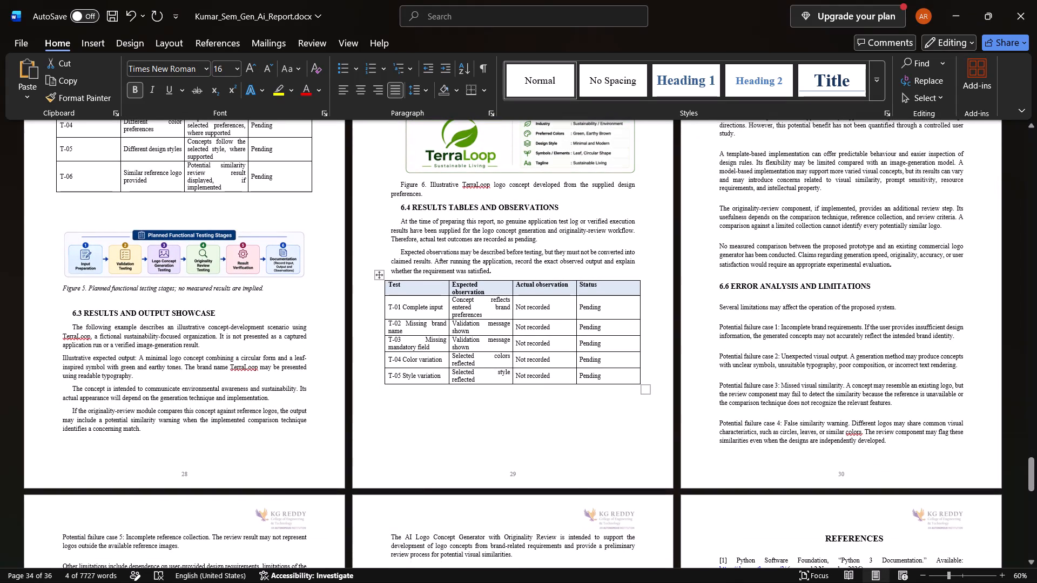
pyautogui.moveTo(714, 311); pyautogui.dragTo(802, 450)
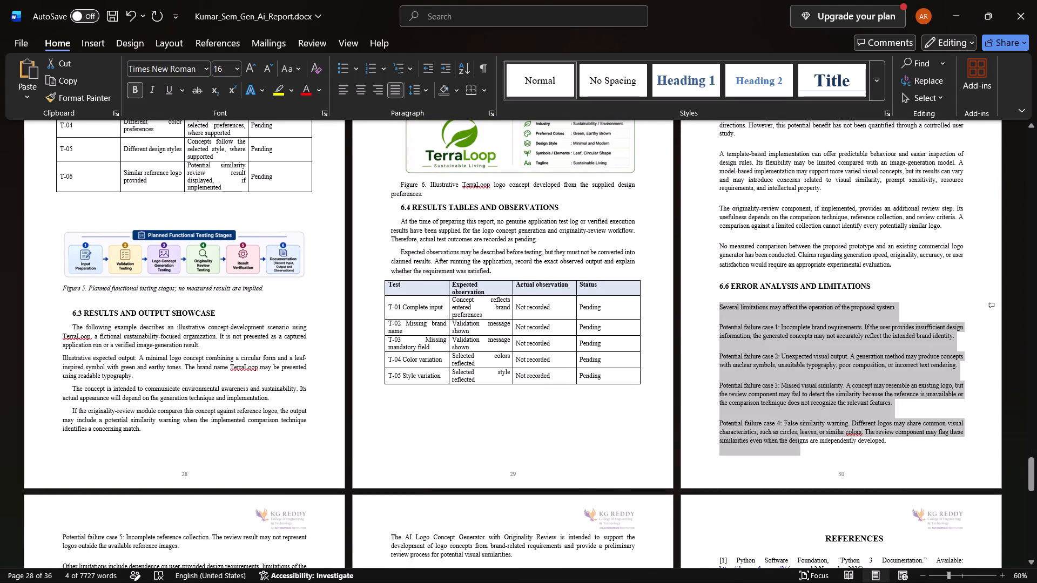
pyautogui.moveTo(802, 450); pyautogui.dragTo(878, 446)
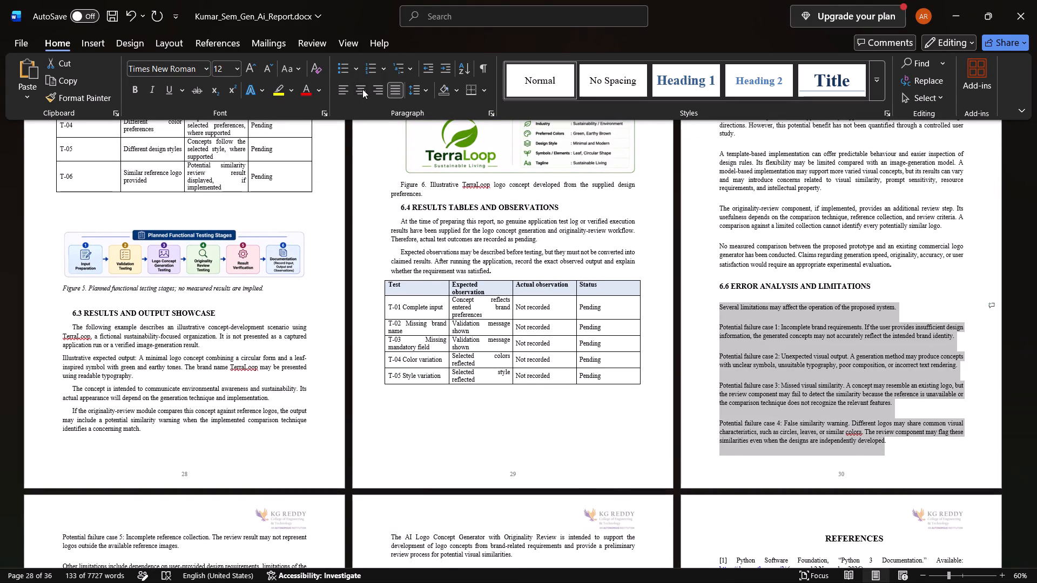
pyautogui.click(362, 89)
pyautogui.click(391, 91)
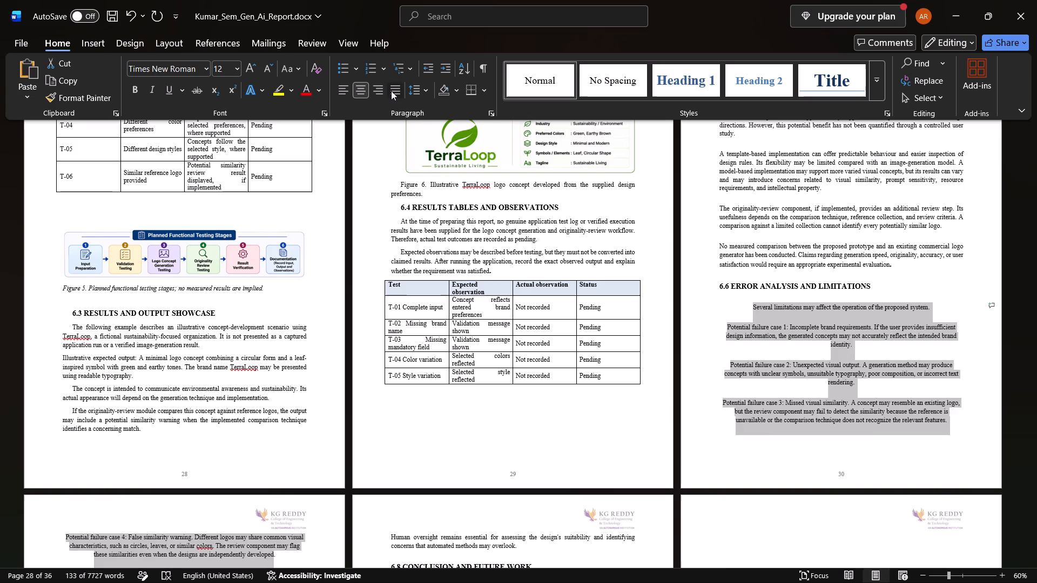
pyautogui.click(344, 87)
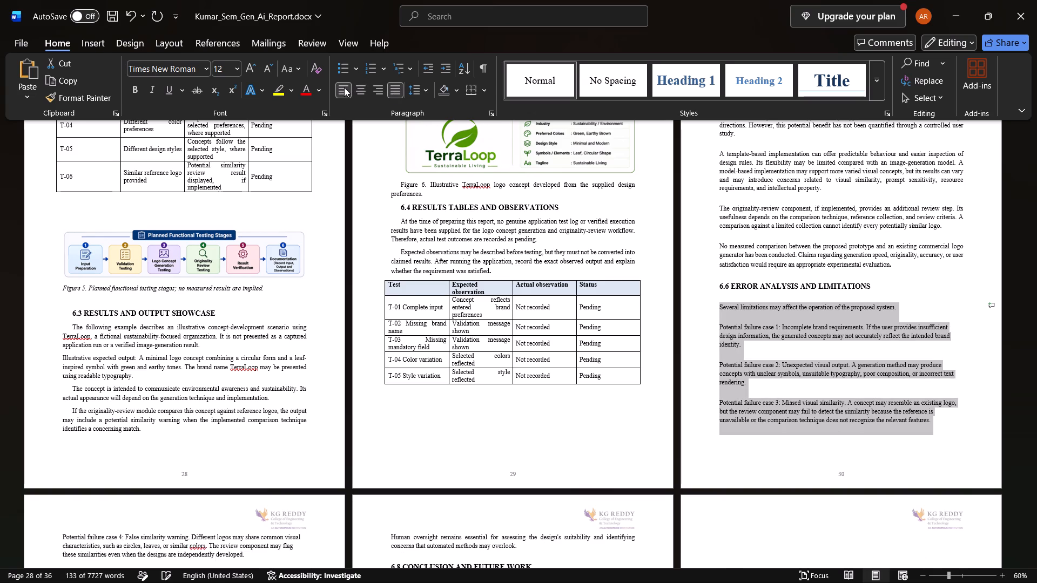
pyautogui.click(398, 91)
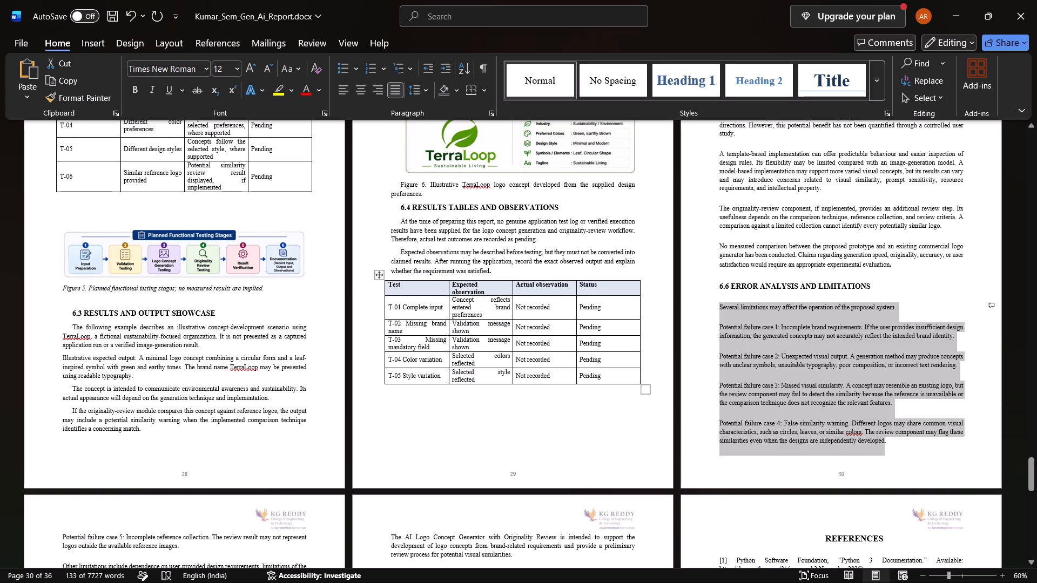
# Review the layout of the whole report in a multi-page overview, from the results chapter back to the front matter.
pyautogui.click(559, 413)
pyautogui.scroll(2, 543, 370)
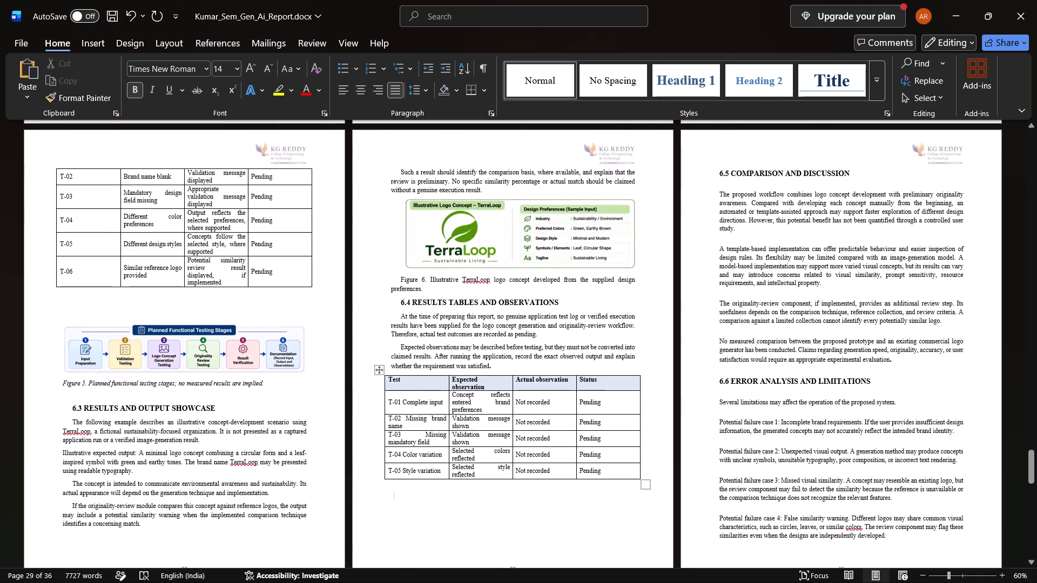
pyautogui.keyDown('ctrl'); pyautogui.scroll(-5, 543, 370); pyautogui.keyUp('ctrl')
pyautogui.scroll(20, 543, 370)
pyautogui.scroll(20, 543, 370)
pyautogui.scroll(20, 543, 370)
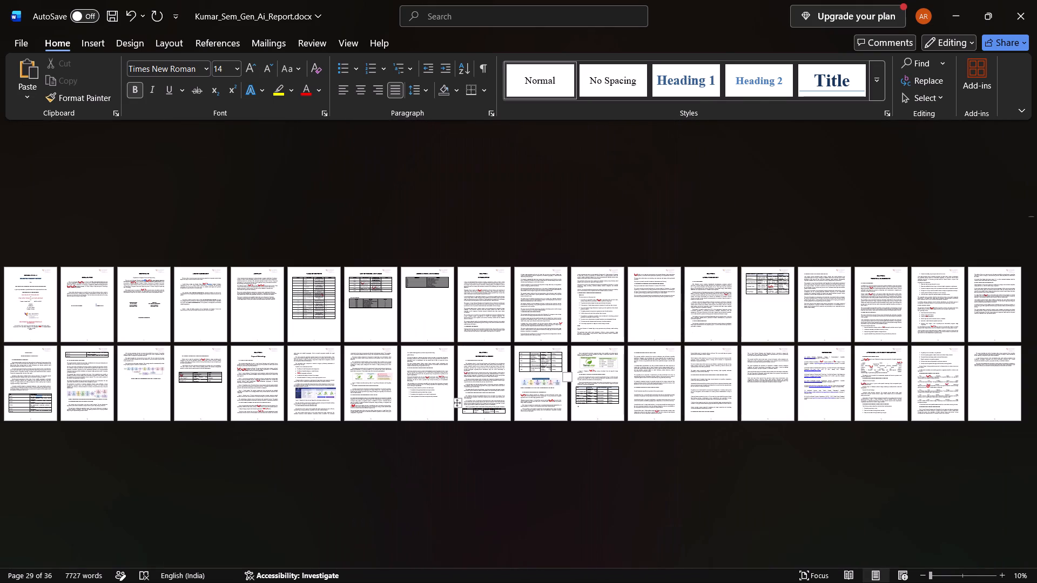
pyautogui.click(321, 317)
pyautogui.keyDown('ctrl'); pyautogui.scroll(2, 321, 317); pyautogui.keyUp('ctrl')
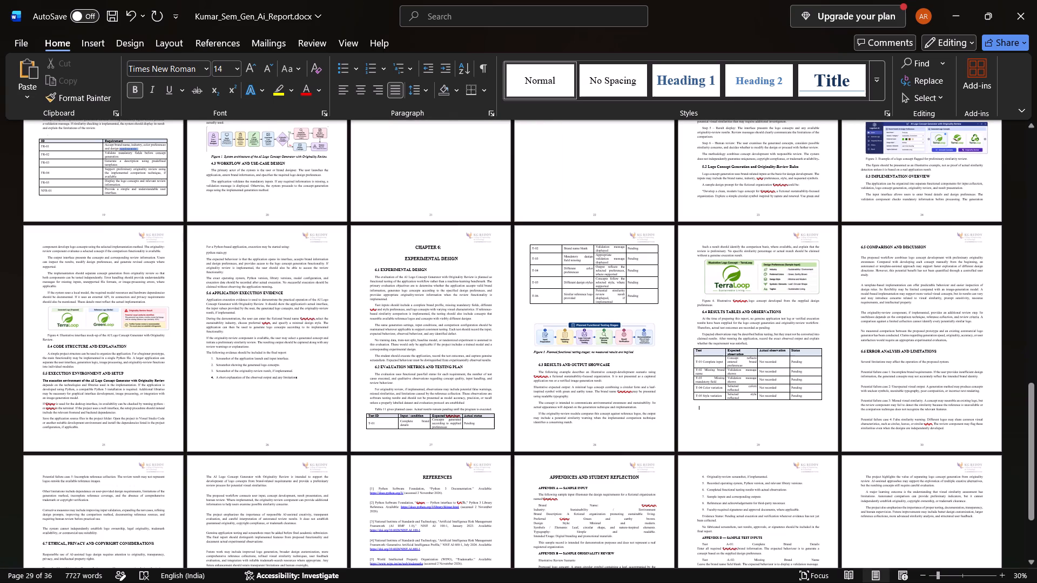
pyautogui.scroll(20, 321, 317)
pyautogui.scroll(20, 321, 317)
pyautogui.scroll(17, 321, 317)
pyautogui.scroll(20, 321, 317)
pyautogui.scroll(15, 321, 317)
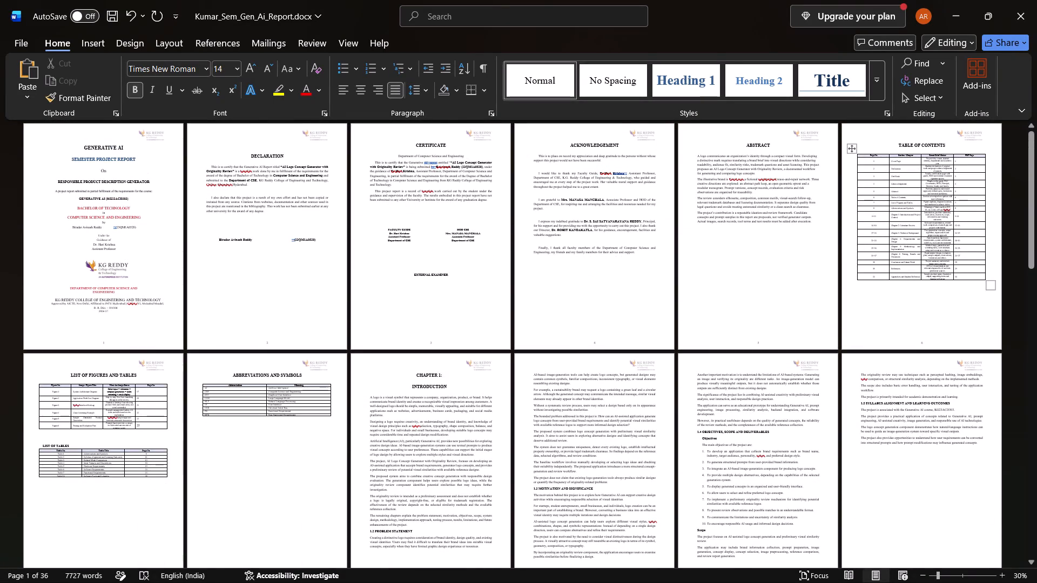
pyautogui.keyDown('ctrl'); pyautogui.scroll(2, 879, 213); pyautogui.keyUp('ctrl')
pyautogui.scroll(-2, 879, 213)
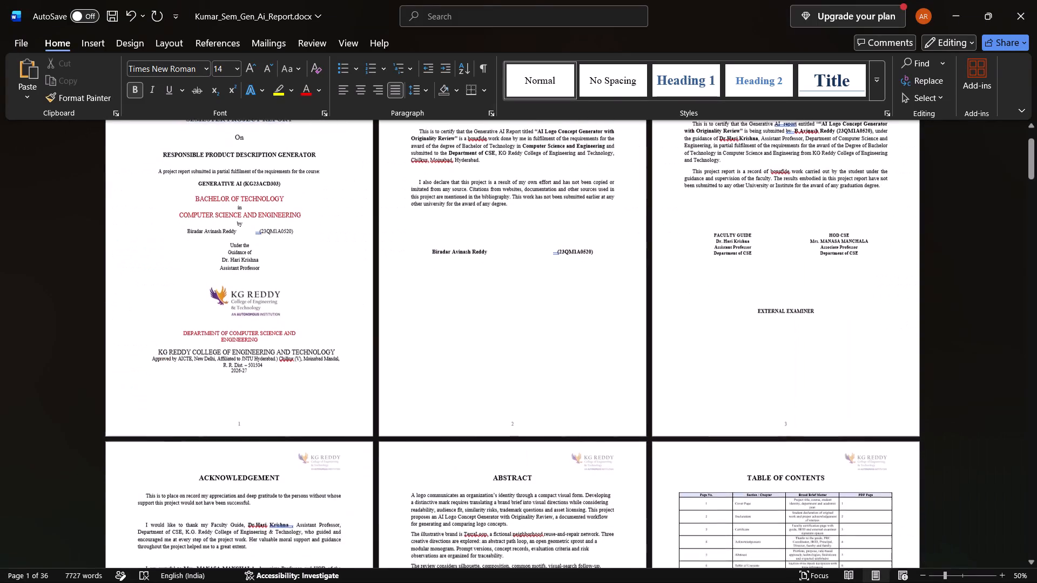
pyautogui.scroll(-2, 879, 213)
# Search the report for "Abstract", copied from the table of contents, and browse the matches back to the ABSTRACT heading.
pyautogui.click(780, 391)
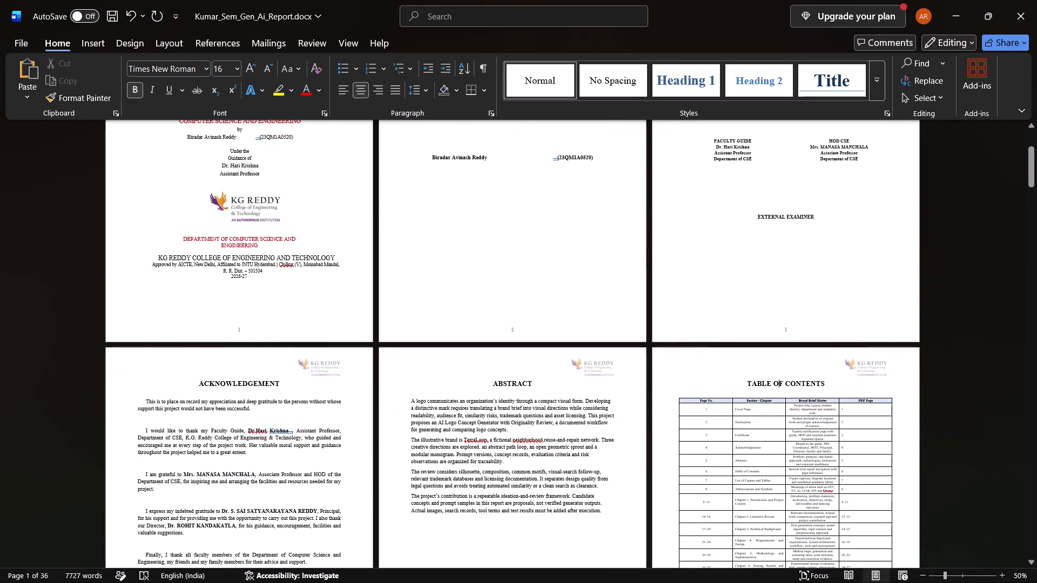
pyautogui.keyDown('ctrl'); pyautogui.scroll(2, 780, 391); pyautogui.keyUp('ctrl')
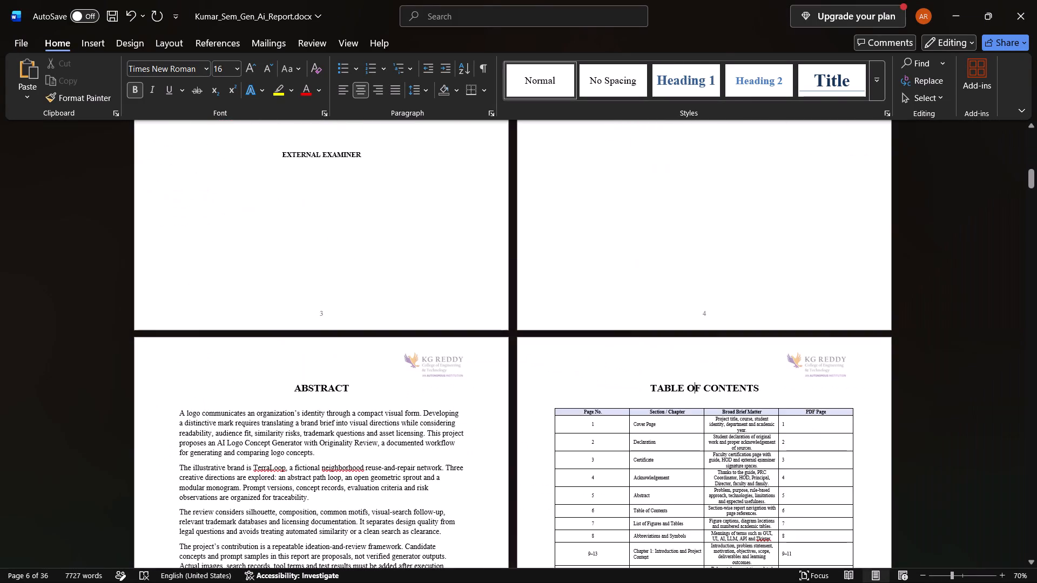
pyautogui.keyDown('ctrl'); pyautogui.scroll(5, 780, 391); pyautogui.keyUp('ctrl')
pyautogui.scroll(-2, 780, 391)
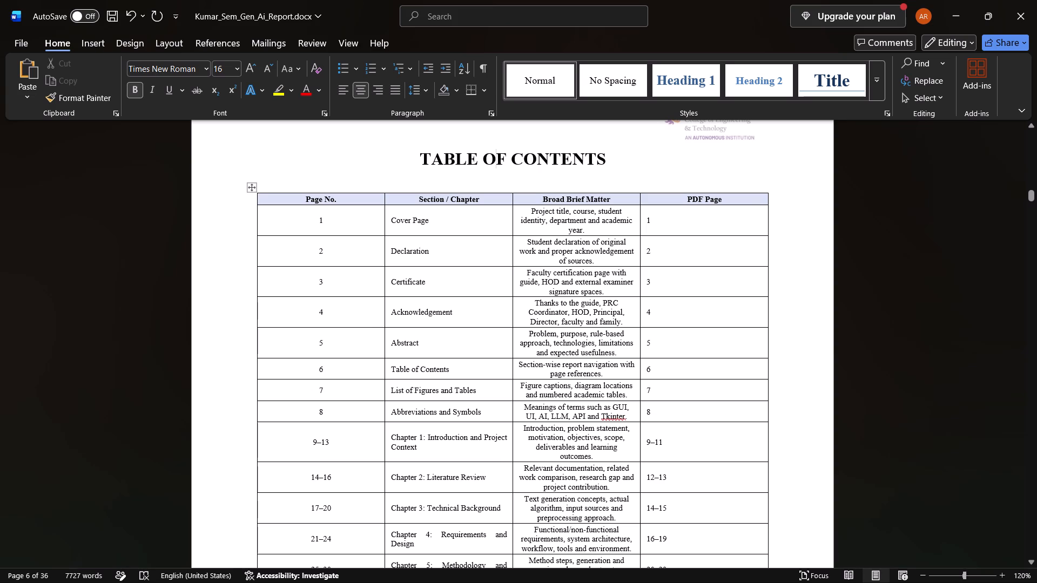
pyautogui.moveTo(419, 342); pyautogui.dragTo(391, 340)
pyautogui.hotkey('ctrl', 'c')
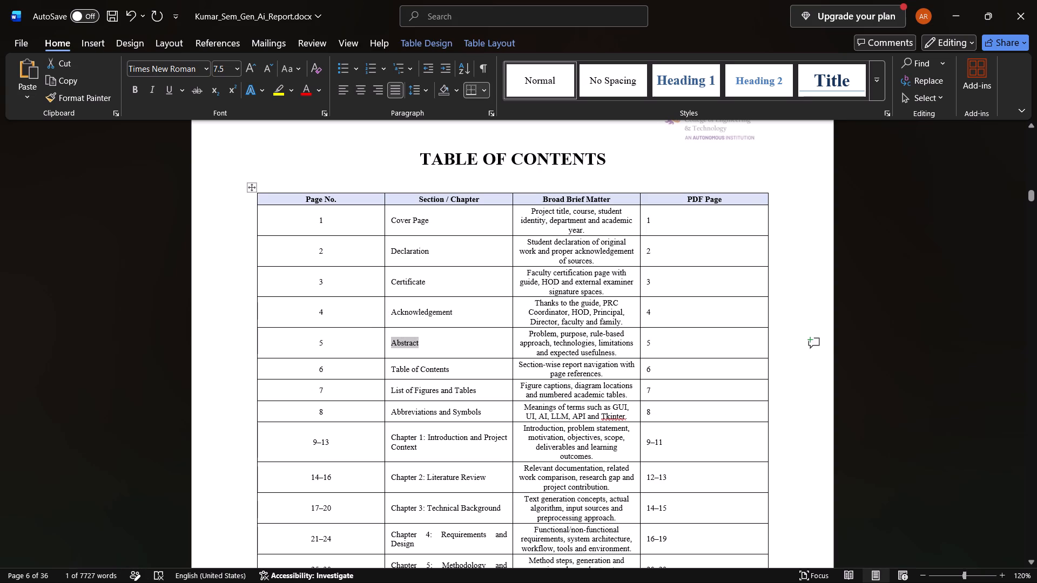
pyautogui.click(912, 66)
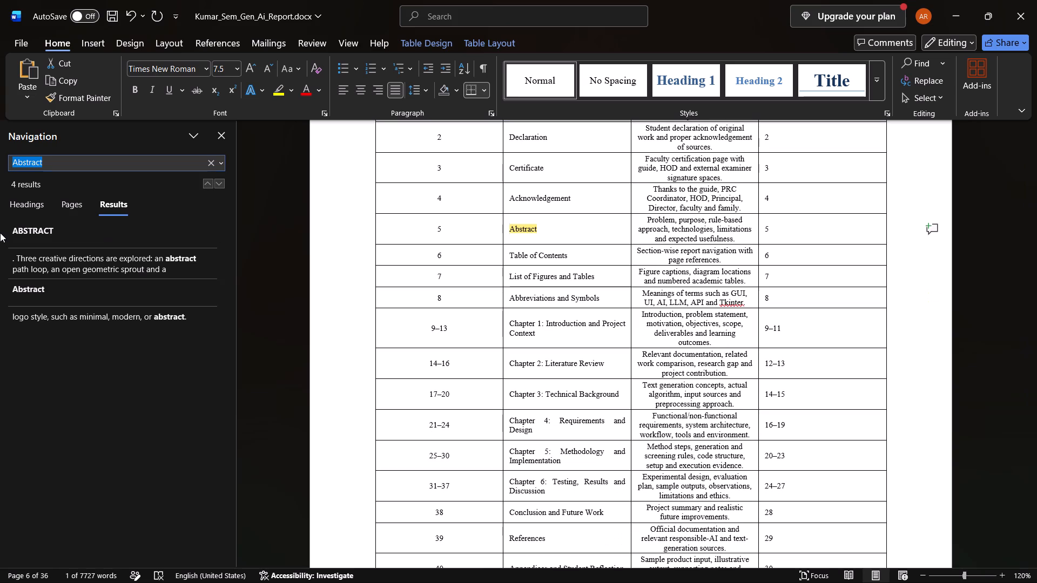
pyautogui.press('Return')
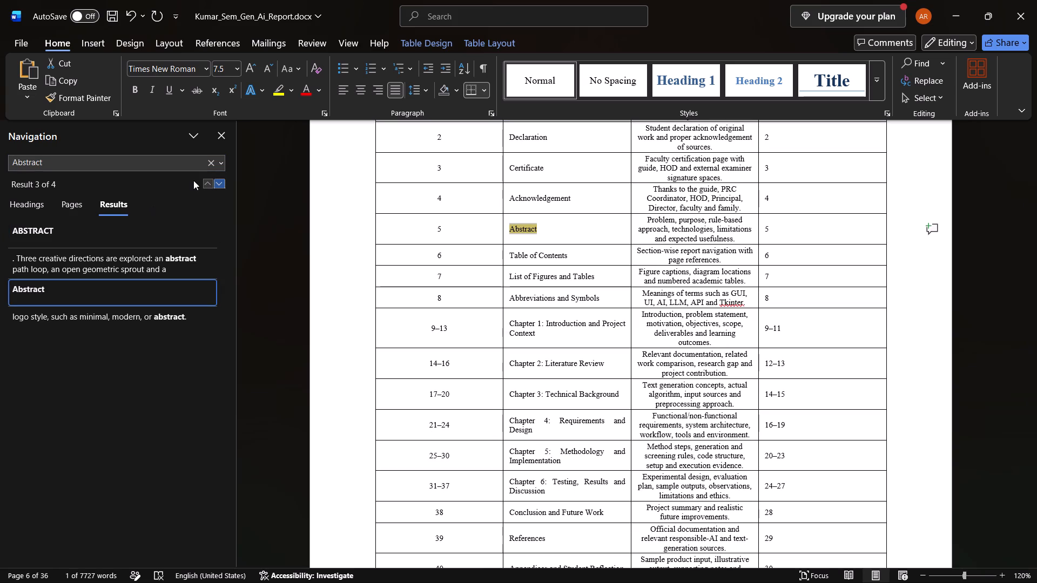
pyautogui.click(218, 185)
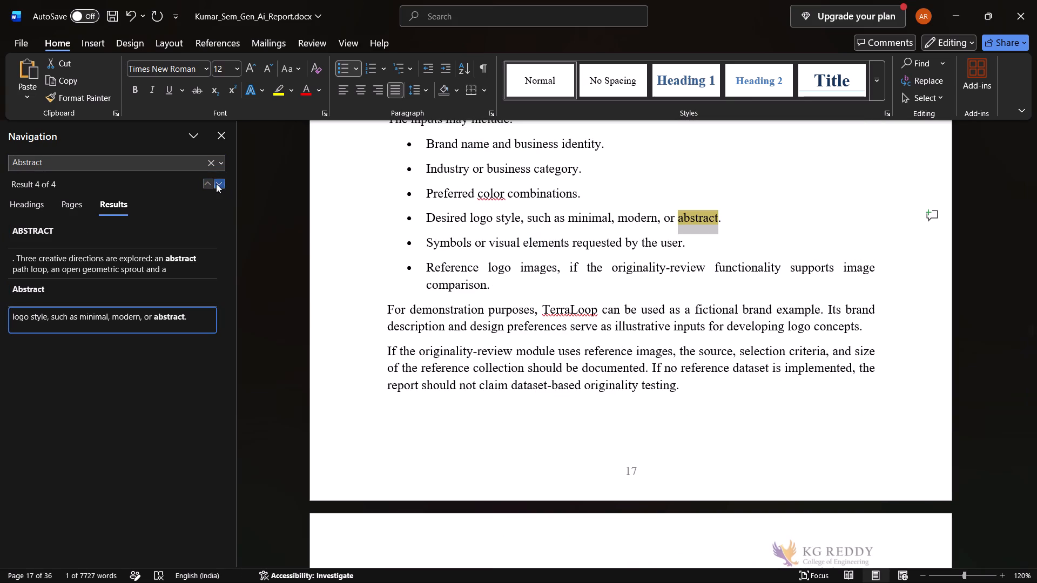
pyautogui.click(210, 181)
pyautogui.click(210, 181)
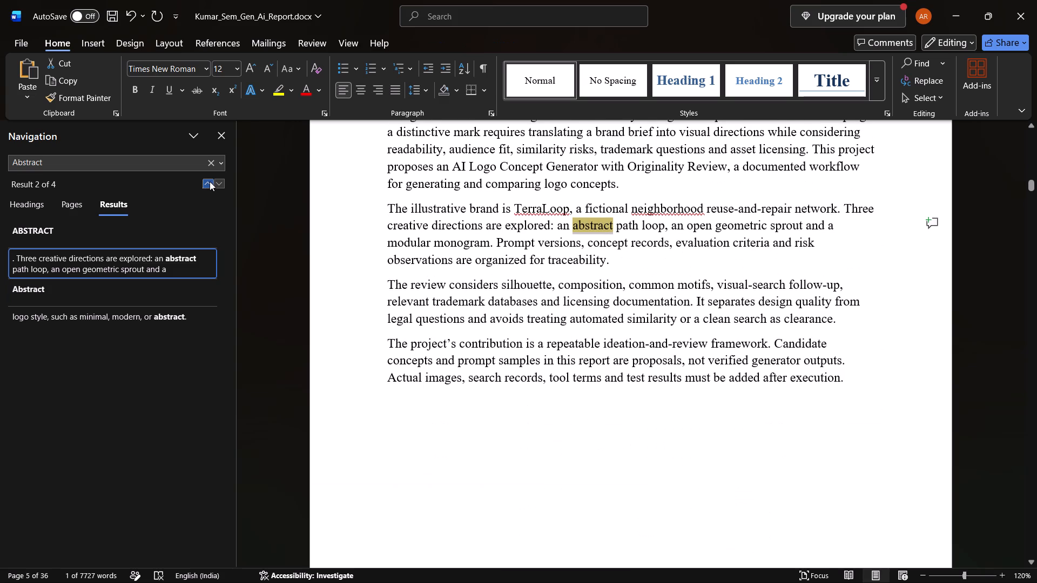
pyautogui.click(210, 181)
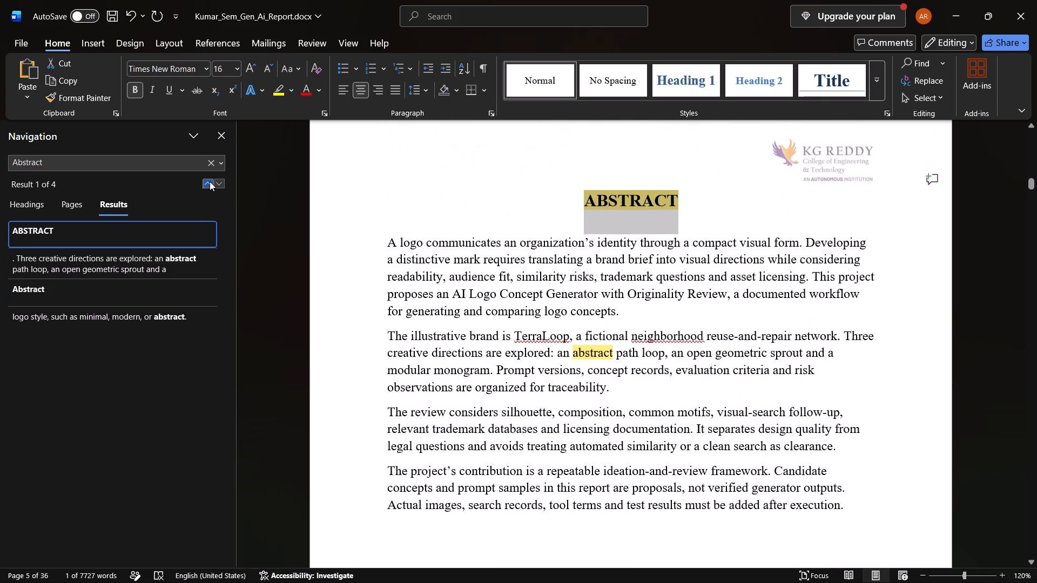
# Review the front matter pages, from the cover through the table of contents to the figure, table and abbreviation lists.
pyautogui.scroll(-1, 522, 266)
pyautogui.keyDown('ctrl'); pyautogui.scroll(-5, 526, 259); pyautogui.keyUp('ctrl')
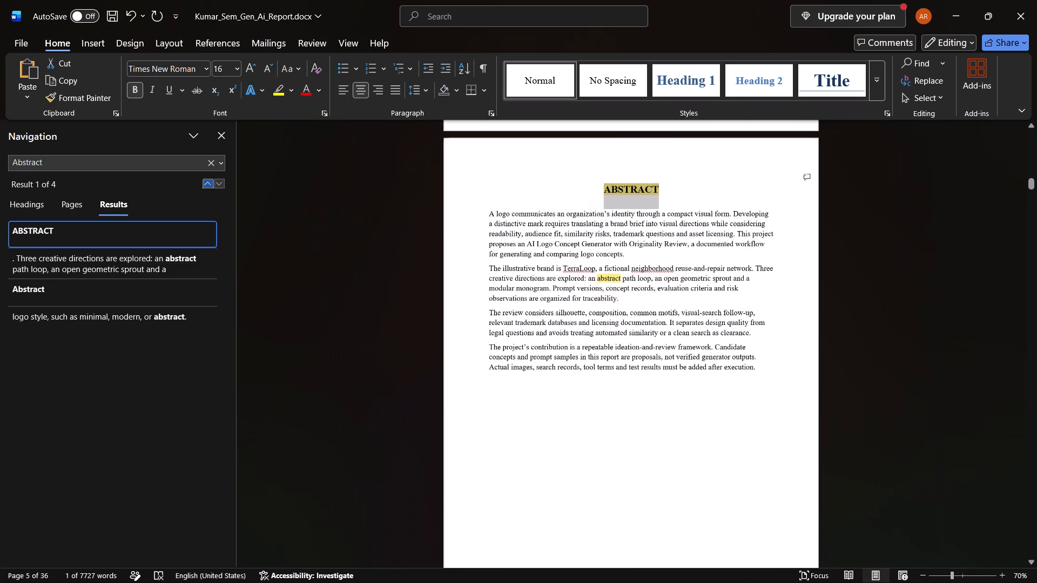
pyautogui.scroll(-2, 526, 259)
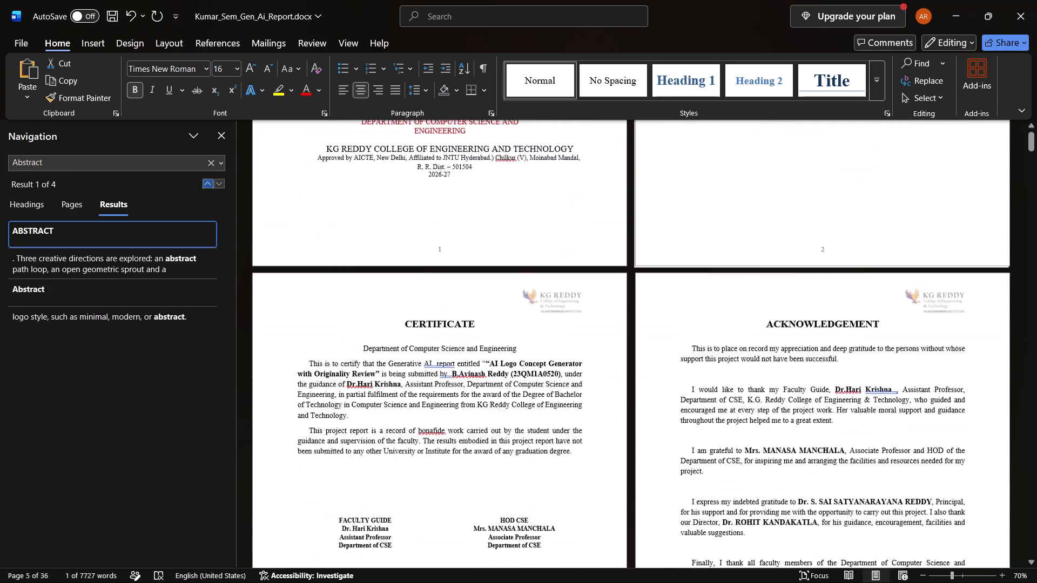
pyautogui.scroll(-2, 526, 259)
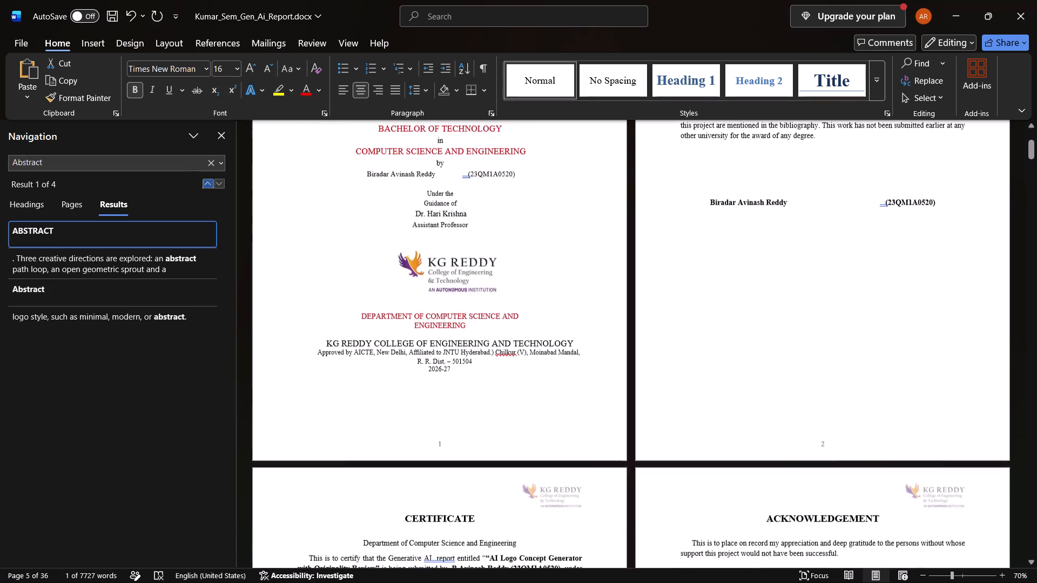
pyautogui.scroll(-8, 526, 259)
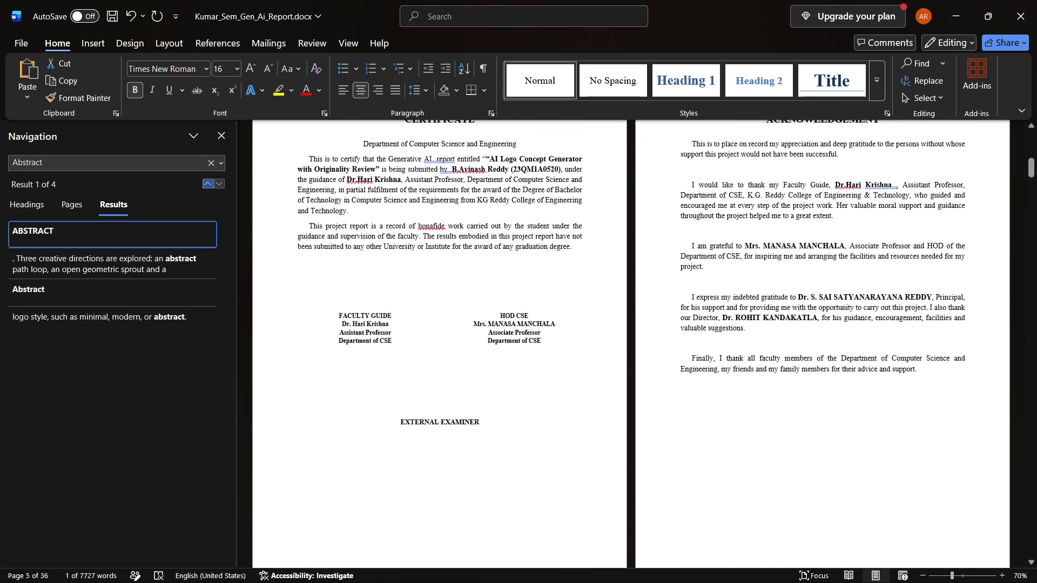
pyautogui.scroll(-4, 526, 259)
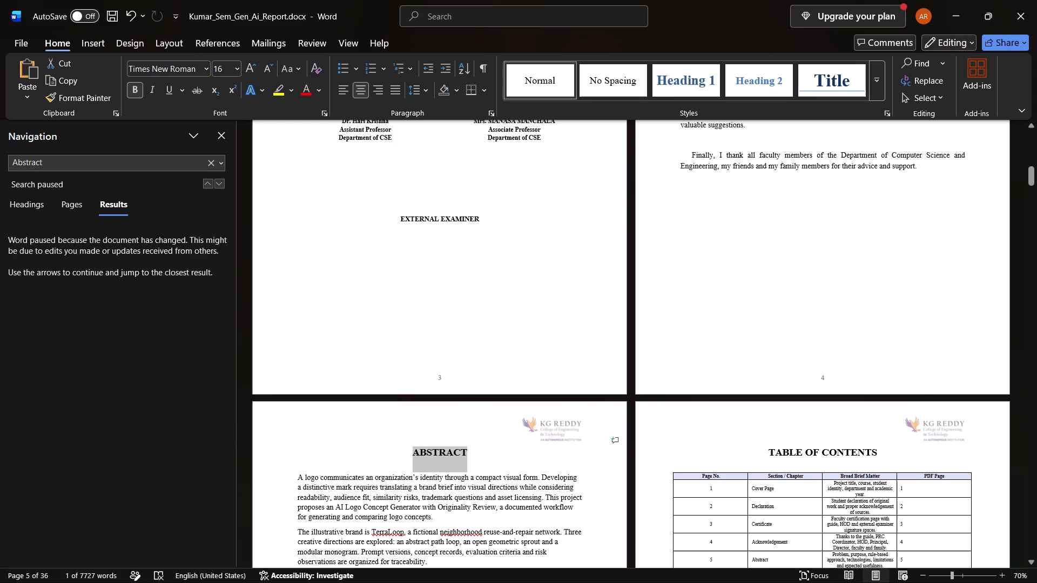
pyautogui.scroll(-4, 806, 333)
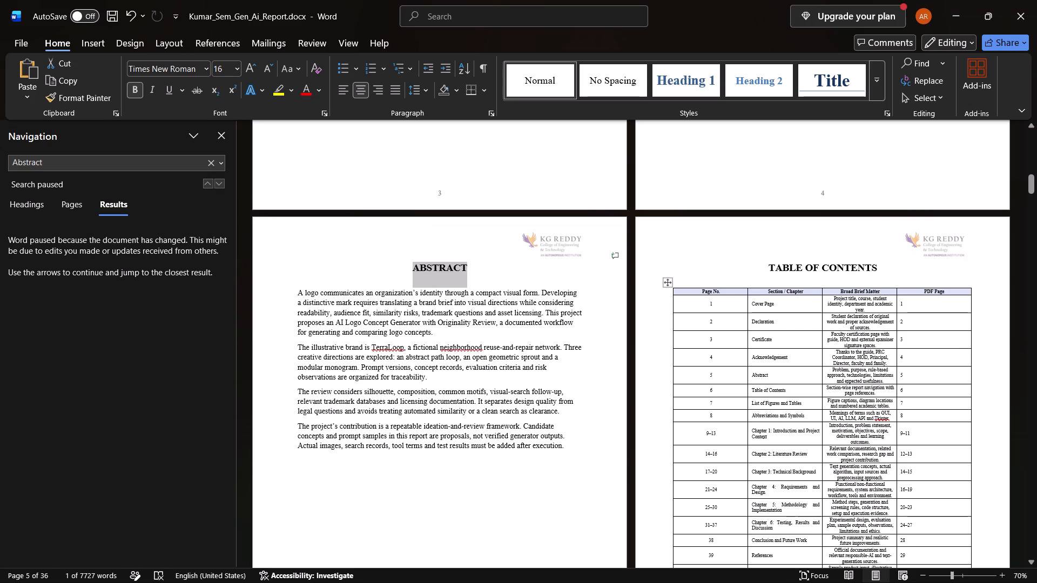
pyautogui.scroll(-3, 569, 384)
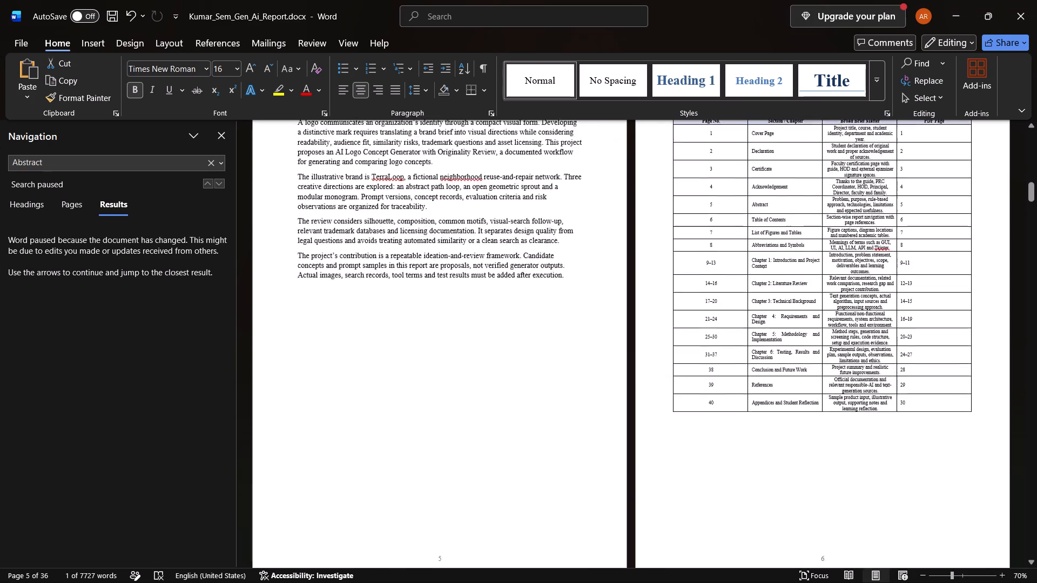
pyautogui.scroll(-2, 569, 384)
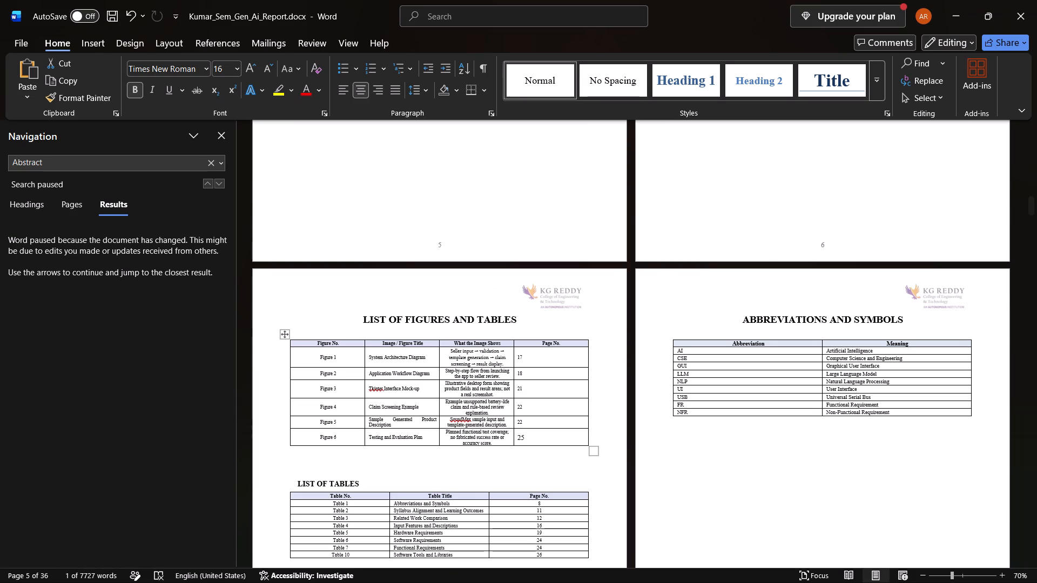
# Compare the table of contents with the front matter and Chapter 1 pages, up to where Chapter 2 starts.
pyautogui.scroll(3, 569, 384)
pyautogui.scroll(-1, 569, 384)
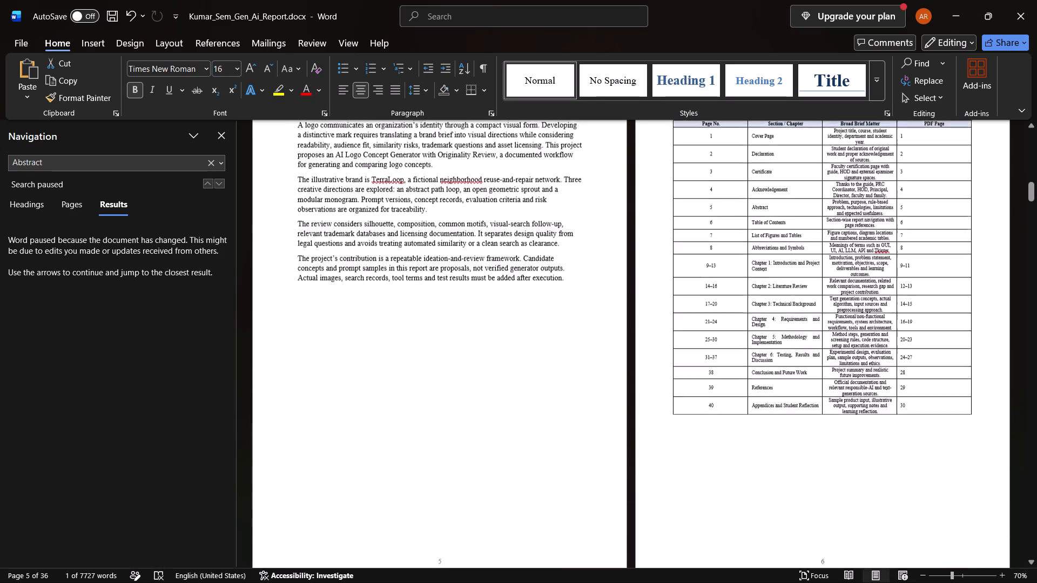
pyautogui.scroll(-1, 569, 384)
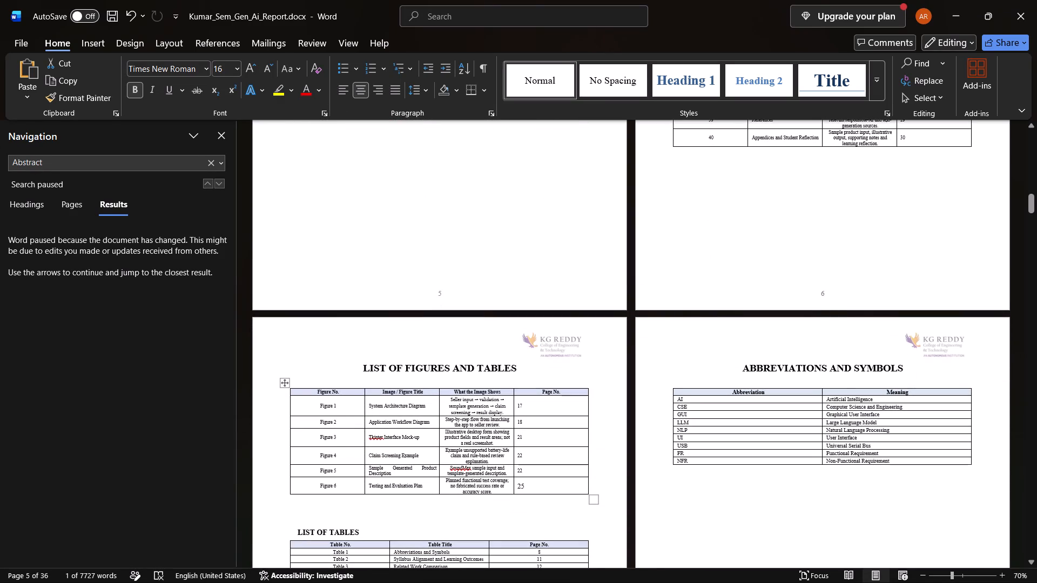
pyautogui.scroll(-7, 834, 304)
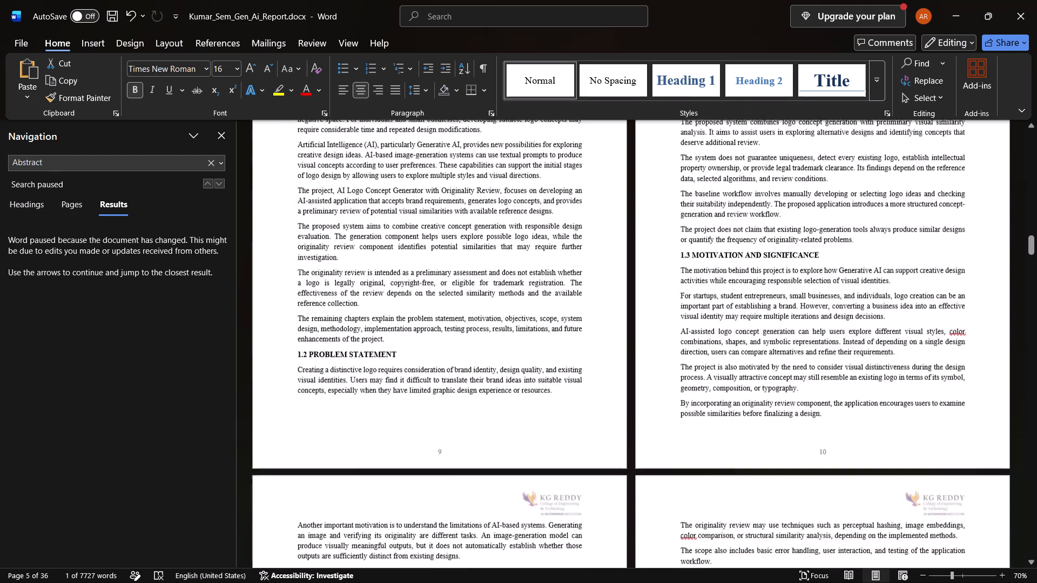
pyautogui.scroll(-1, 834, 304)
pyautogui.scroll(4, 834, 304)
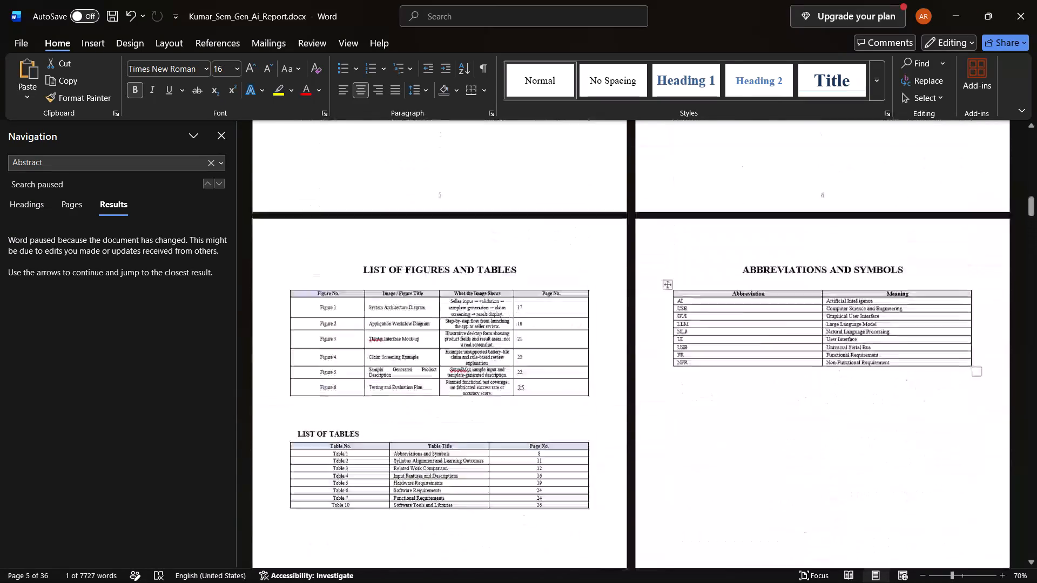
pyautogui.scroll(2, 834, 304)
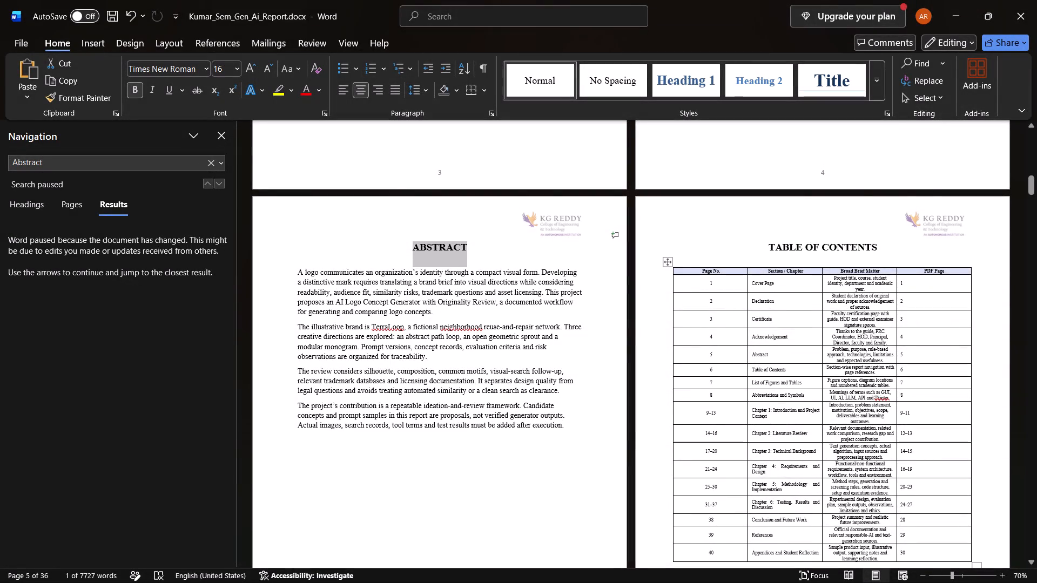
pyautogui.scroll(-12, 834, 416)
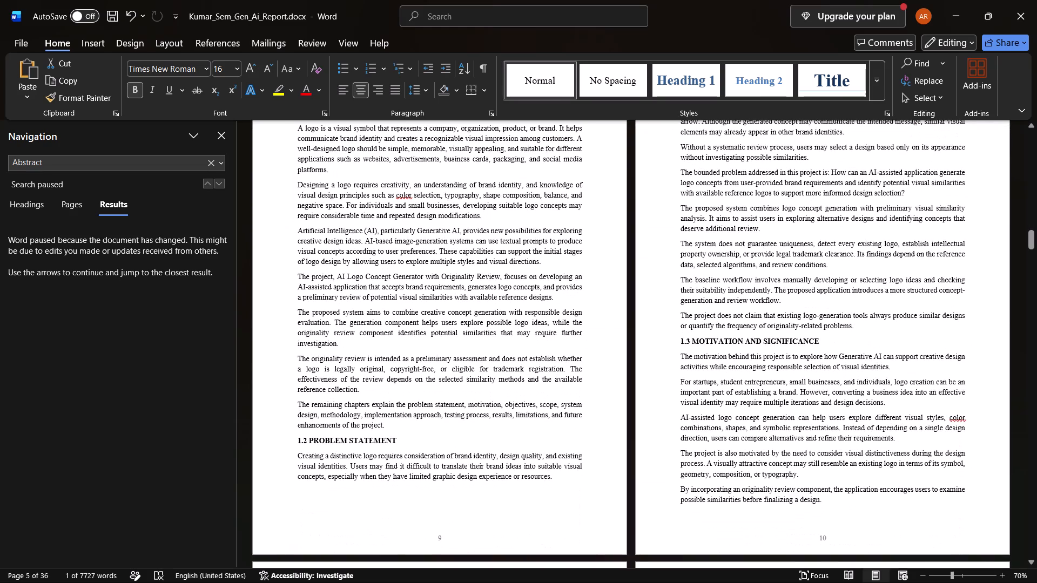
pyautogui.scroll(-11, 834, 416)
pyautogui.scroll(4, 834, 416)
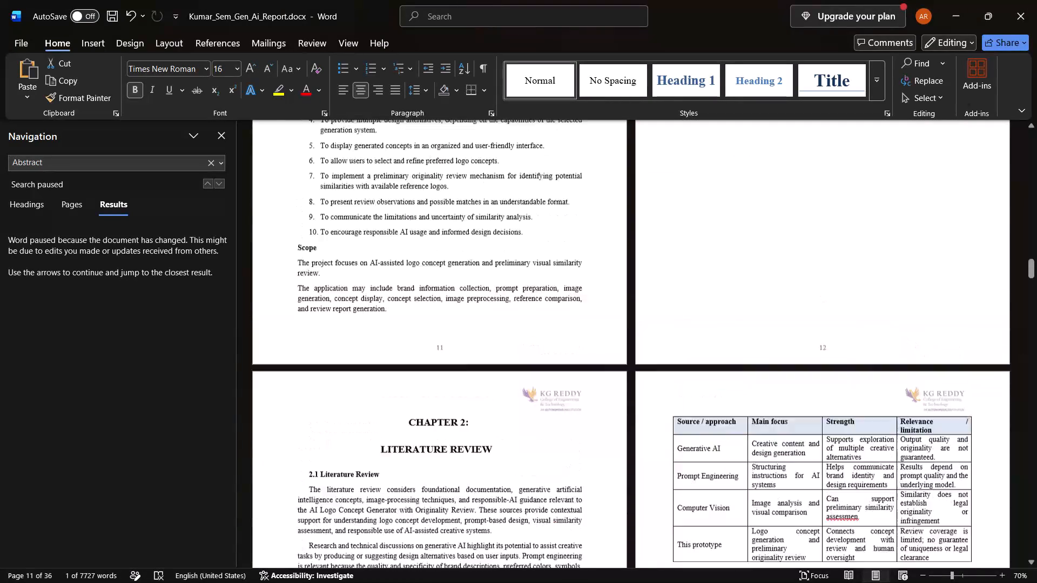
pyautogui.scroll(11, 834, 416)
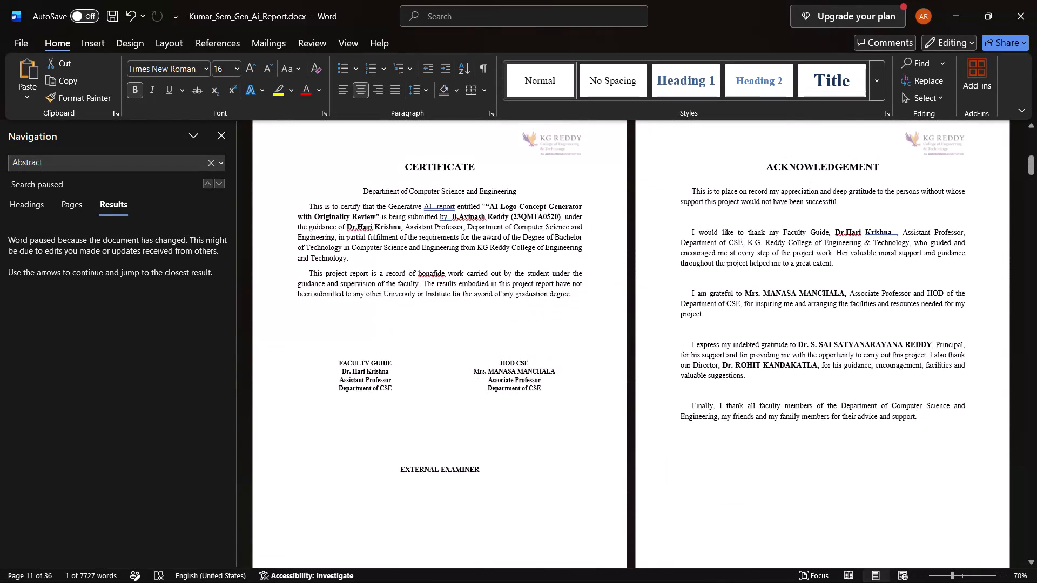
pyautogui.scroll(-7, 834, 416)
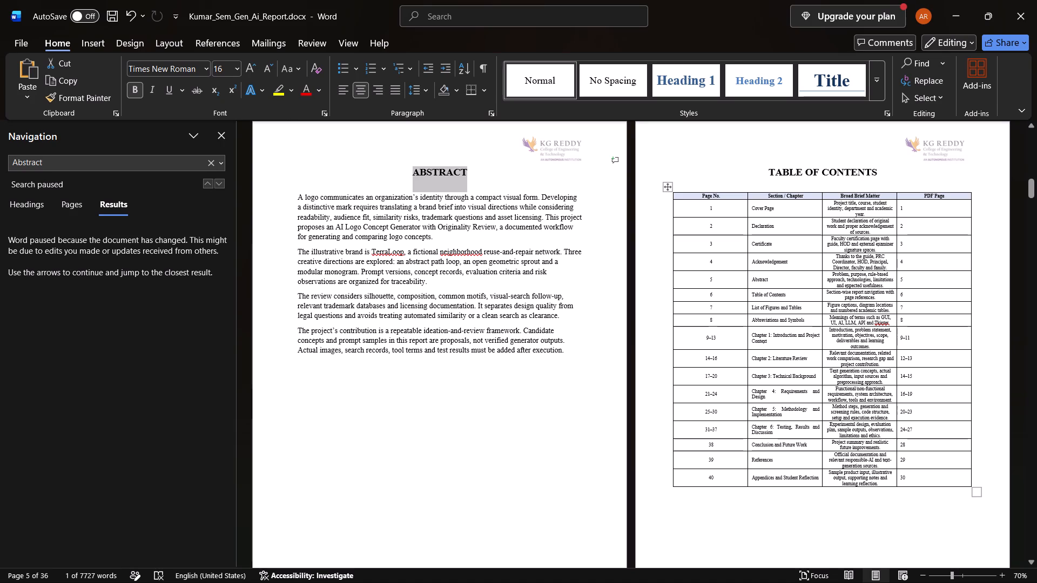
# Set the PDF page range of Chapter 1 in the table of contents to 9–12.
pyautogui.click(923, 337)
pyautogui.press('BackSpace')
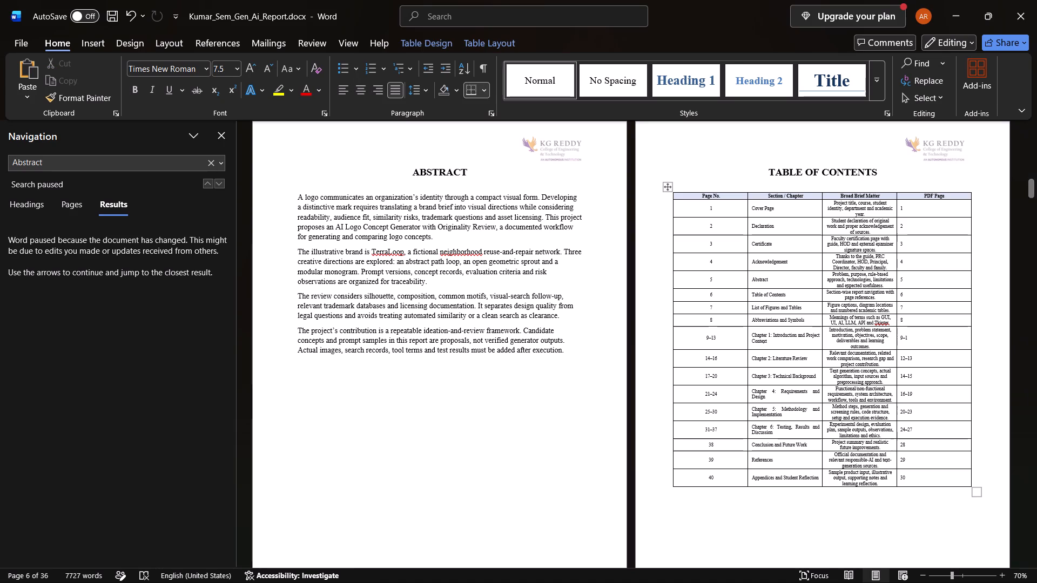
pyautogui.press('2')
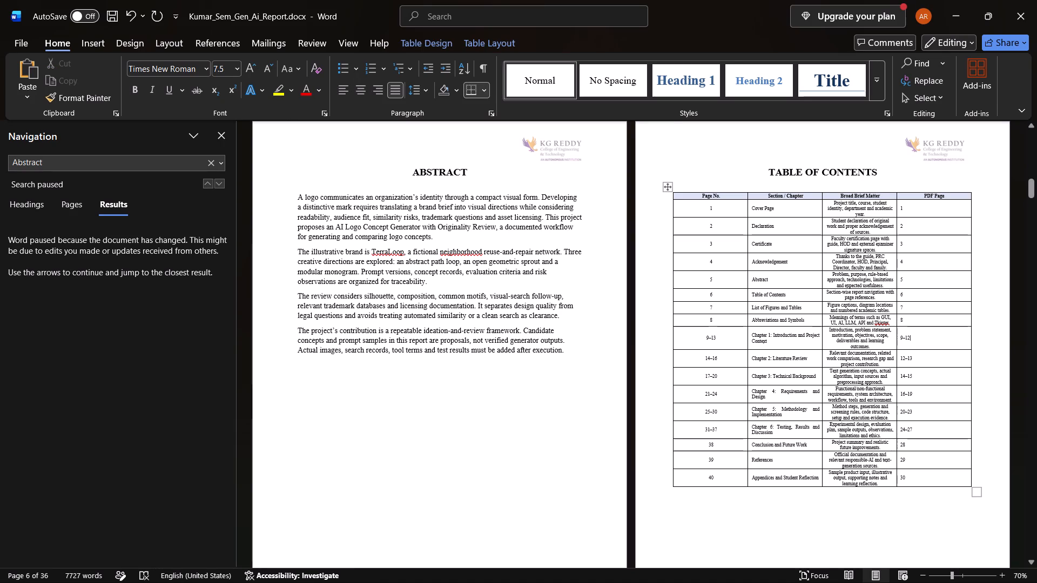
# Remove the break before heading 2.3 Research Gap and Project Contribution so the section follows the comparison table on page 14.
pyautogui.scroll(-14, 916, 363)
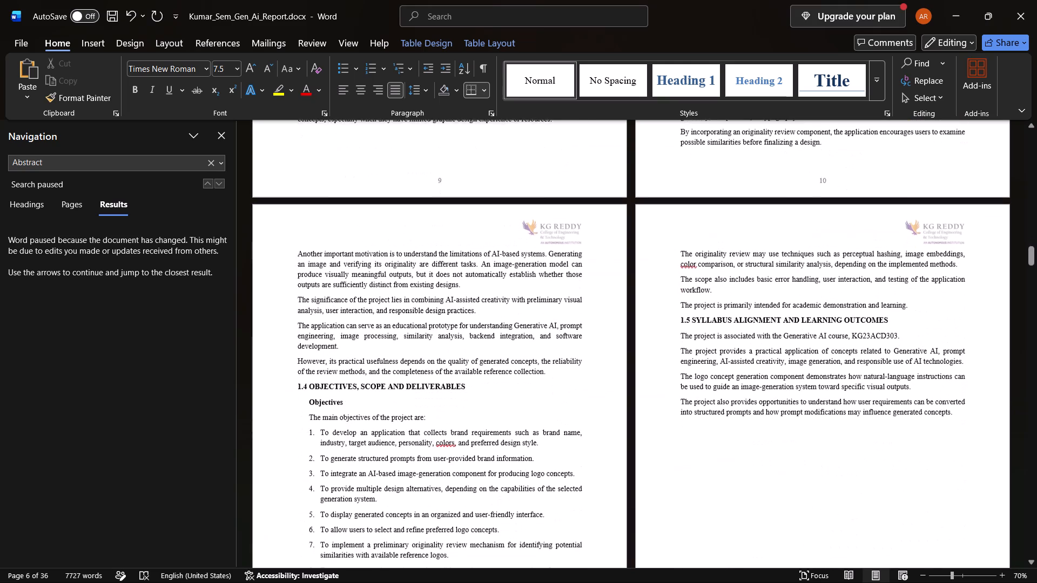
pyautogui.scroll(-7, 916, 363)
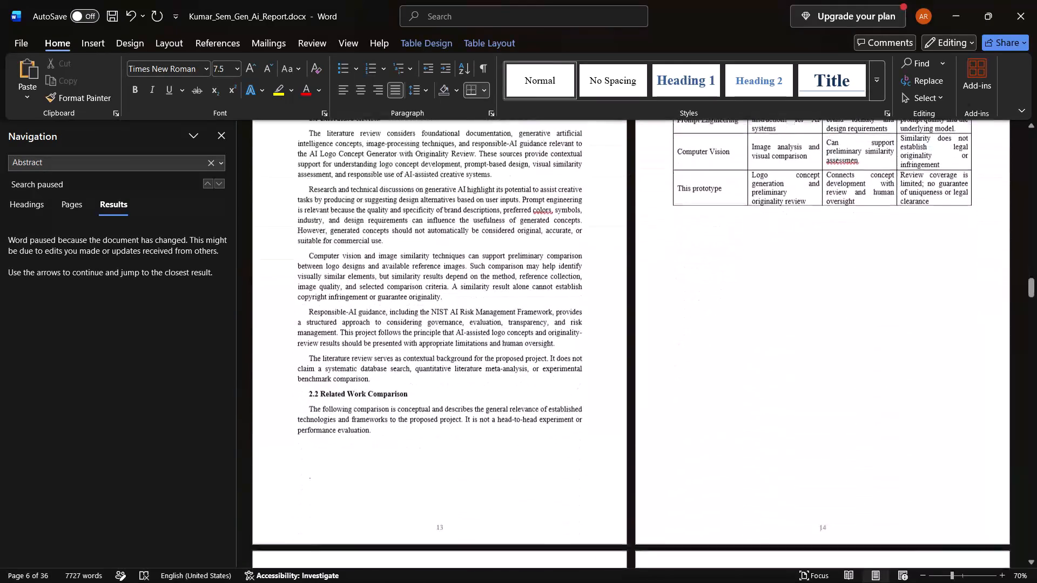
pyautogui.scroll(-2, 916, 363)
pyautogui.scroll(1, 916, 363)
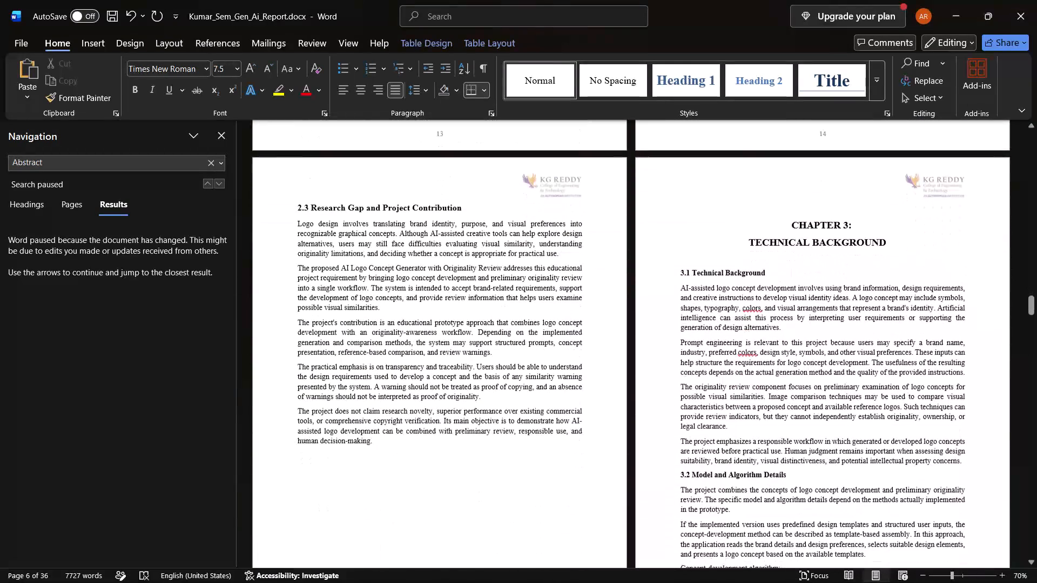
pyautogui.scroll(1, 916, 363)
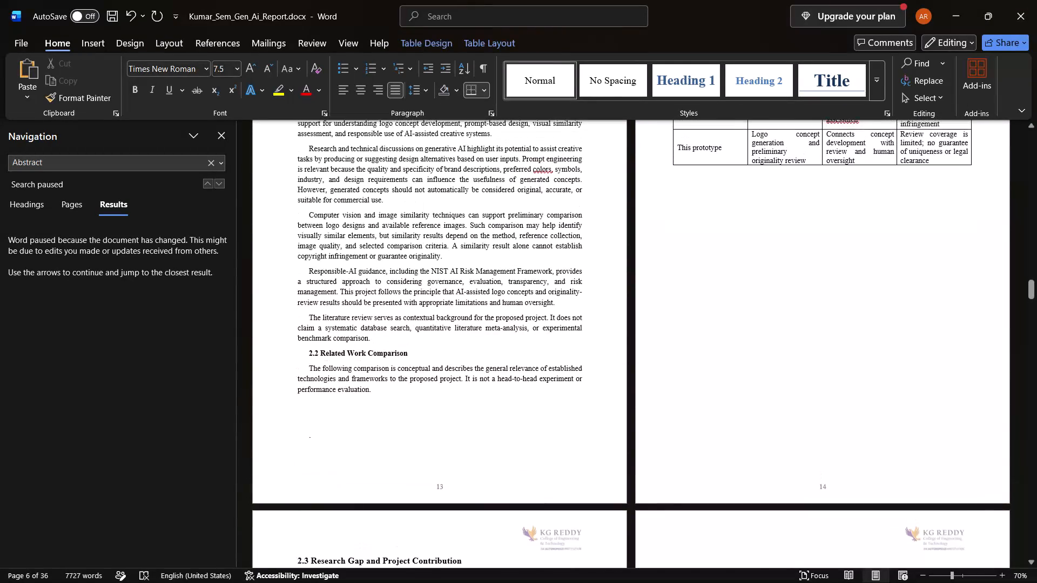
pyautogui.scroll(-3, 916, 363)
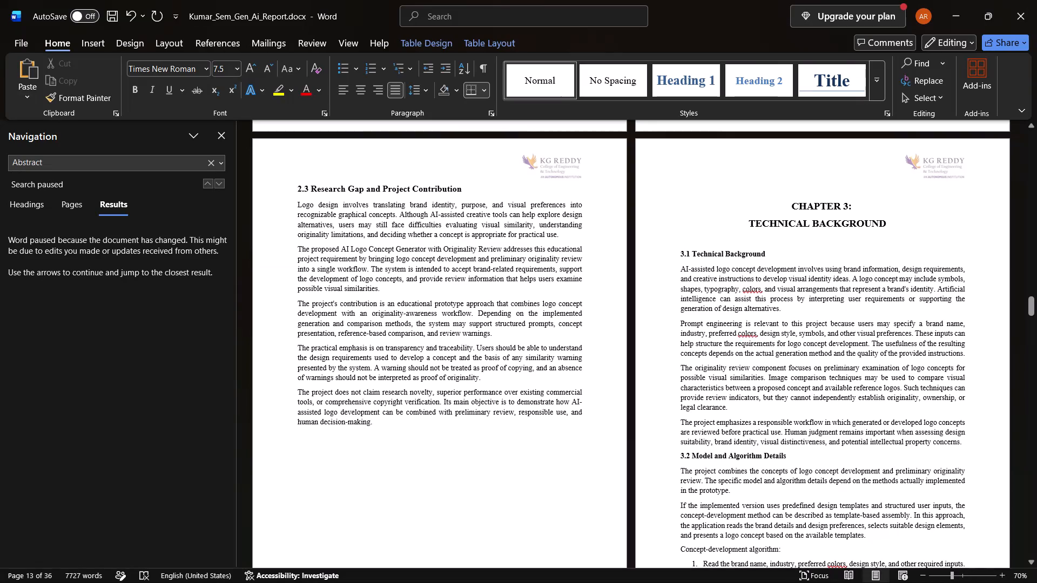
pyautogui.click(297, 192)
pyautogui.press('BackSpace')
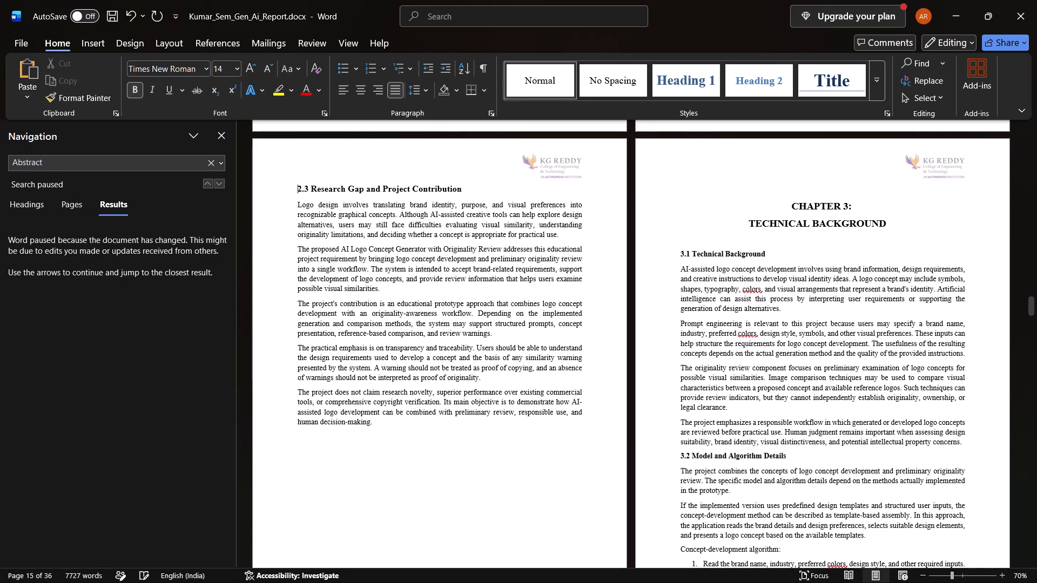
pyautogui.press('BackSpace')
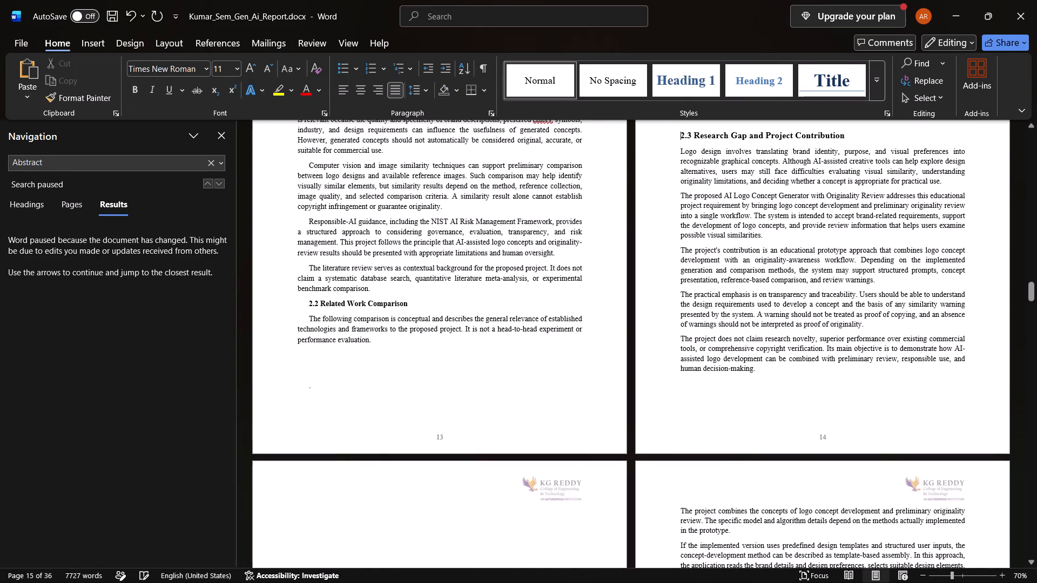
# Set the PDF page range of Chapter 2: Literature Review in the table of contents to 13–14.
pyautogui.scroll(-3, 297, 192)
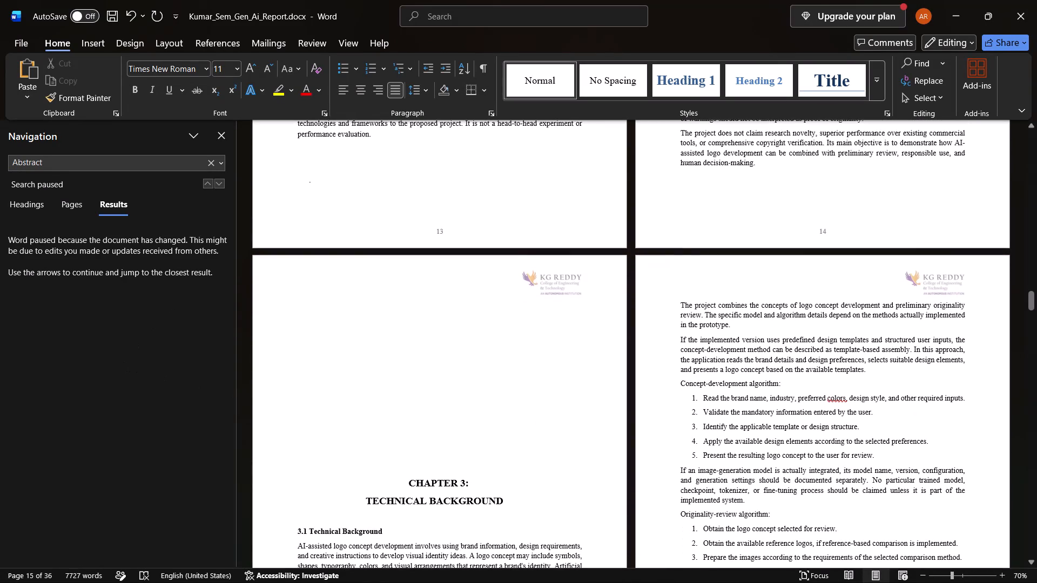
pyautogui.scroll(6, 679, 246)
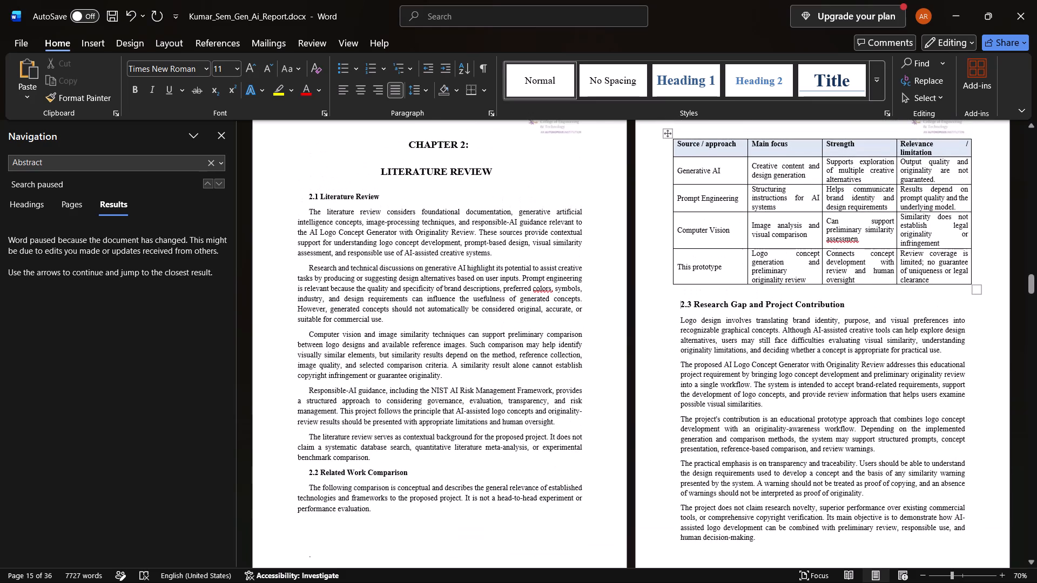
pyautogui.scroll(13, 679, 246)
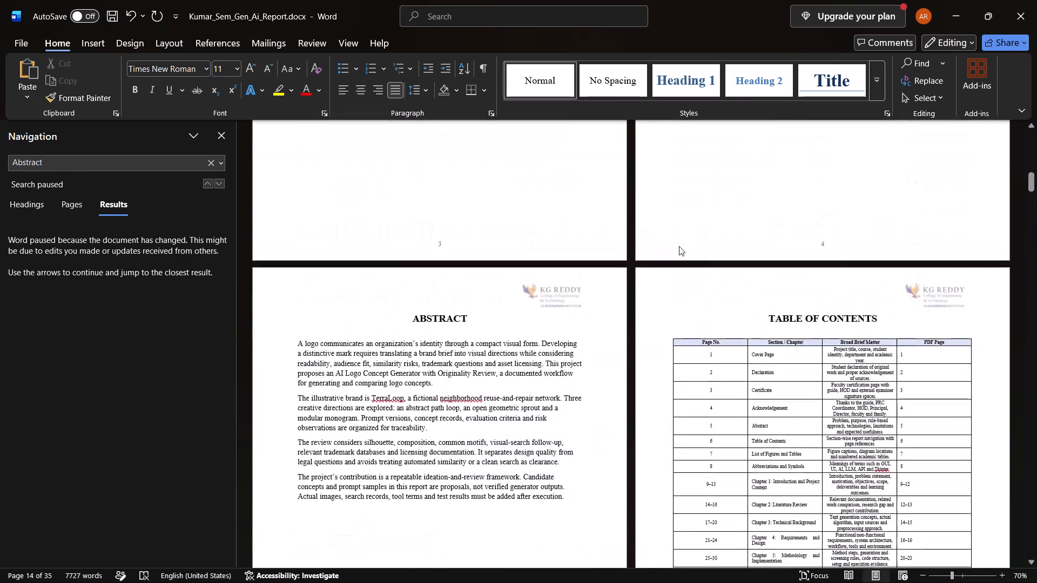
pyautogui.scroll(1, 679, 246)
pyautogui.scroll(-1, 679, 246)
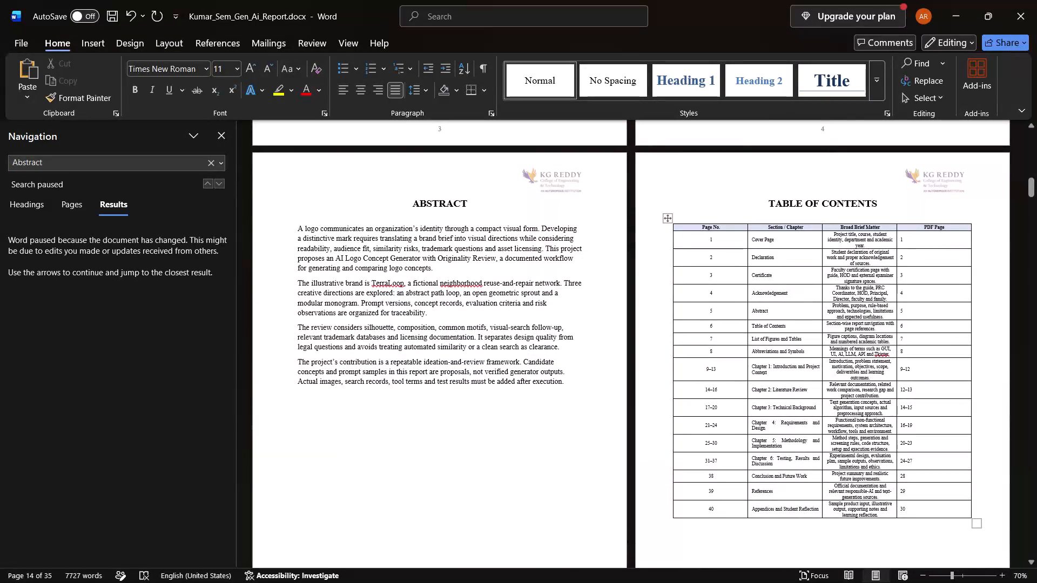
pyautogui.click(904, 392)
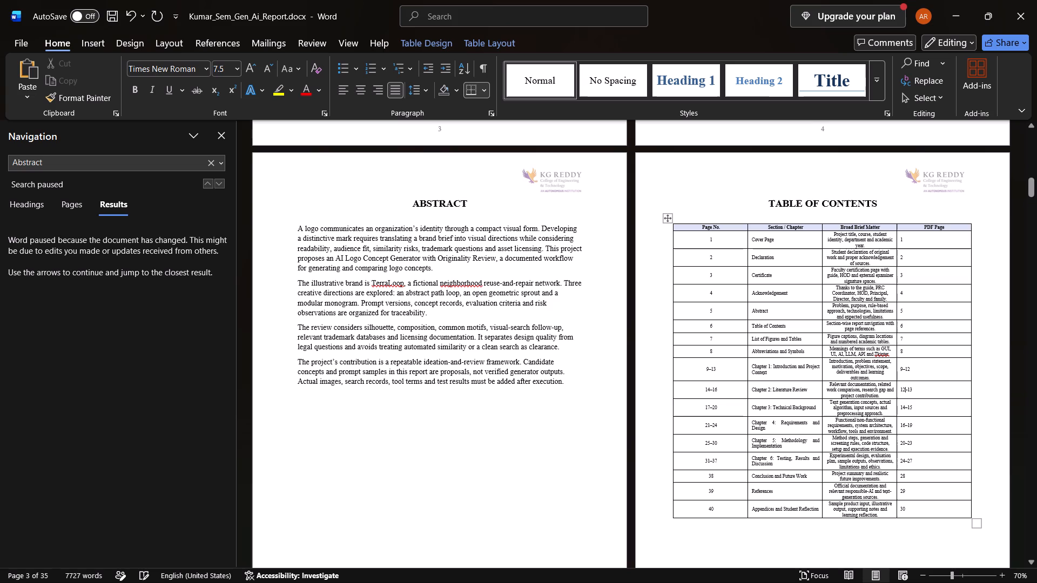
pyautogui.press('BackSpace')
pyautogui.press('3')
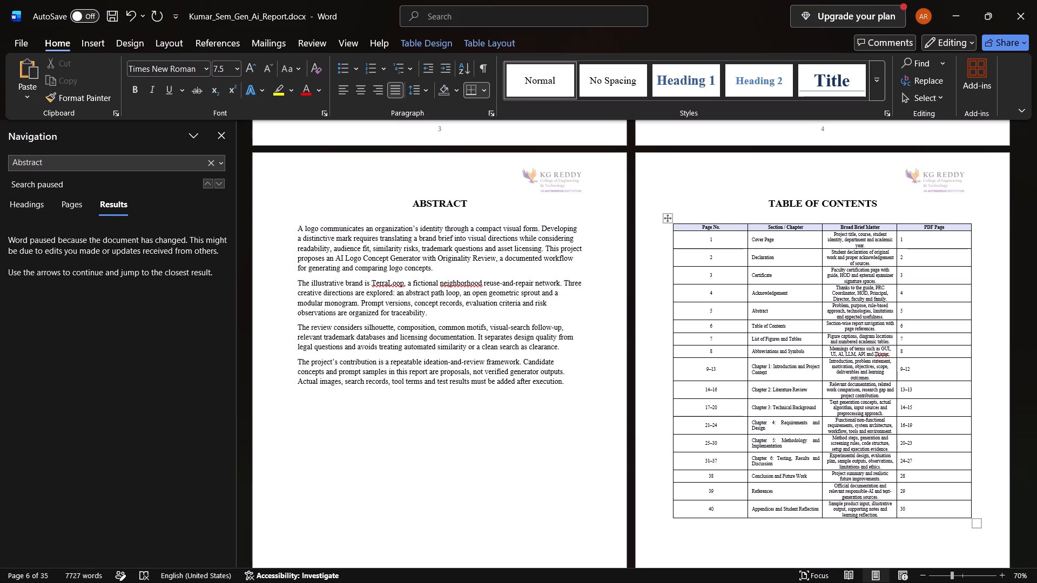
pyautogui.press('Right')
pyautogui.press('Right')
pyautogui.press('Right')
pyautogui.press('BackSpace')
pyautogui.press('4')
# Delete the blank lines above the CHAPTER 3: TECHNICAL BACKGROUND heading so it starts at the top of page 15, adjusting the spaces before it.
pyautogui.scroll(-2, 904, 392)
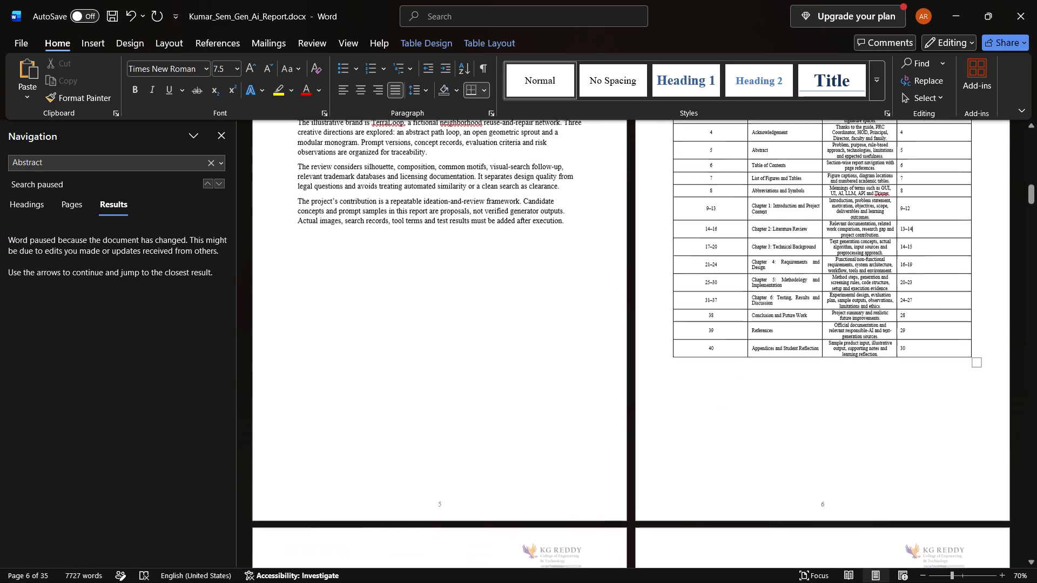
pyautogui.scroll(-13, 904, 392)
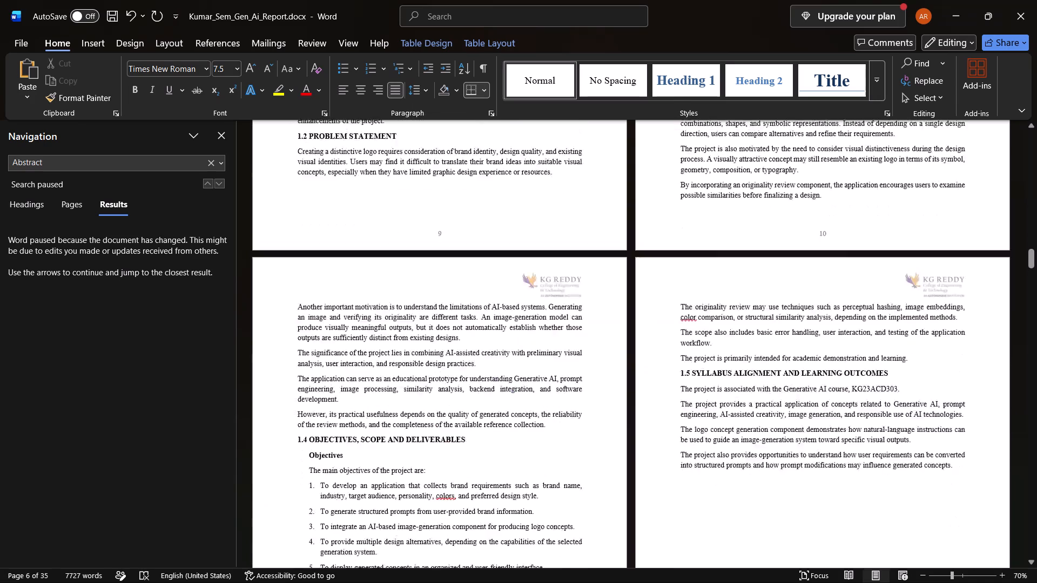
pyautogui.scroll(-4, 904, 392)
pyautogui.scroll(-2, 744, 480)
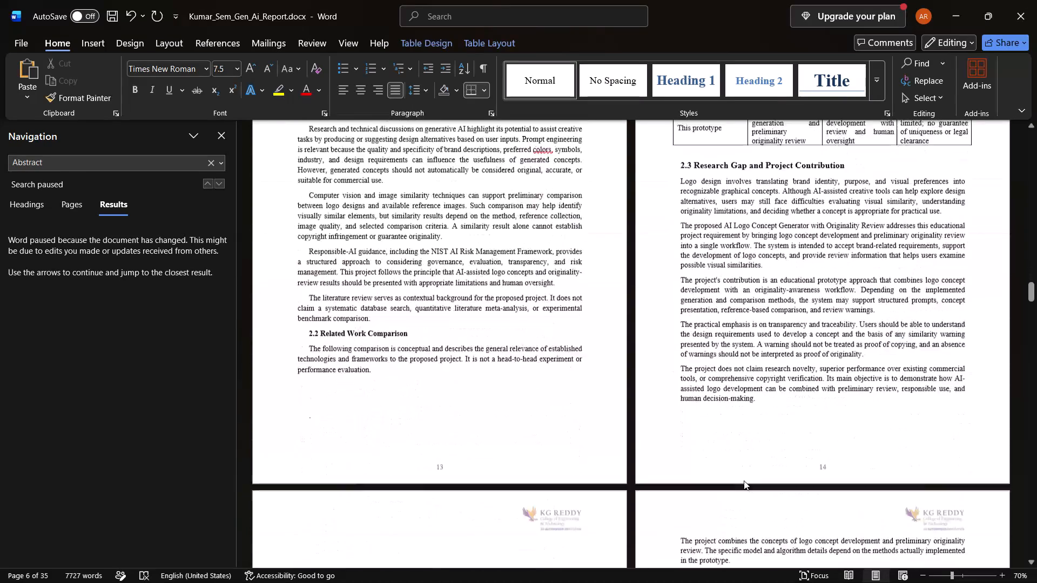
pyautogui.scroll(-4, 744, 480)
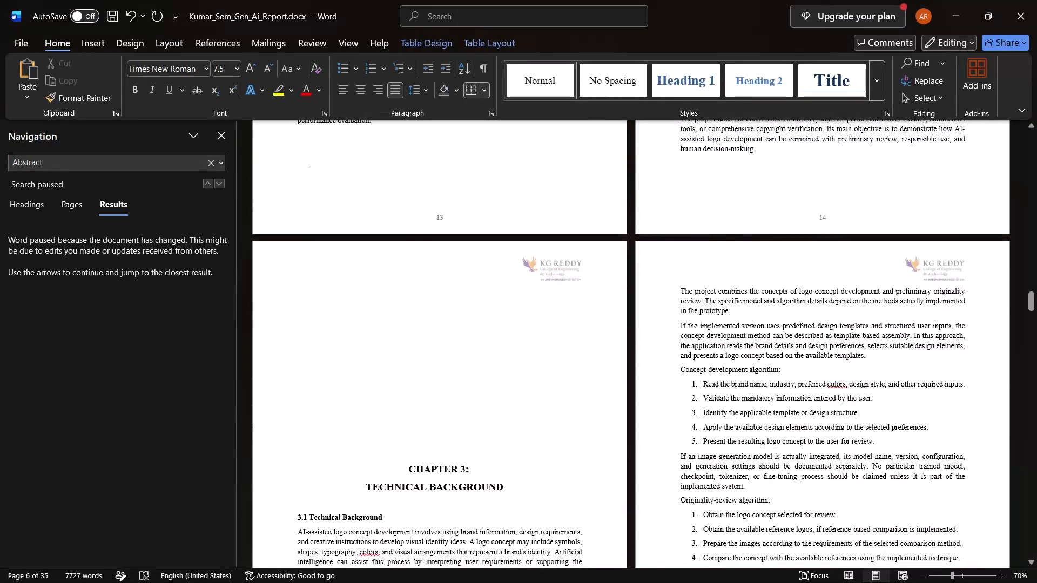
pyautogui.click(405, 472)
pyautogui.press('BackSpace')
pyautogui.press('BackSpace')
pyautogui.press('BackSpace')
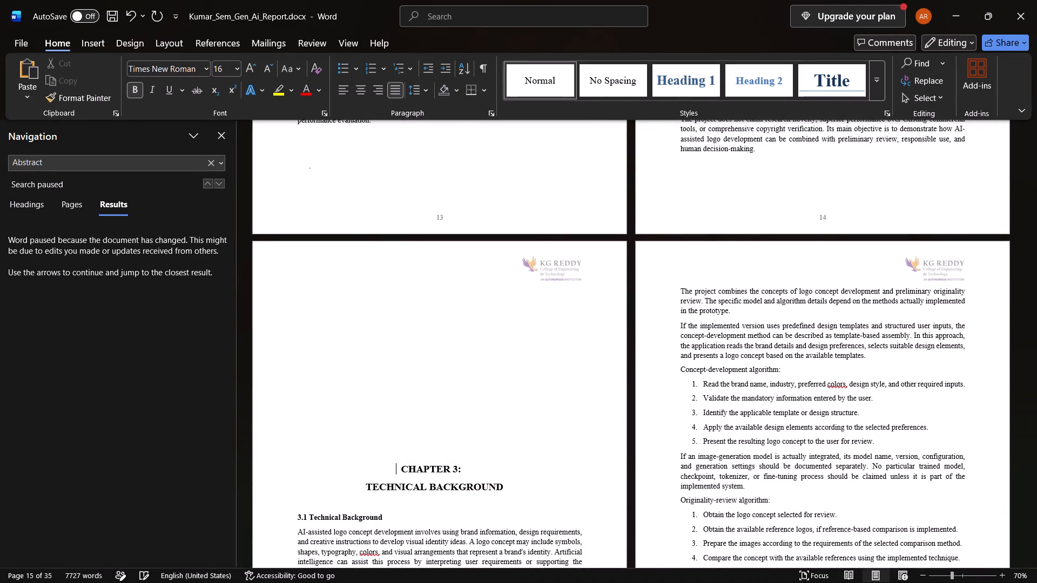
pyautogui.press('BackSpace')
pyautogui.press('BackSpace')
pyautogui.press('space')
pyautogui.press('space')
pyautogui.press('space')
pyautogui.press('Up')
pyautogui.press('BackSpace')
pyautogui.press('BackSpace')
pyautogui.press('BackSpace')
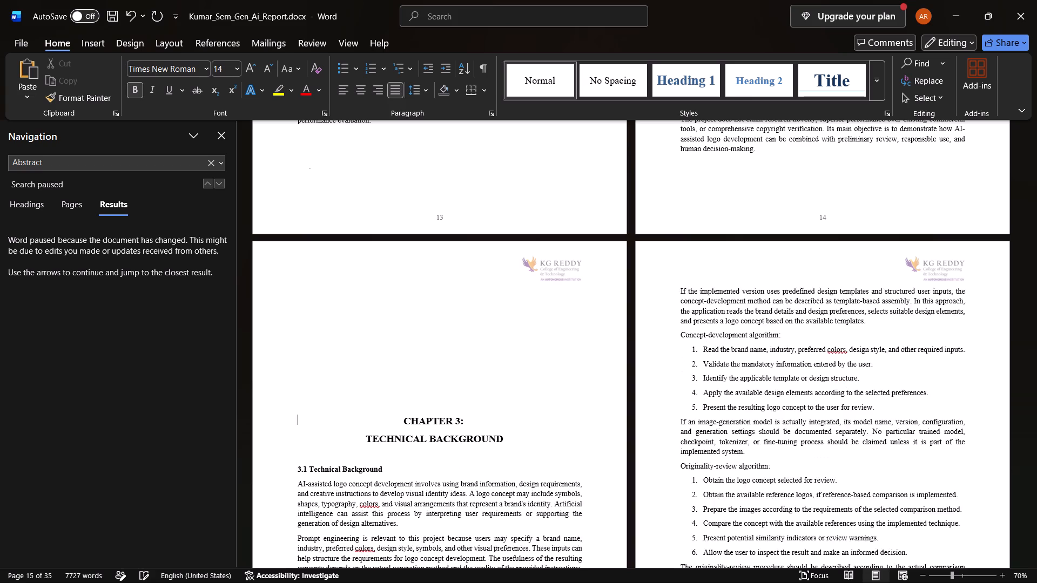
pyautogui.press('BackSpace')
pyautogui.press('BackSpace')
pyautogui.press('BackSpace')
pyautogui.press('BackSpace')
pyautogui.press('BackSpace')
pyautogui.press('BackSpace')
pyautogui.press('BackSpace')
pyautogui.press('BackSpace')
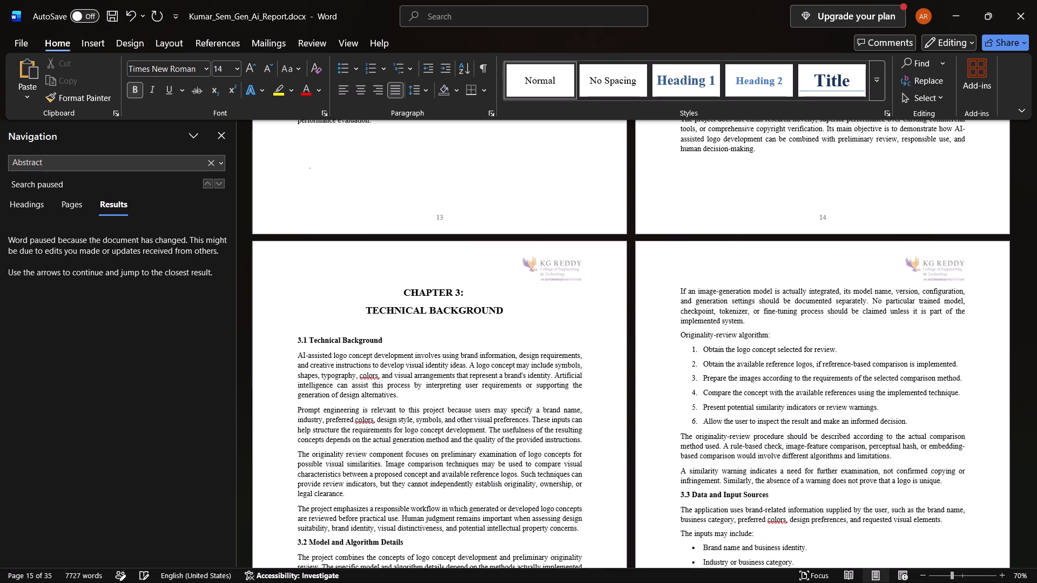
# Set the PDF page range of Chapter 3: Technical Background in the table of contents to 15–17.
pyautogui.scroll(-3, 405, 472)
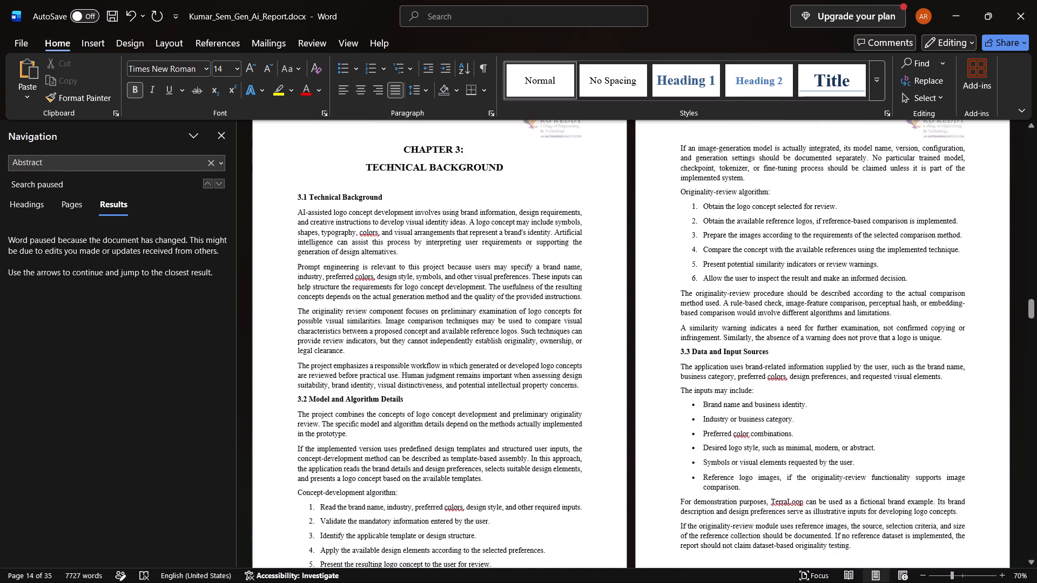
pyautogui.scroll(-4, 405, 472)
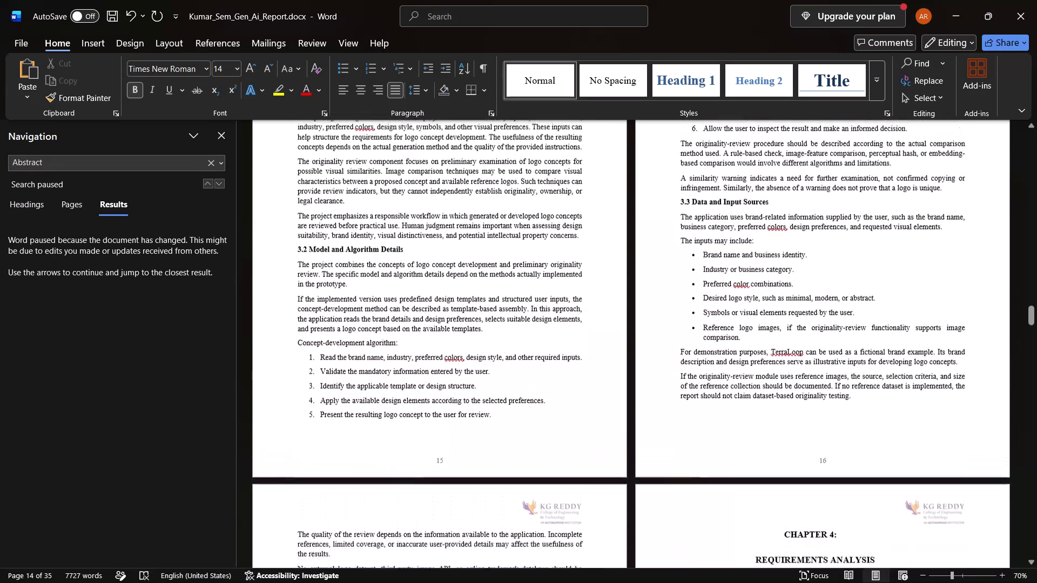
pyautogui.scroll(-2, 405, 472)
pyautogui.scroll(20, 405, 472)
pyautogui.scroll(8, 405, 472)
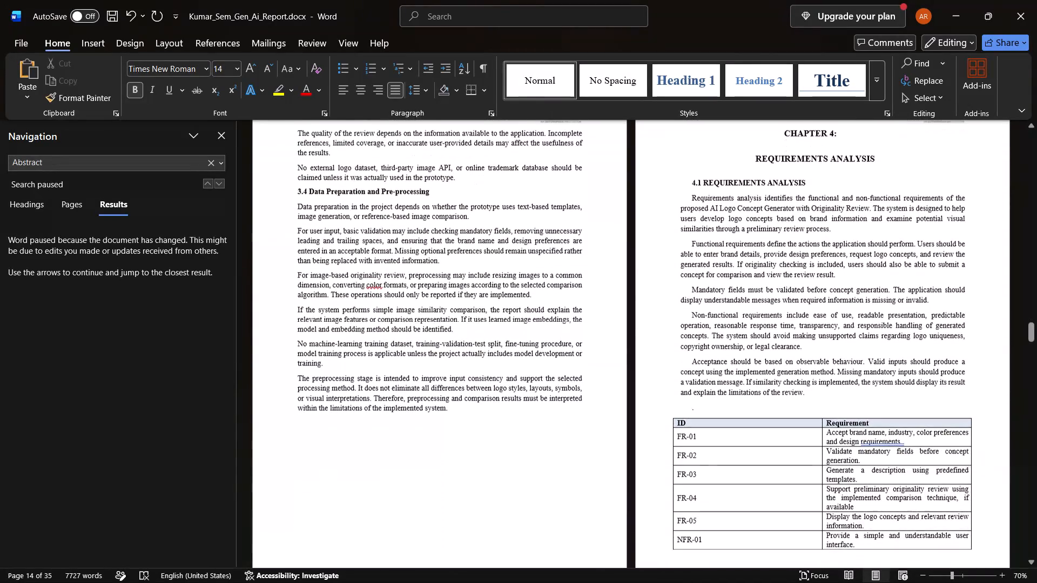
pyautogui.scroll(20, 405, 472)
pyautogui.scroll(20, 405, 472)
pyautogui.scroll(20, 405, 472)
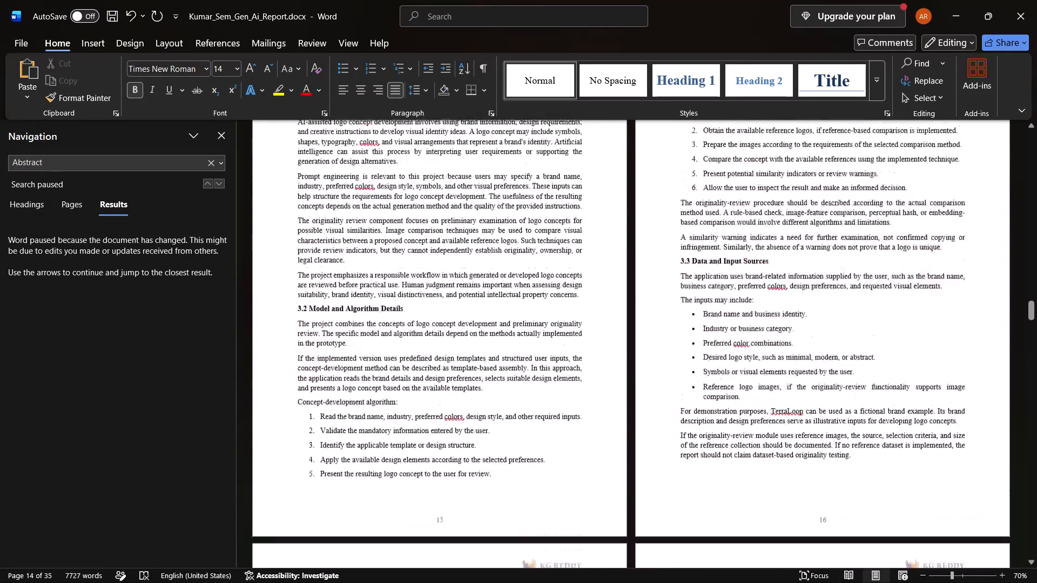
pyautogui.scroll(20, 405, 472)
pyautogui.scroll(20, 405, 472)
pyautogui.scroll(6, 405, 472)
pyautogui.scroll(-6, 405, 472)
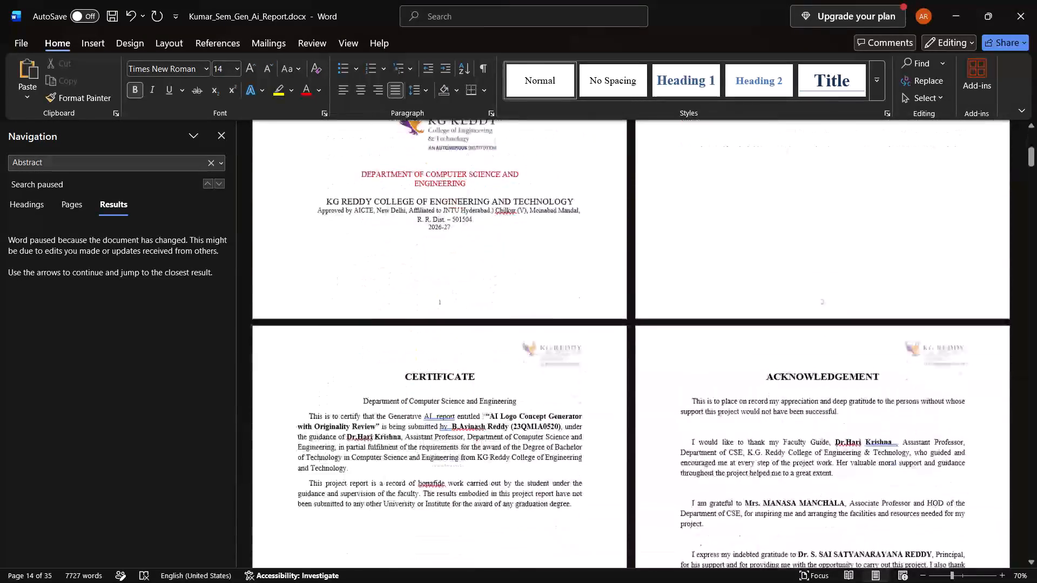
pyautogui.scroll(-9, 405, 472)
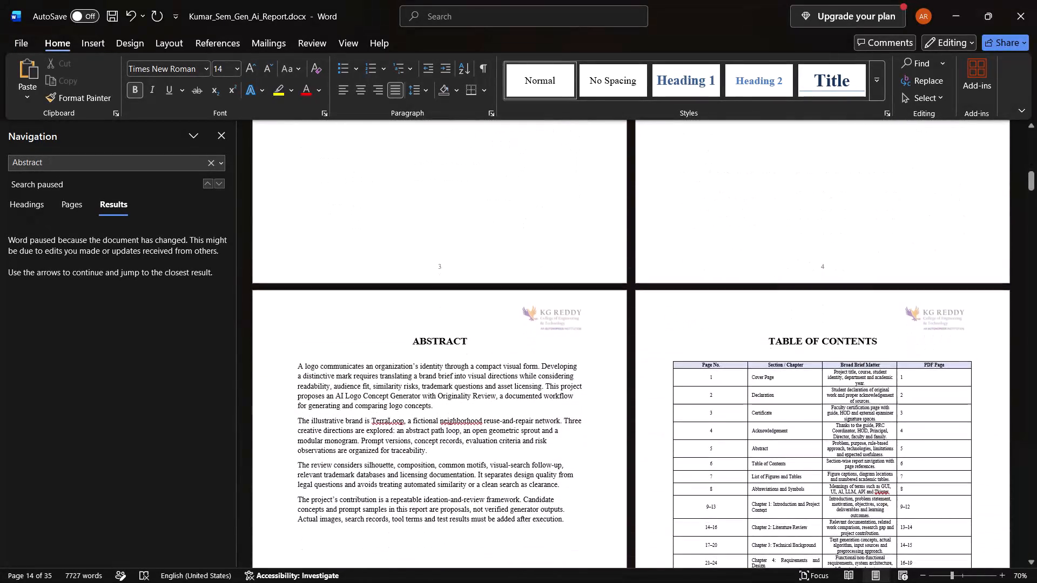
pyautogui.scroll(-3, 405, 472)
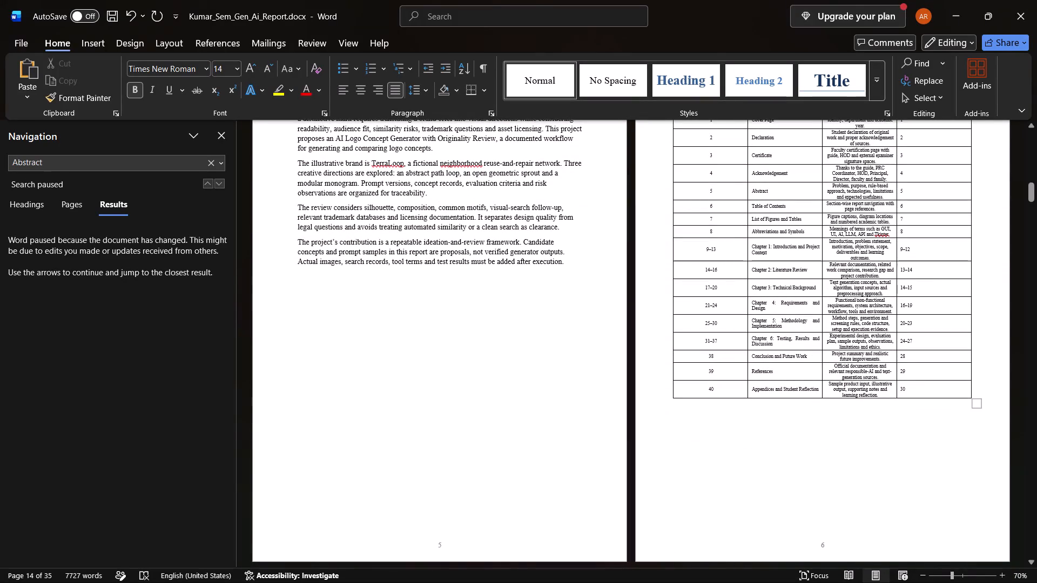
pyautogui.click(904, 287)
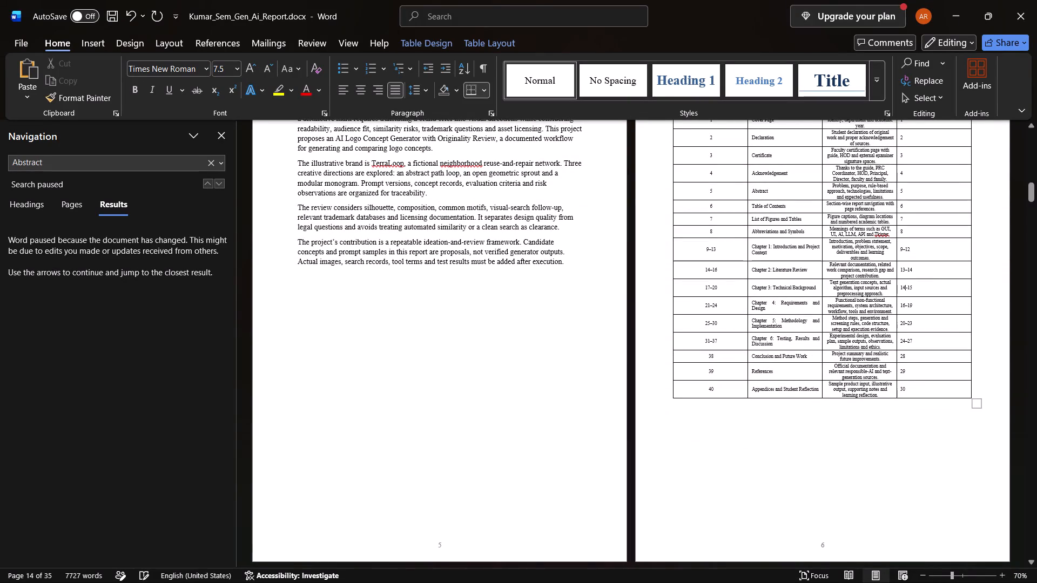
pyautogui.press('BackSpace')
pyautogui.press('5')
pyautogui.press('Right')
pyautogui.press('Right')
pyautogui.press('Right')
pyautogui.press('BackSpace')
pyautogui.press('7')
# Remove the page break before heading 4.4 Tools, Libraries and Environment so it starts on its own line below the Figure 2 caption.
pyautogui.scroll(-16, 904, 287)
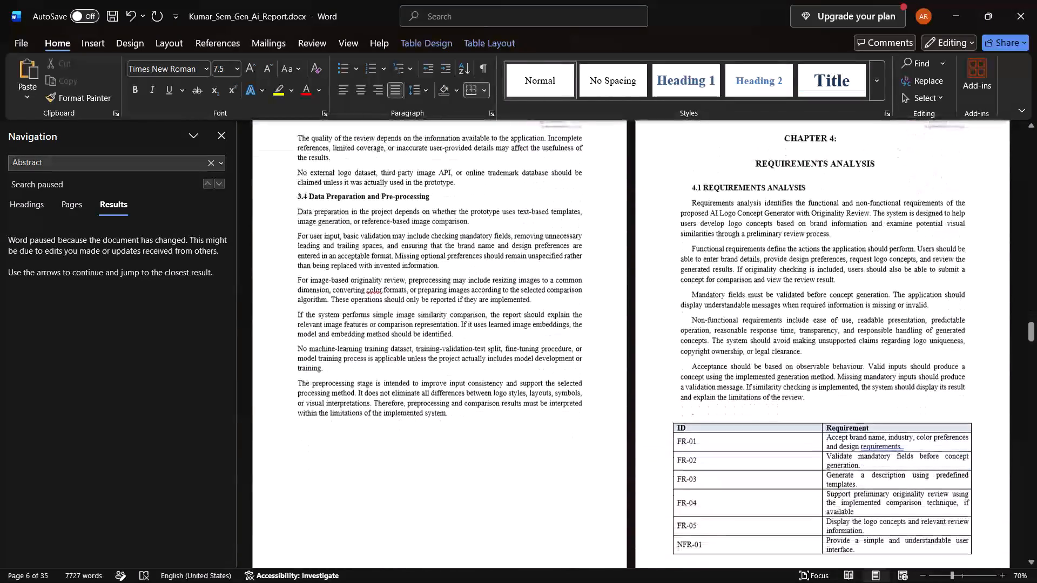
pyautogui.scroll(-5, 904, 287)
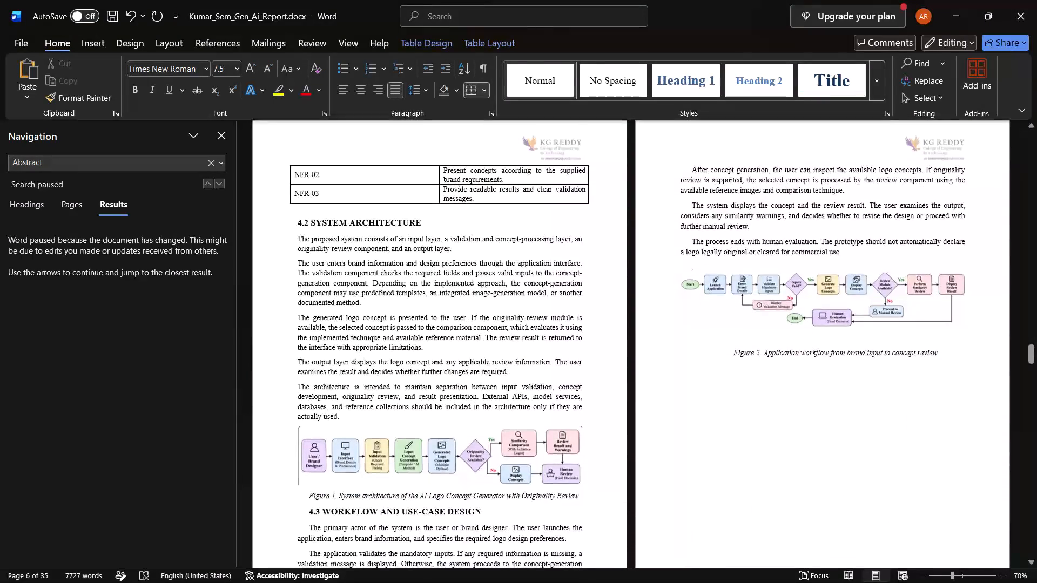
pyautogui.scroll(-3, 904, 287)
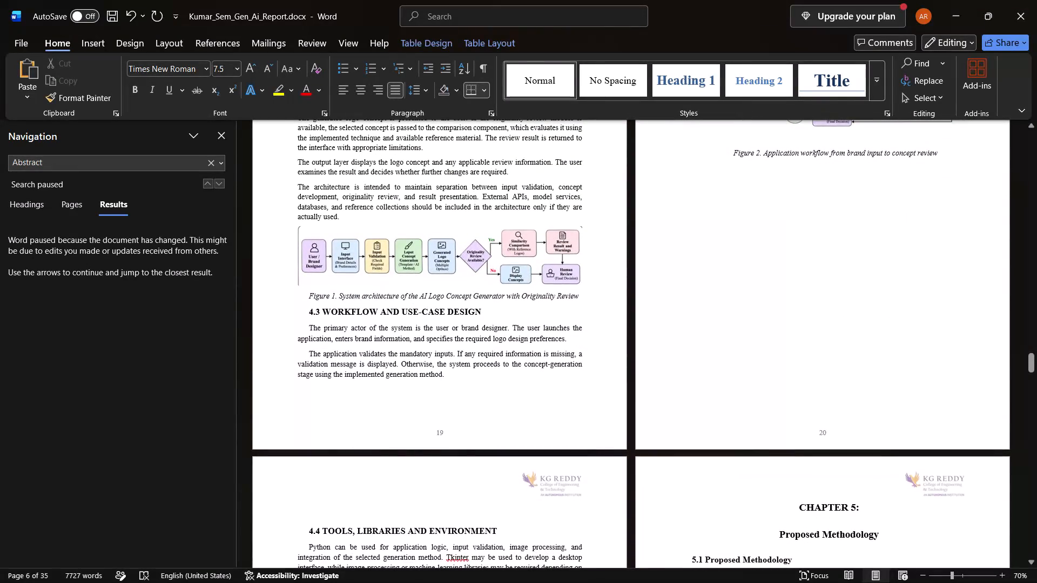
pyautogui.click(307, 530)
pyautogui.press('BackSpace')
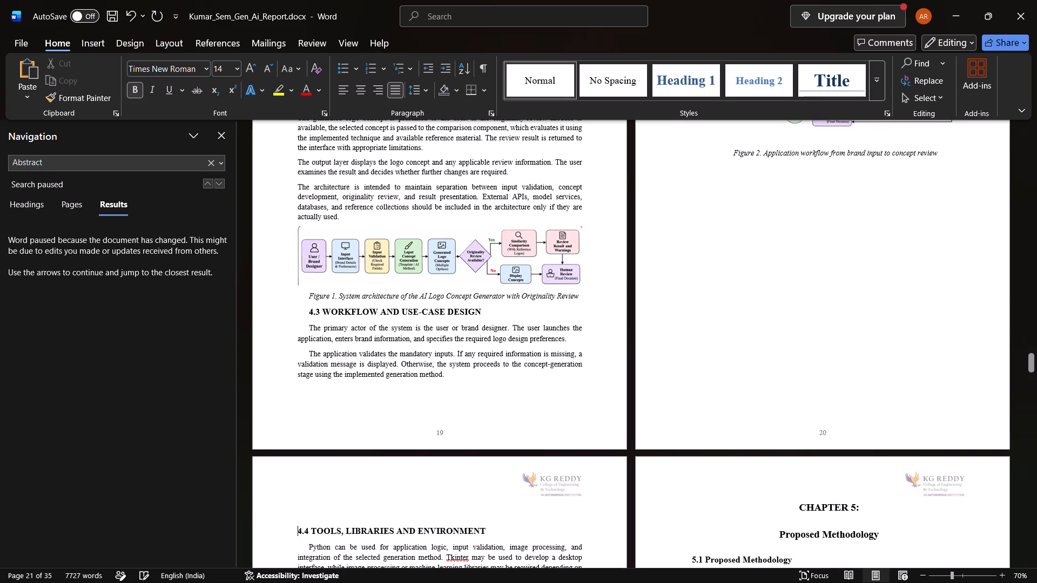
pyautogui.press('BackSpace')
pyautogui.press('BackSpace')
pyautogui.press('BackSpace')
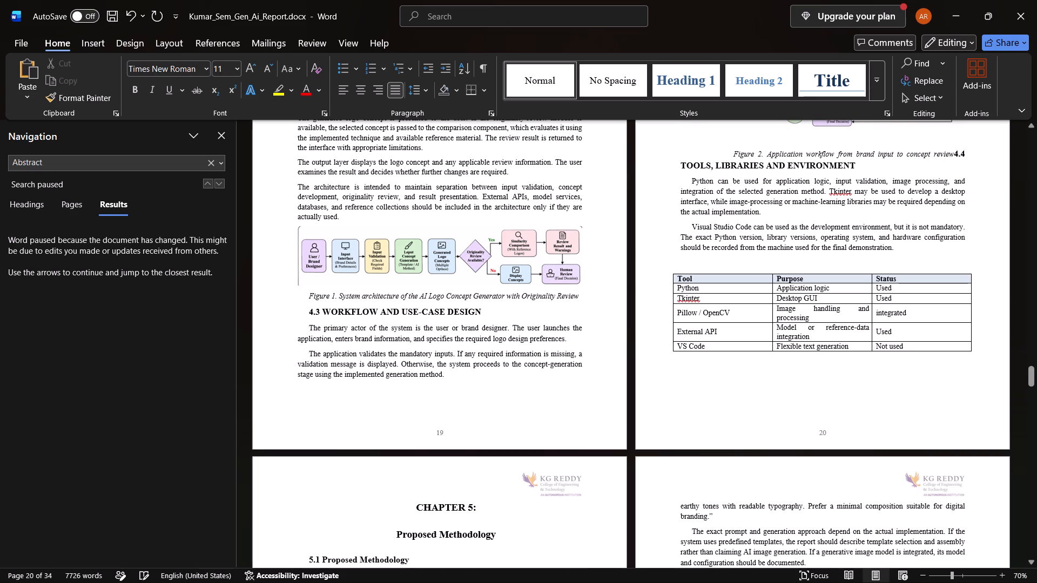
pyautogui.press('Return')
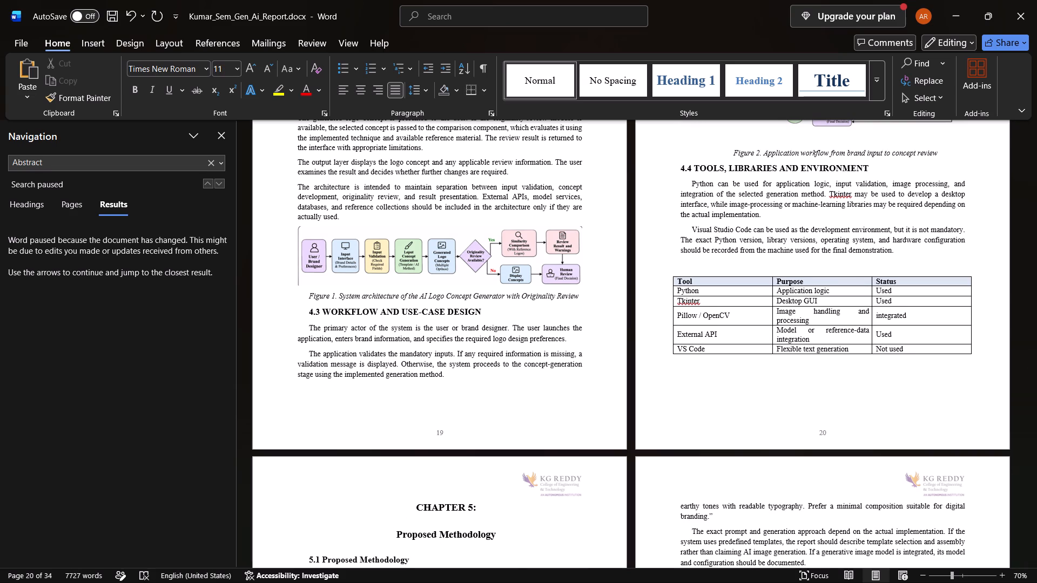
# Set the PDF page range of Chapter 4: Requirements and Design in the table of contents to 18–20.
pyautogui.scroll(3, 307, 530)
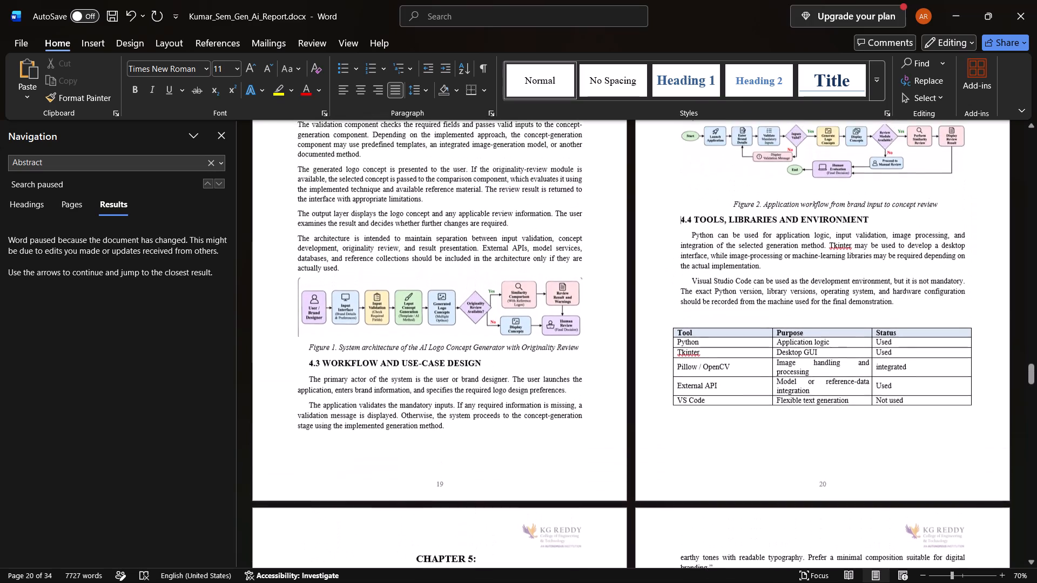
pyautogui.scroll(4, 307, 530)
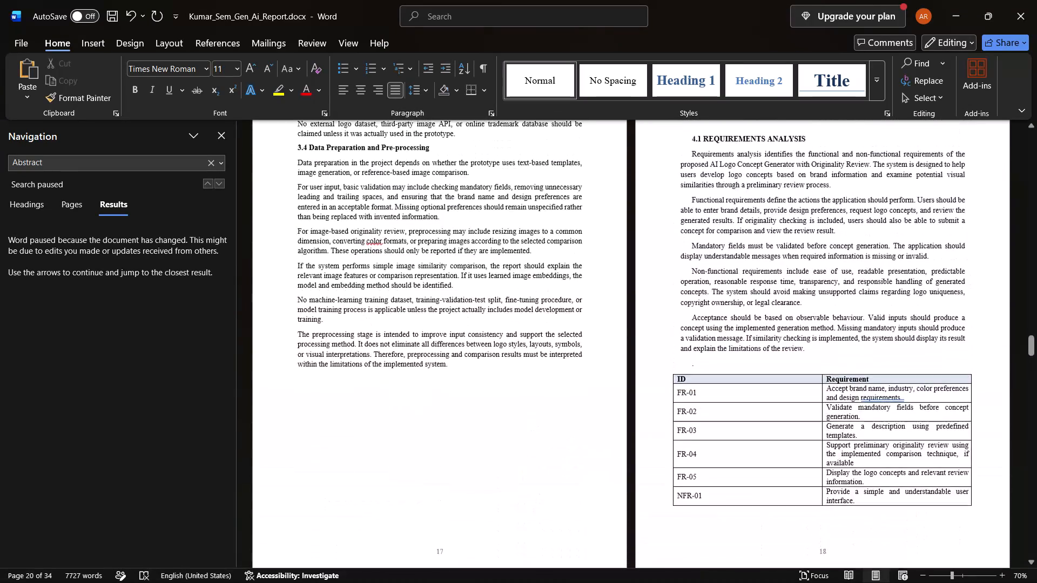
pyautogui.scroll(3, 307, 530)
pyautogui.scroll(20, 307, 530)
pyautogui.scroll(20, 307, 530)
pyautogui.scroll(20, 307, 530)
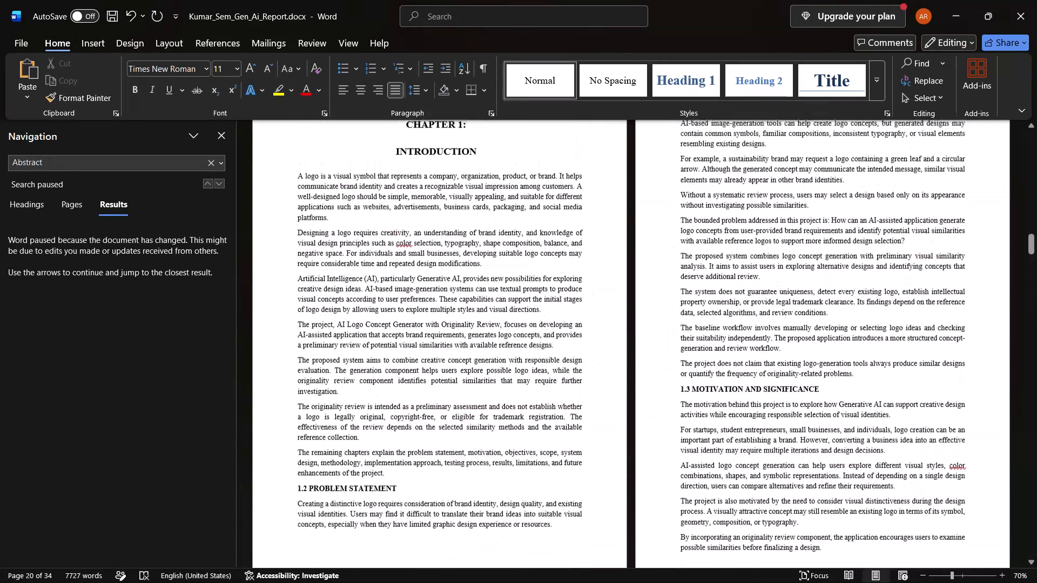
pyautogui.scroll(20, 307, 530)
pyautogui.scroll(20, 307, 530)
pyautogui.scroll(20, 307, 530)
pyautogui.scroll(-6, 529, 581)
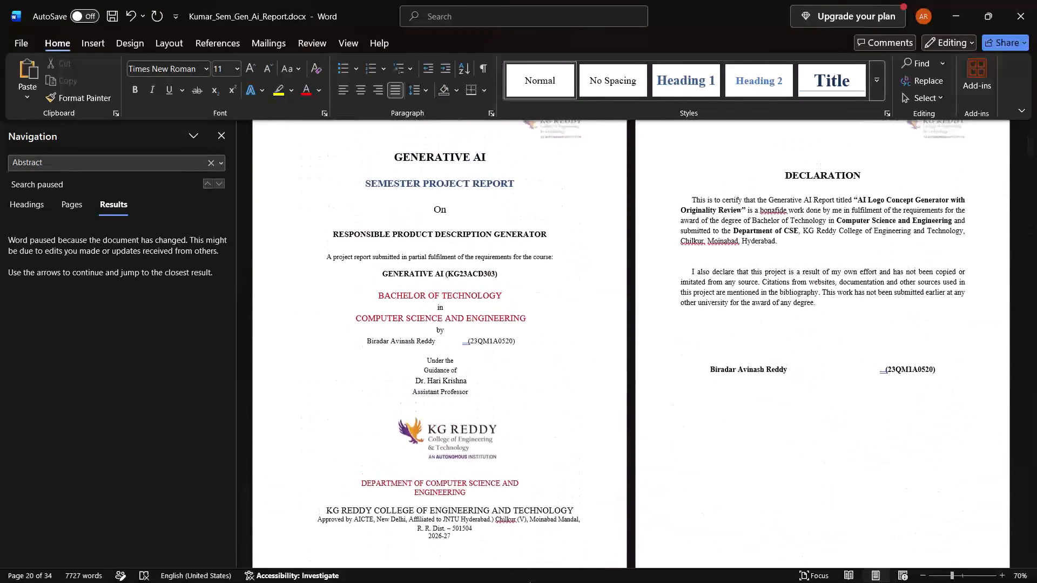
pyautogui.scroll(-1, 529, 581)
pyautogui.scroll(-7, 719, 480)
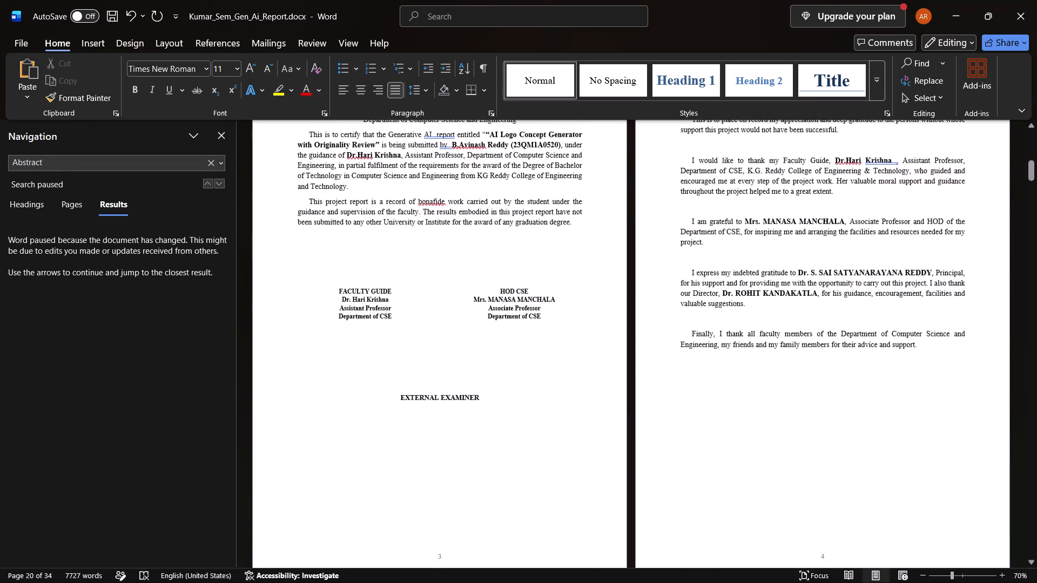
pyautogui.scroll(-4, 719, 480)
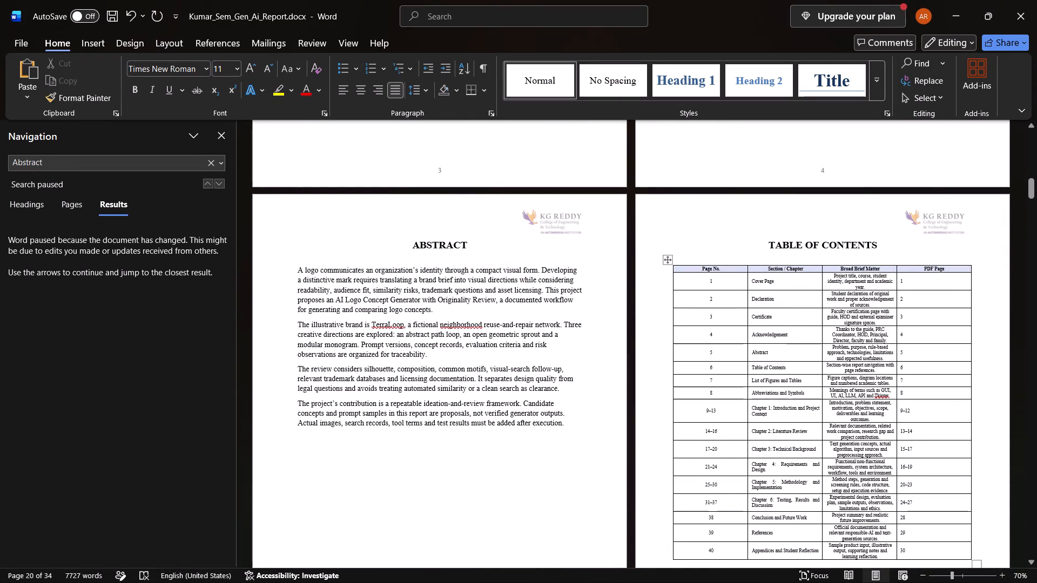
pyautogui.click(904, 468)
pyautogui.press('BackSpace')
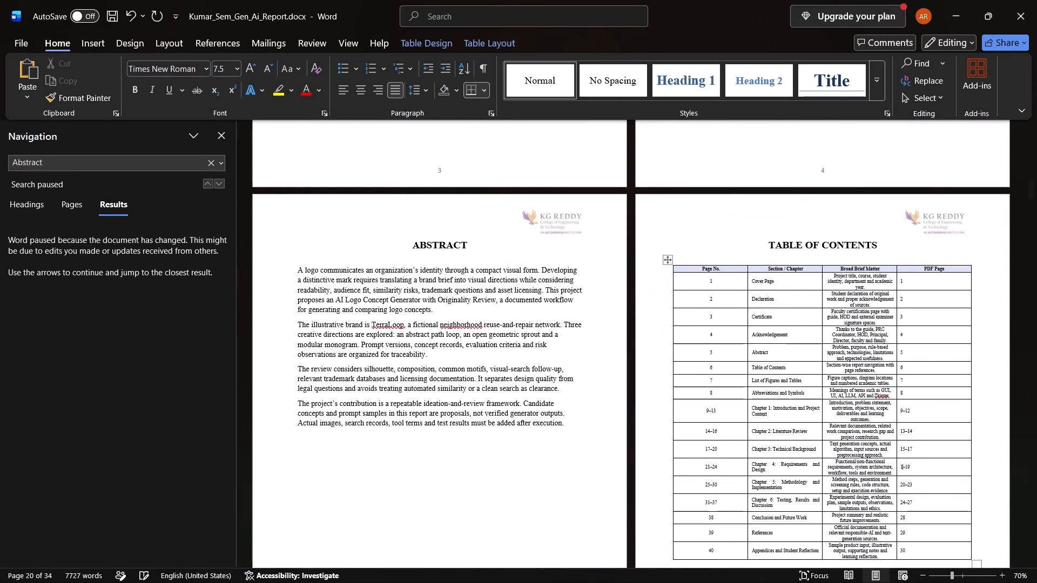
pyautogui.press('8')
pyautogui.press('Right')
pyautogui.press('Right')
pyautogui.press('Right')
pyautogui.press('BackSpace')
pyautogui.press('BackSpace')
pyautogui.write('20')
# Review Chapters 4 to 6 in the report to determine the pages on which Chapter 5 starts and ends.
pyautogui.scroll(-6, 904, 468)
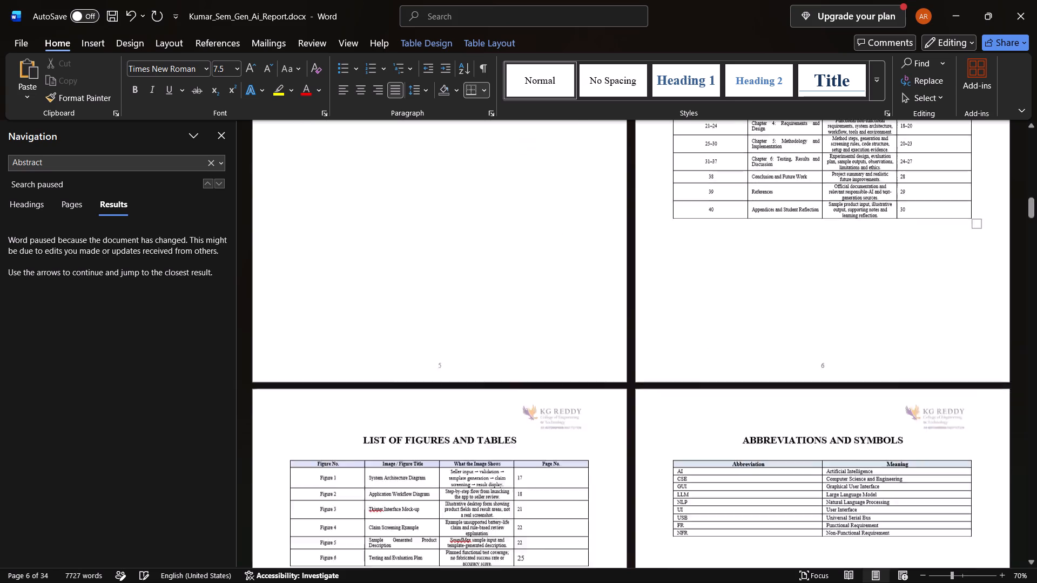
pyautogui.scroll(-13, 904, 468)
pyautogui.scroll(-15, 904, 468)
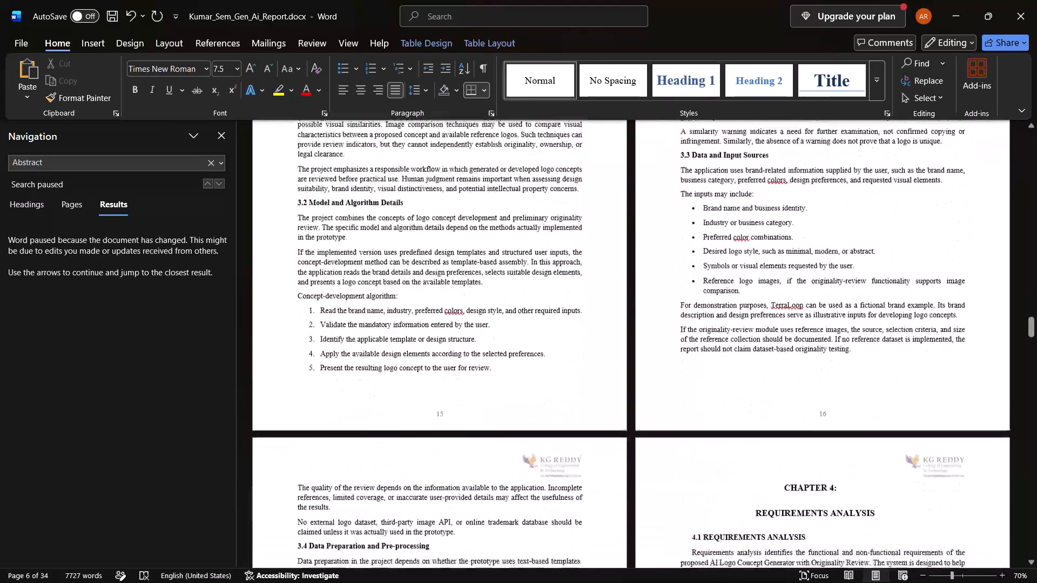
pyautogui.scroll(-12, 904, 468)
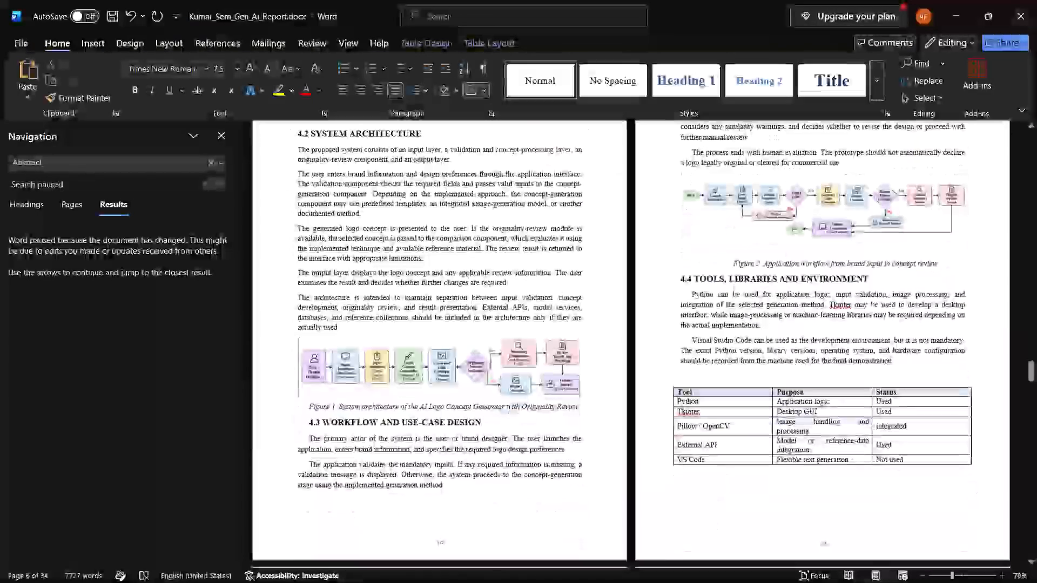
pyautogui.scroll(4, 878, 462)
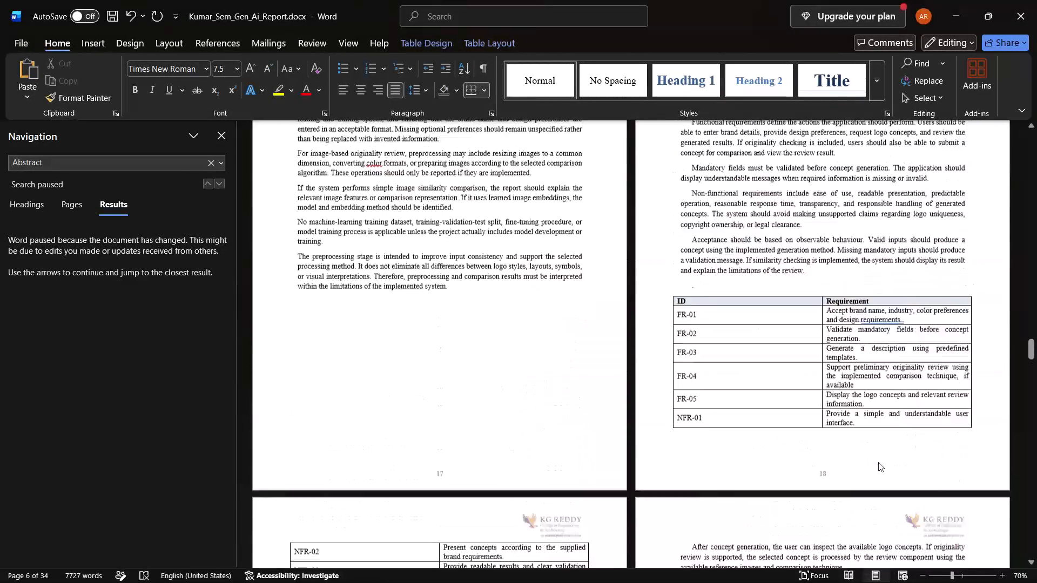
pyautogui.scroll(1, 878, 462)
pyautogui.click(821, 397)
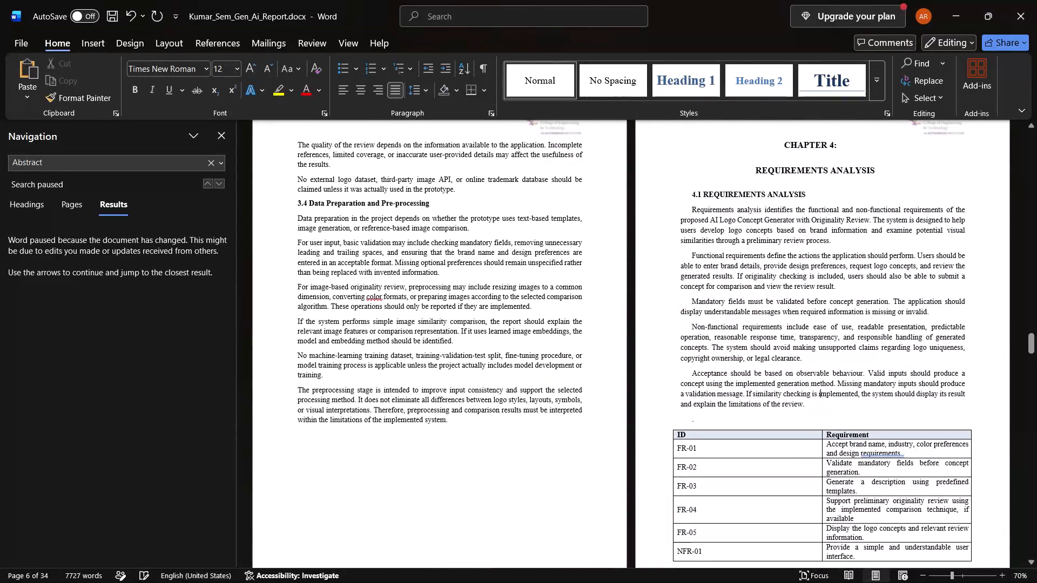
pyautogui.scroll(-6, 821, 397)
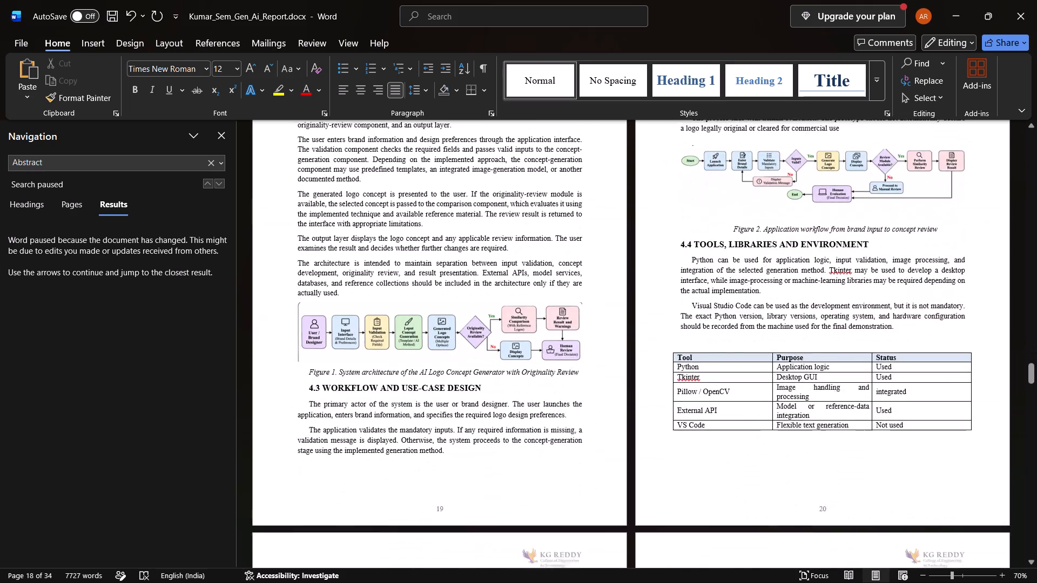
pyautogui.scroll(-8, 821, 397)
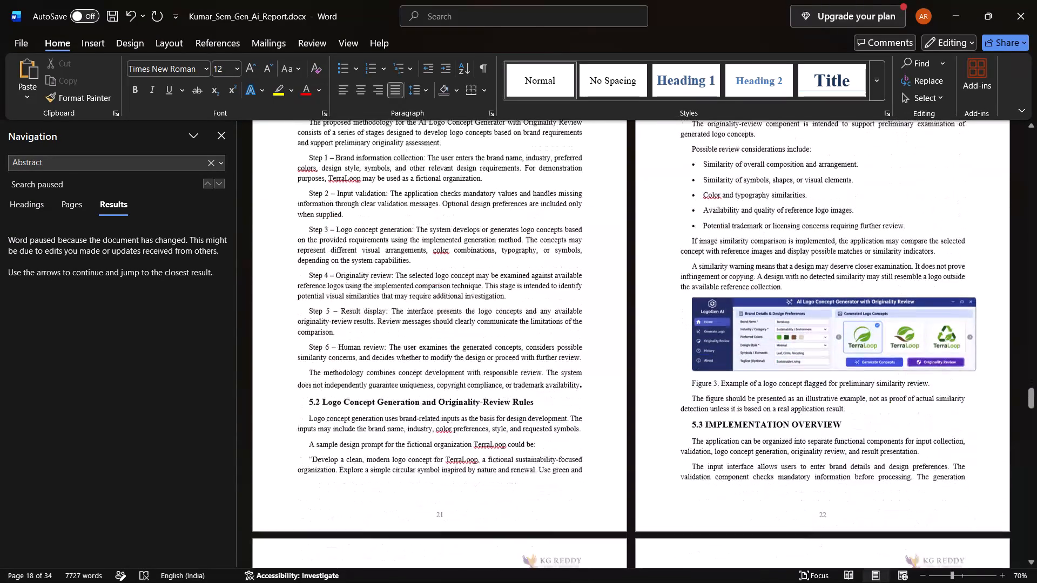
pyautogui.scroll(-3, 821, 397)
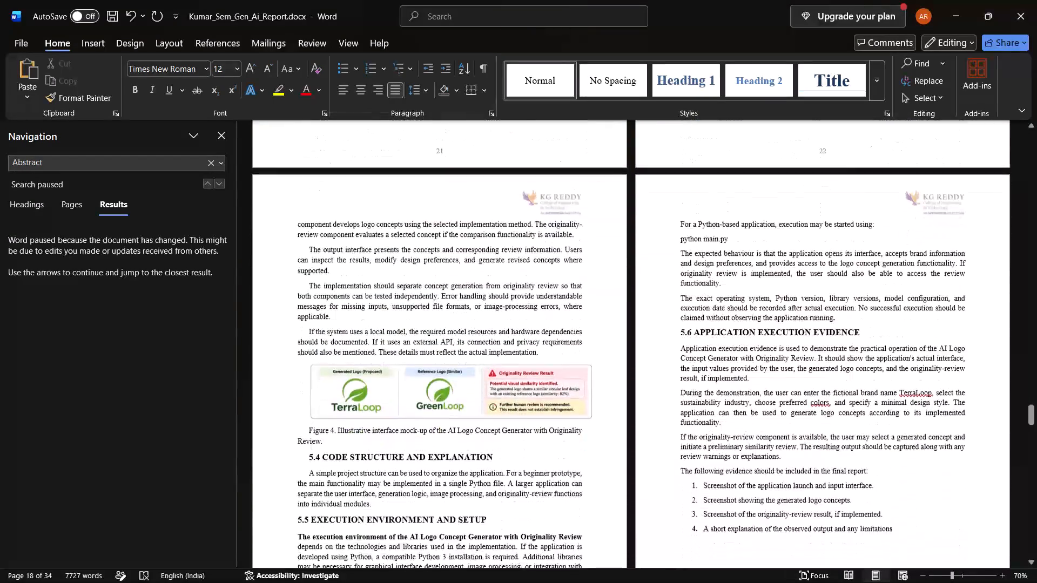
pyautogui.scroll(-2, 821, 397)
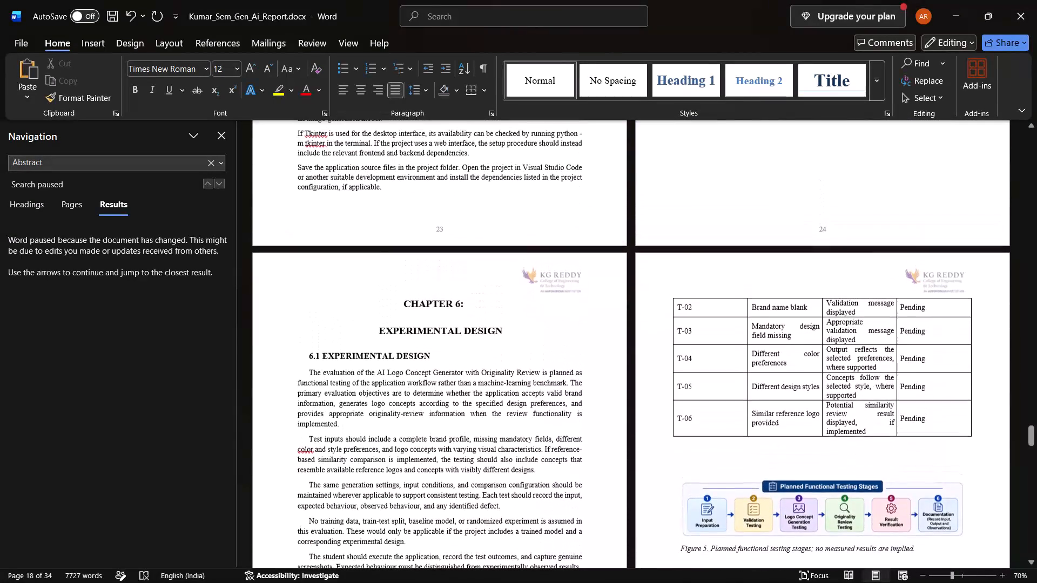
pyautogui.scroll(-1, 821, 397)
pyautogui.scroll(8, 821, 397)
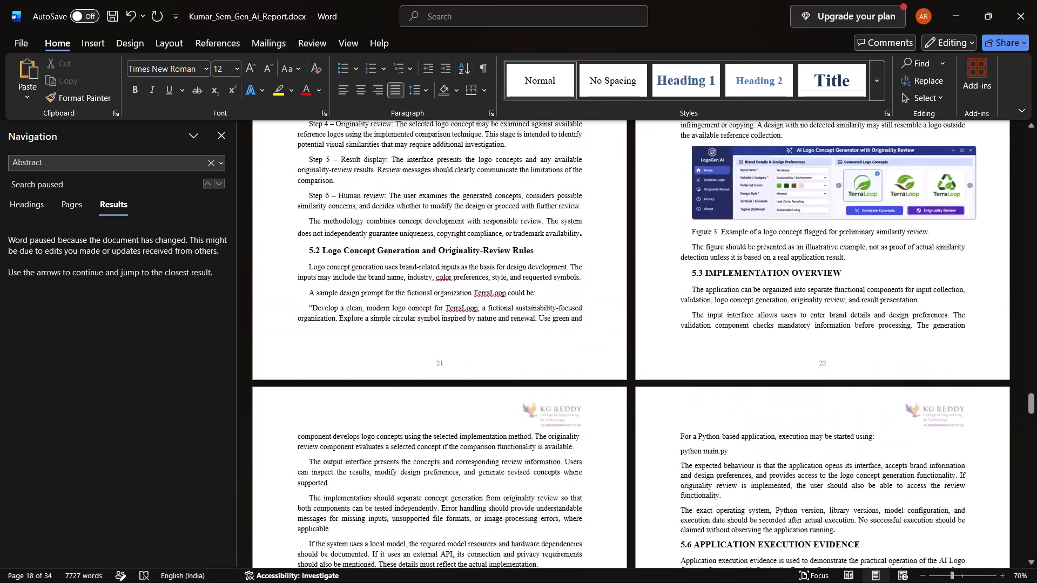
pyautogui.scroll(15, 821, 397)
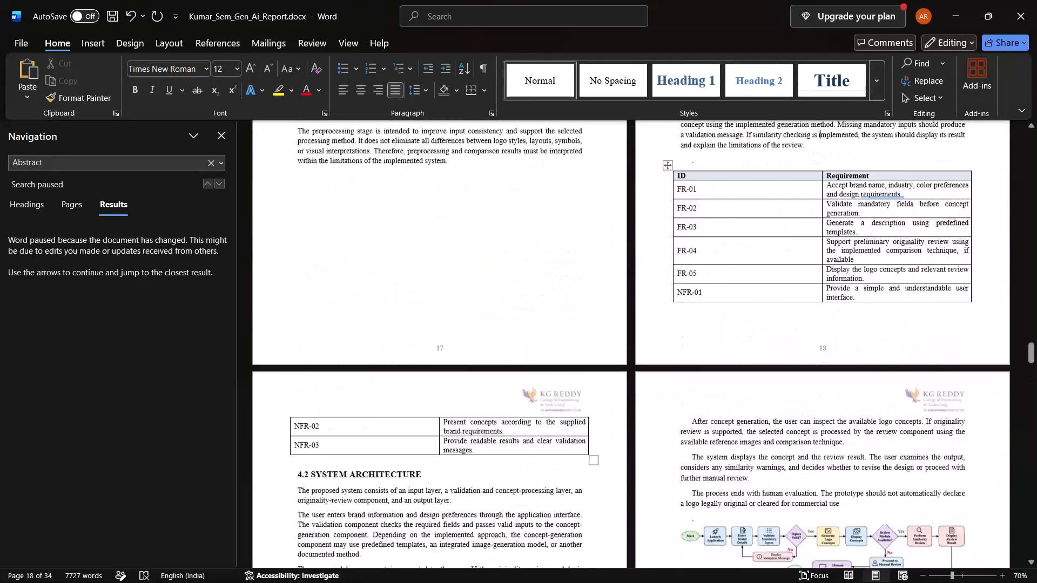
pyautogui.scroll(20, 821, 397)
pyautogui.scroll(20, 821, 397)
pyautogui.scroll(20, 821, 397)
# Set the PDF page range of Chapter 5: Methodology and Implementation in the table of contents to 21–24.
pyautogui.scroll(-4, 821, 397)
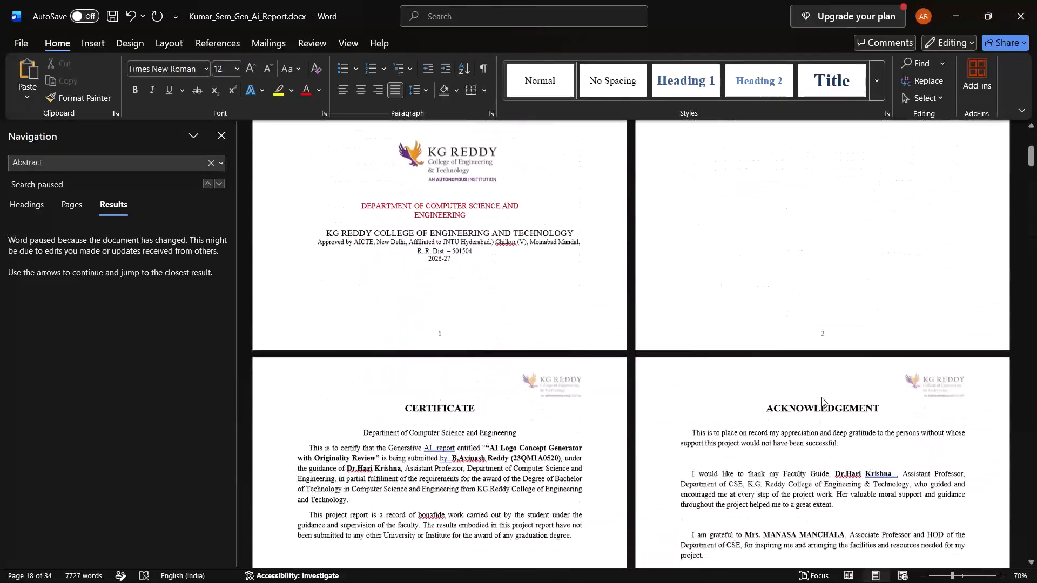
pyautogui.scroll(-9, 821, 397)
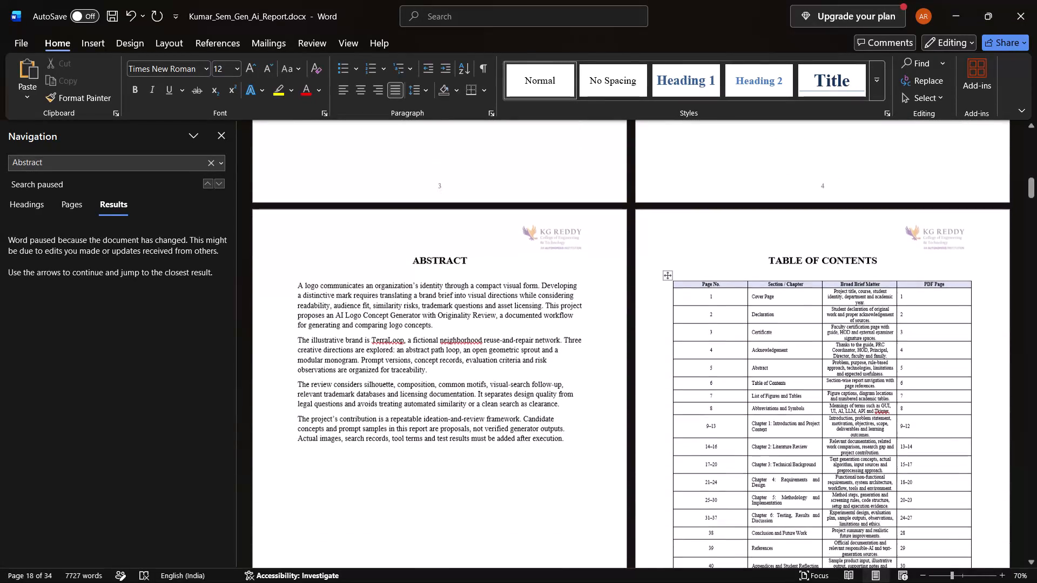
pyautogui.click(905, 500)
pyautogui.press('BackSpace')
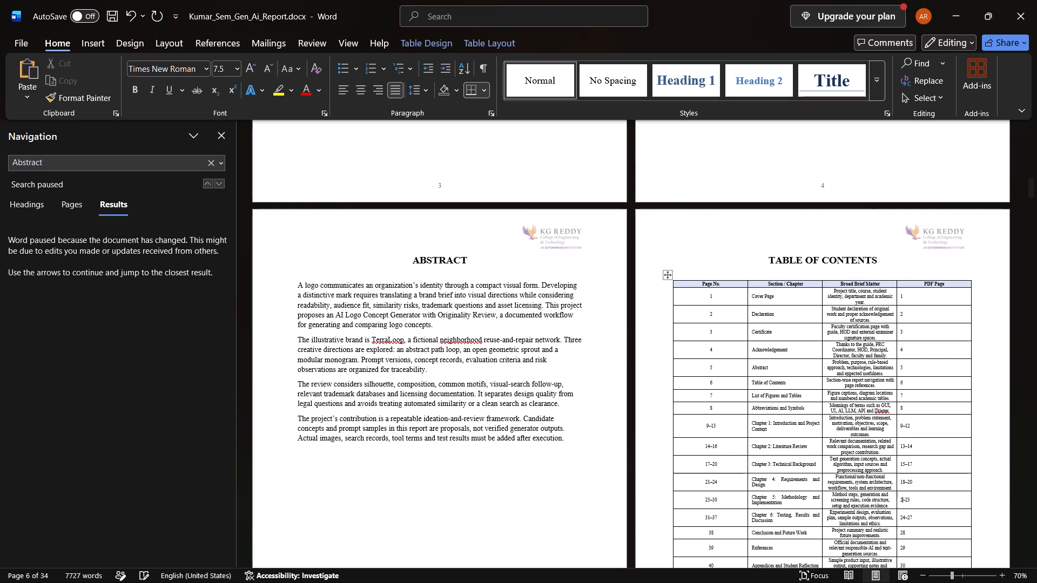
pyautogui.press('1')
pyautogui.press('Right')
pyautogui.press('Right')
pyautogui.press('Right')
pyautogui.press('BackSpace')
pyautogui.press('4')
# Insert a blank line before heading 6.8 Conclusion and Future Work on page 29 so it moves to the top of page 30.
pyautogui.scroll(-8, 905, 500)
pyautogui.scroll(-20, 905, 500)
pyautogui.scroll(-20, 905, 500)
pyautogui.scroll(-20, 905, 500)
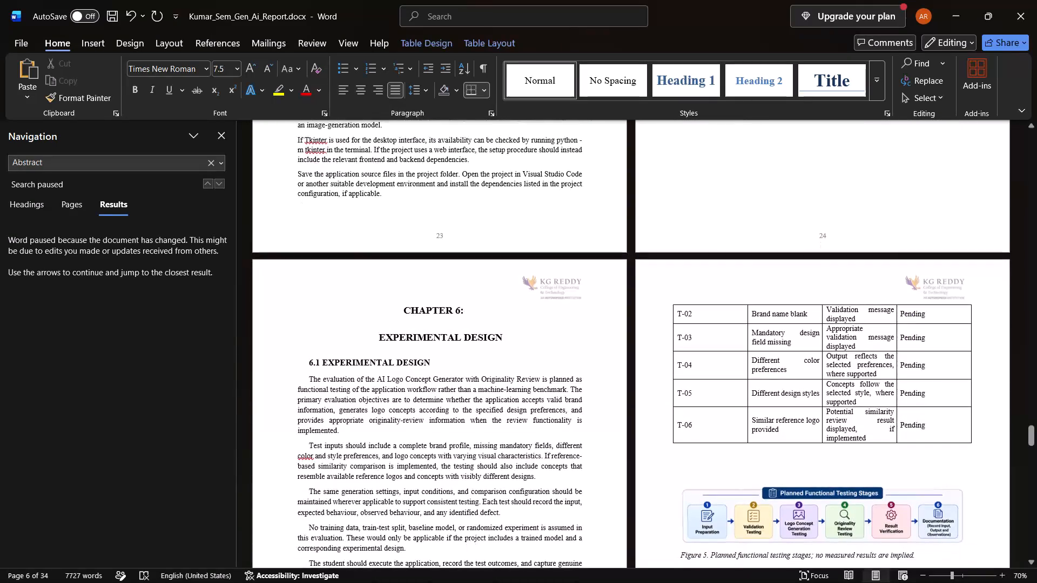
pyautogui.scroll(-4, 796, 473)
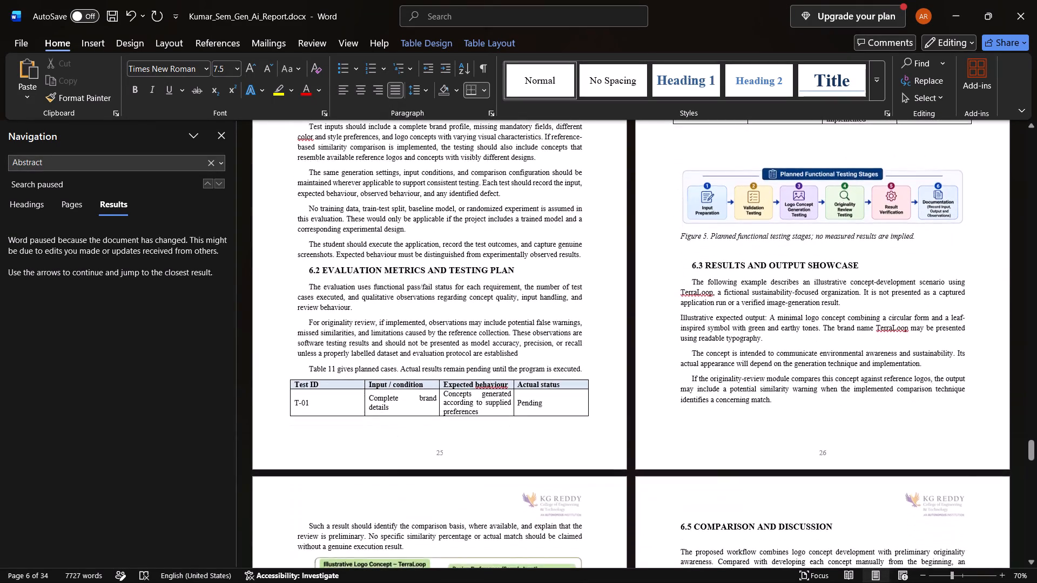
pyautogui.scroll(-8, 796, 473)
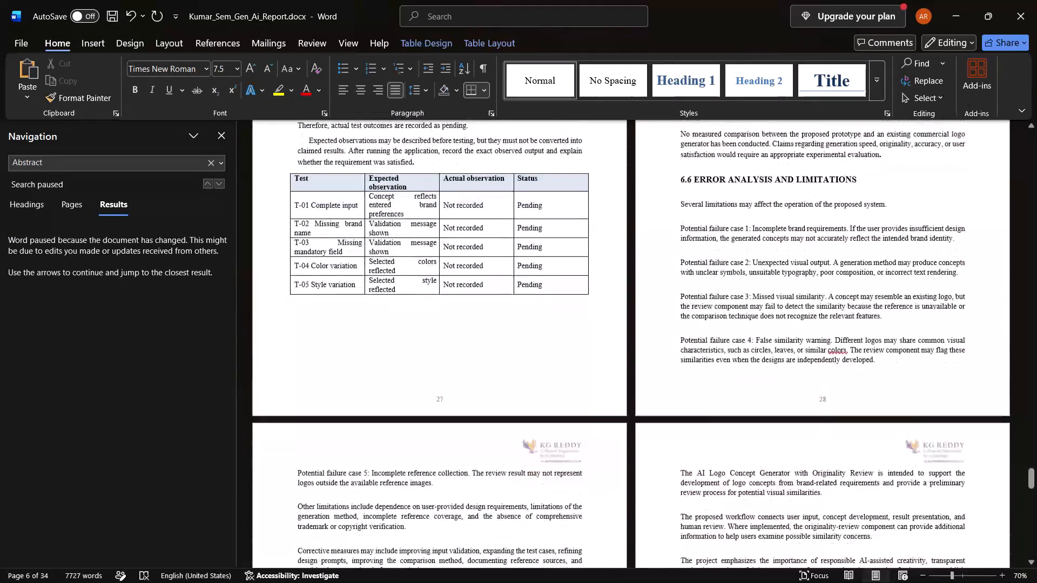
pyautogui.scroll(-2, 796, 473)
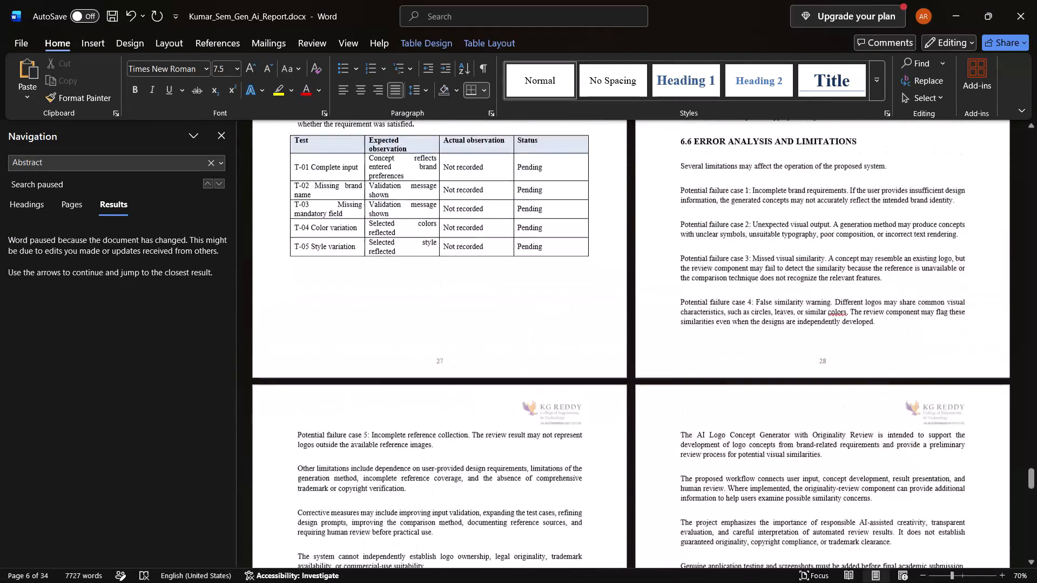
pyautogui.scroll(-3, 796, 473)
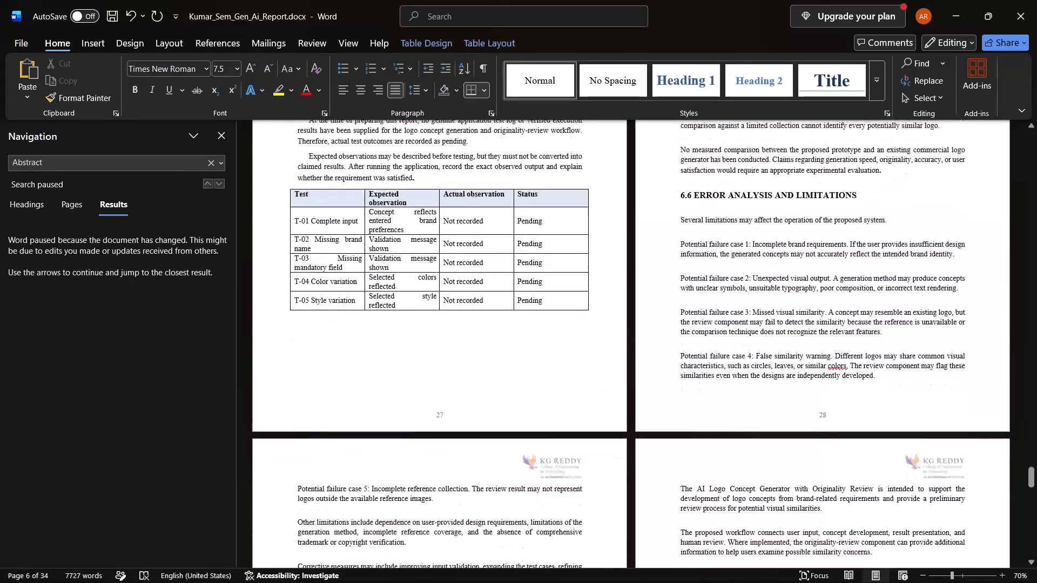
pyautogui.scroll(-5, 796, 473)
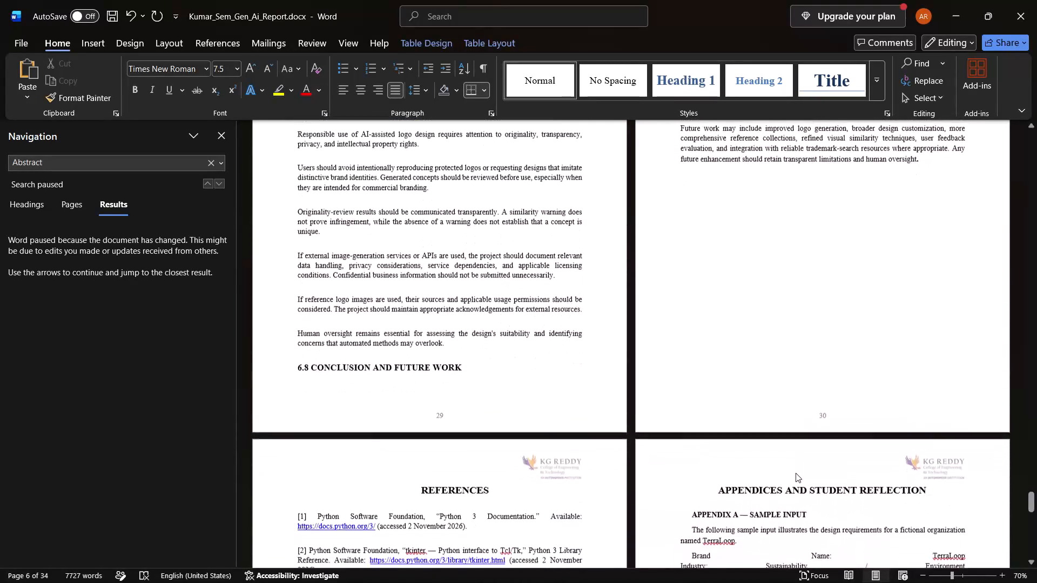
pyautogui.scroll(-1, 796, 473)
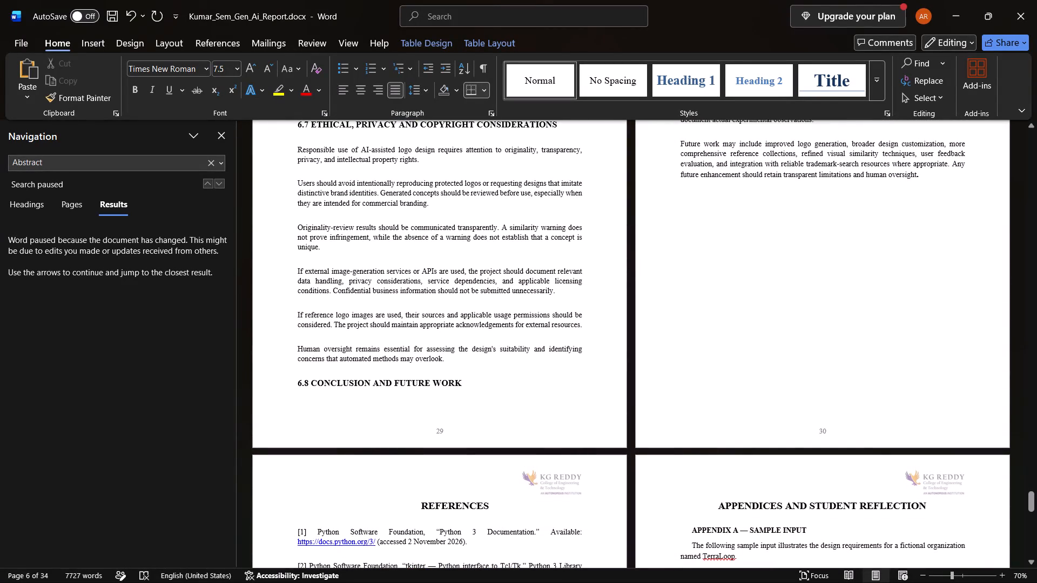
pyautogui.click(298, 382)
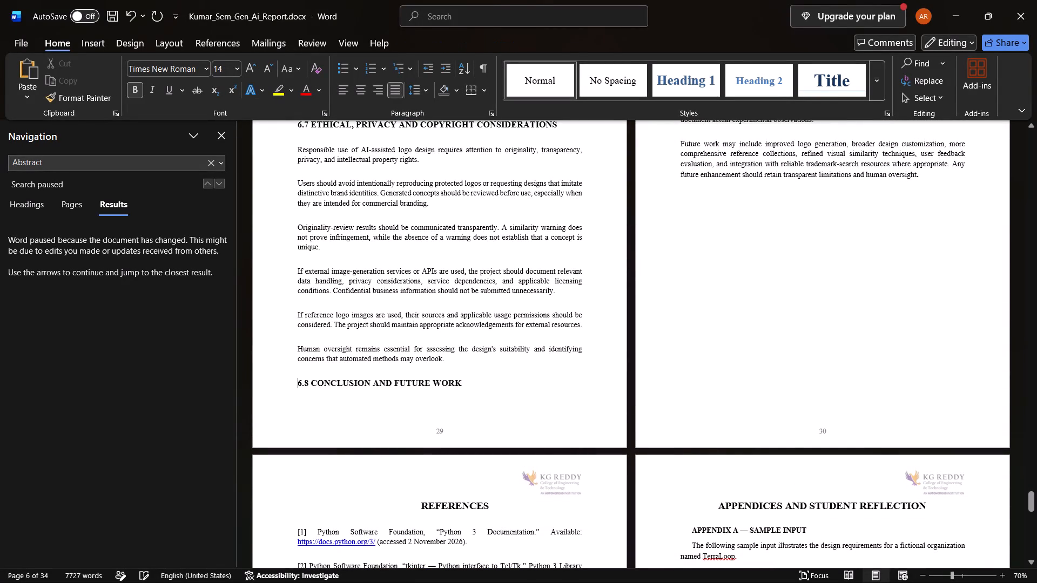
pyautogui.press('Return')
# Check the page layout of the report from Chapter 6 through the References and appendices.
pyautogui.scroll(-1, 298, 382)
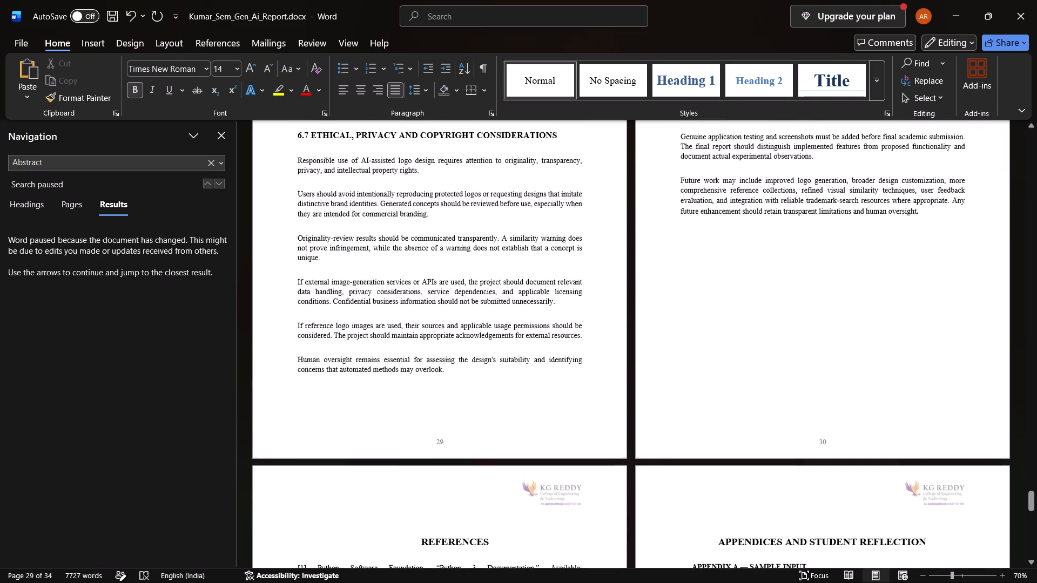
pyautogui.scroll(20, 298, 382)
pyautogui.scroll(20, 298, 382)
pyautogui.scroll(-3, 298, 382)
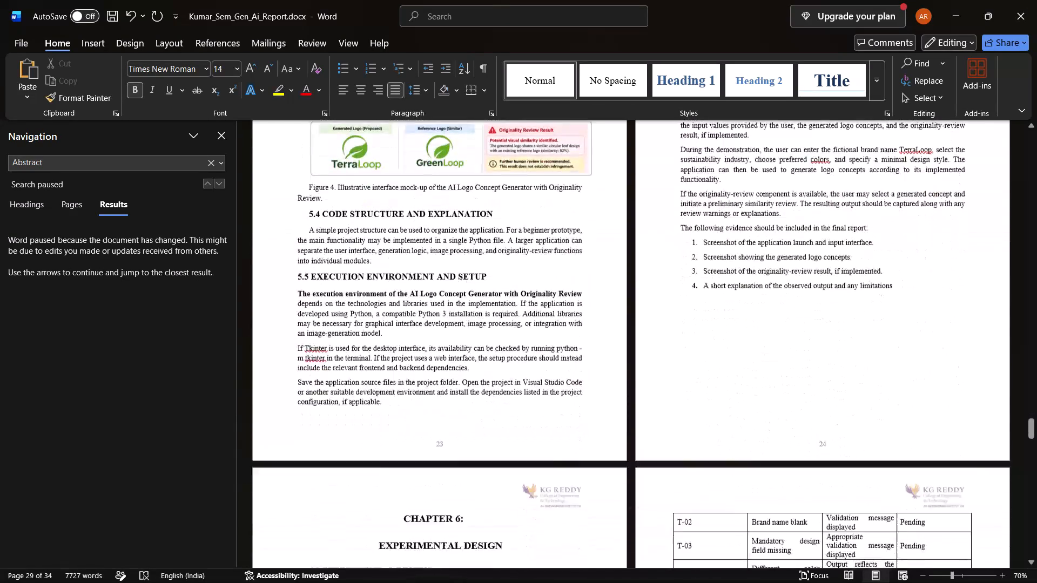
pyautogui.scroll(-8, 298, 382)
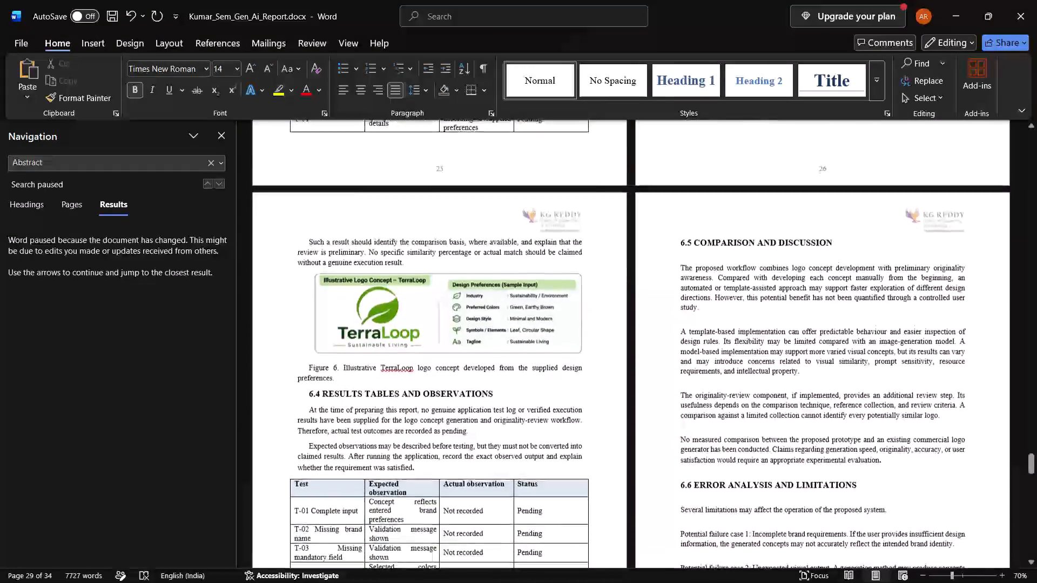
pyautogui.scroll(-4, 298, 382)
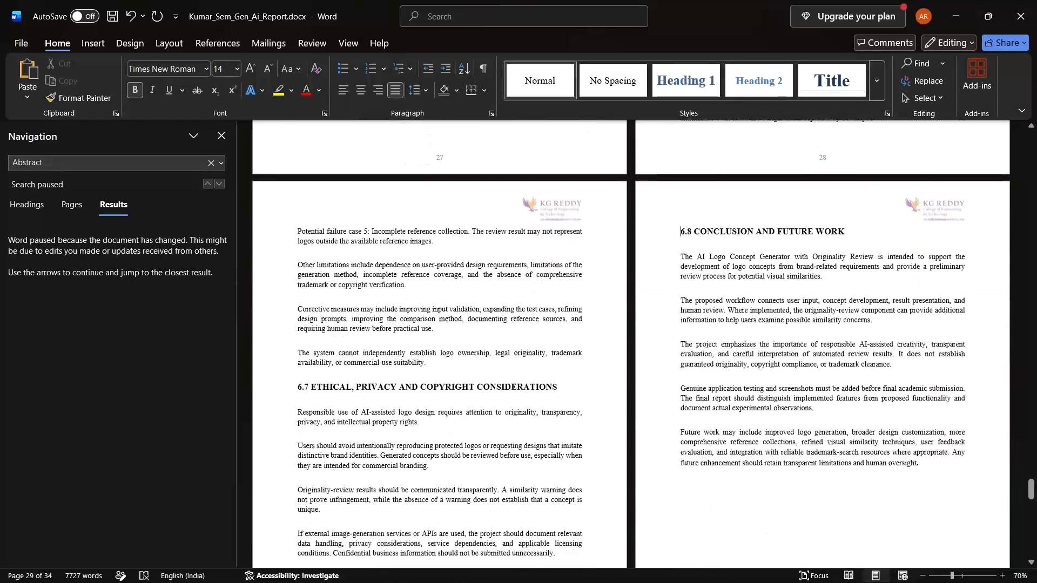
pyautogui.scroll(-2, 305, 375)
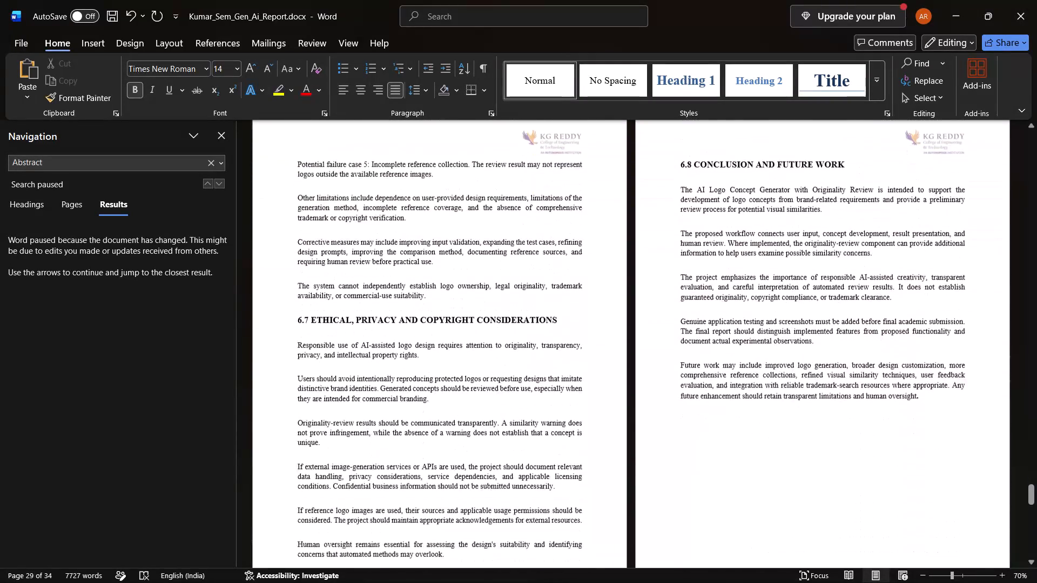
pyautogui.scroll(-10, 305, 375)
pyautogui.scroll(1, 305, 375)
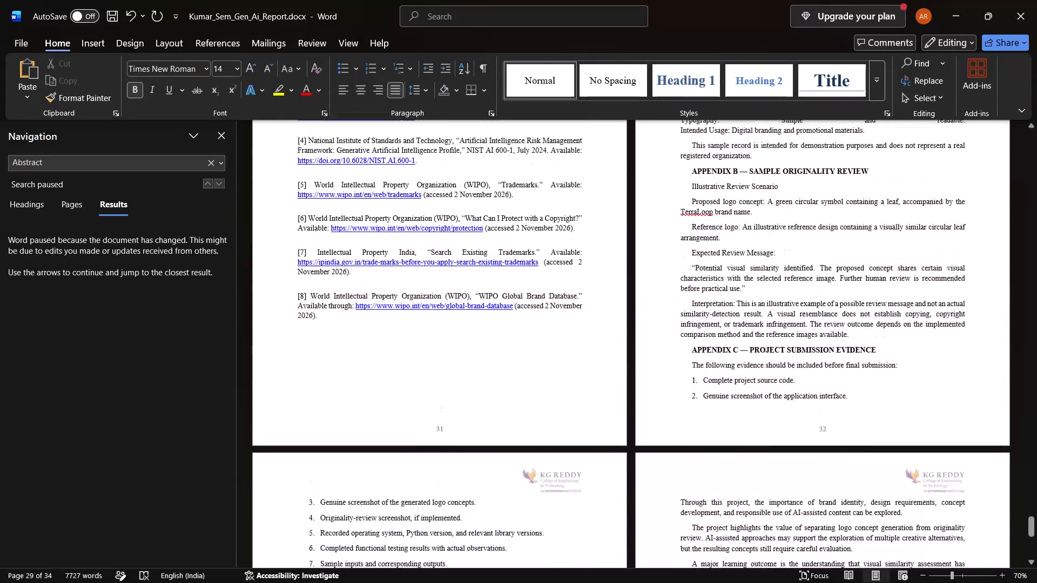
pyautogui.scroll(1, 305, 375)
# Remove the stretched spaces between Brand and Name and before TerraLoop in the Appendix A sample input on page 32.
pyautogui.click(715, 455)
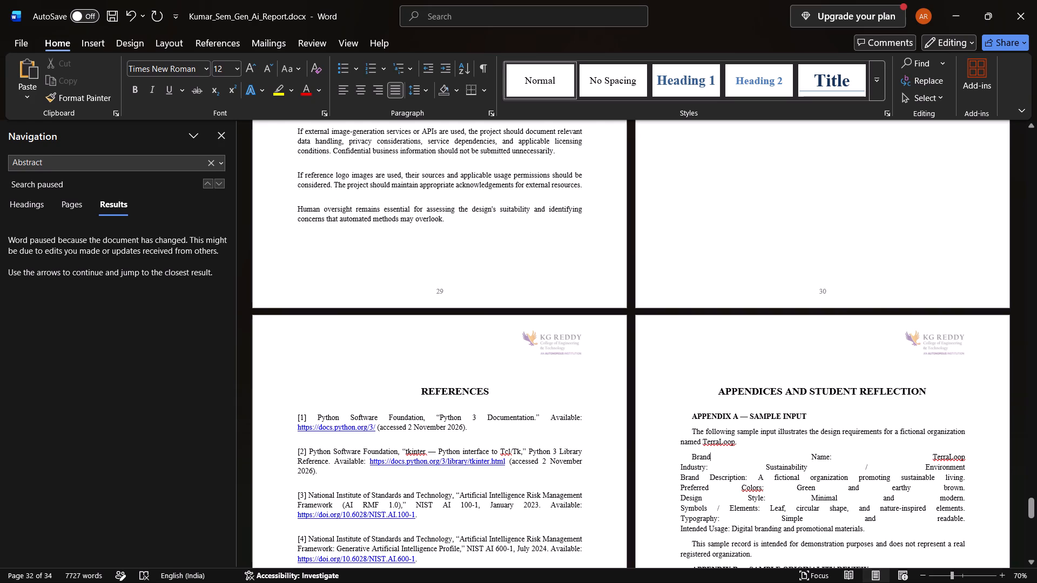
pyautogui.click(810, 458)
pyautogui.press('BackSpace')
pyautogui.click(931, 458)
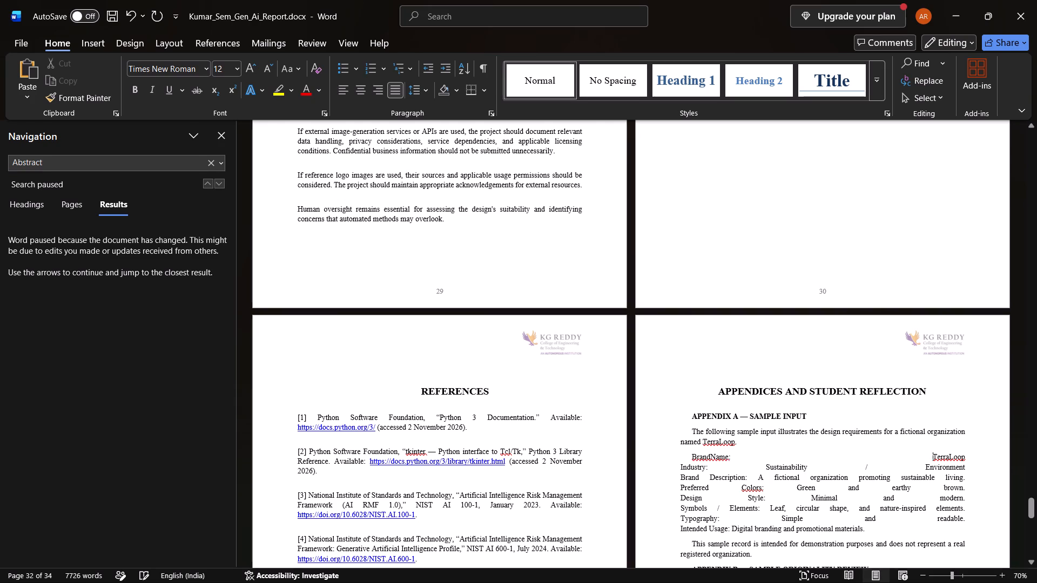
pyautogui.press('BackSpace')
# Close the gap before Sustainability and remove the slash between Sustainability and Environment in the Industry line of Appendix A.
pyautogui.click(762, 467)
pyautogui.press('BackSpace')
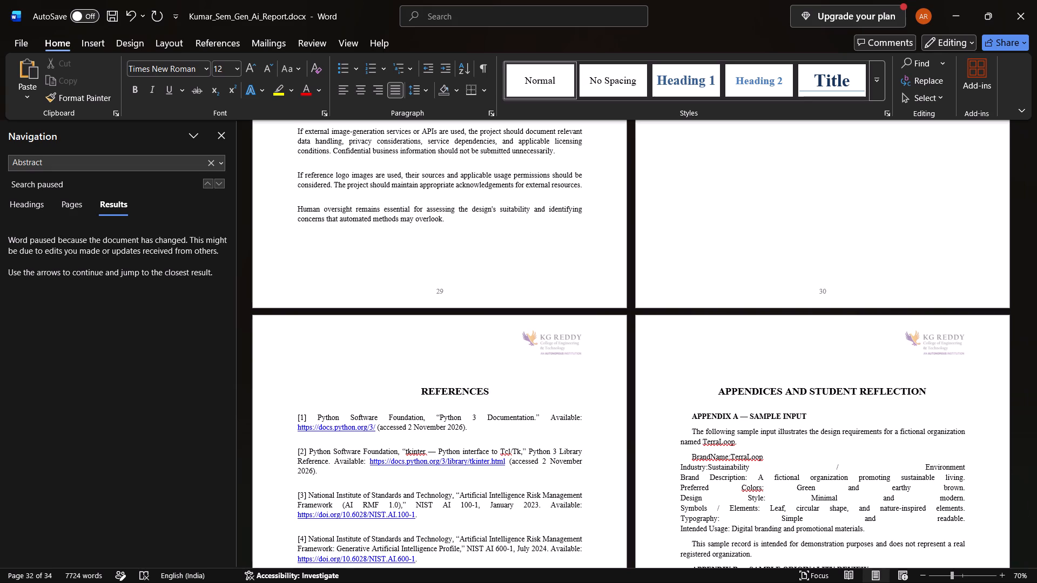
pyautogui.press('Right')
pyautogui.press('Right')
pyautogui.press('Right')
pyautogui.hotkey('ctrl', 'Right')
pyautogui.hotkey('ctrl', 'Right')
pyautogui.press('BackSpace')
pyautogui.press('BackSpace')
pyautogui.press('BackSpace')
pyautogui.press('space')
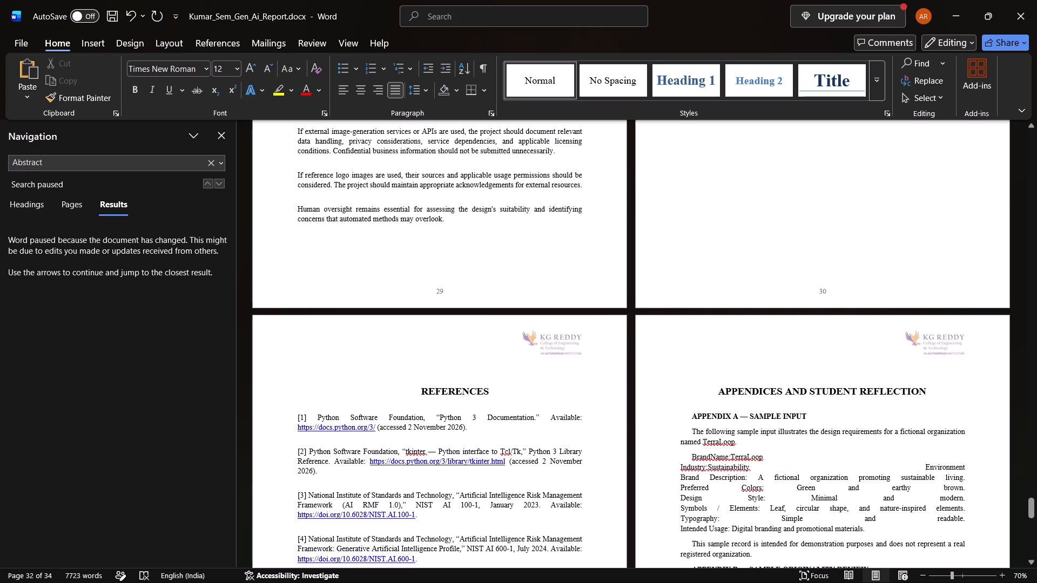
# Set the PDF page range of Chapter 6: Testing, Results and Discussion in the table of contents to 25–30.
pyautogui.scroll(-5, 695, 463)
pyautogui.scroll(6, 695, 463)
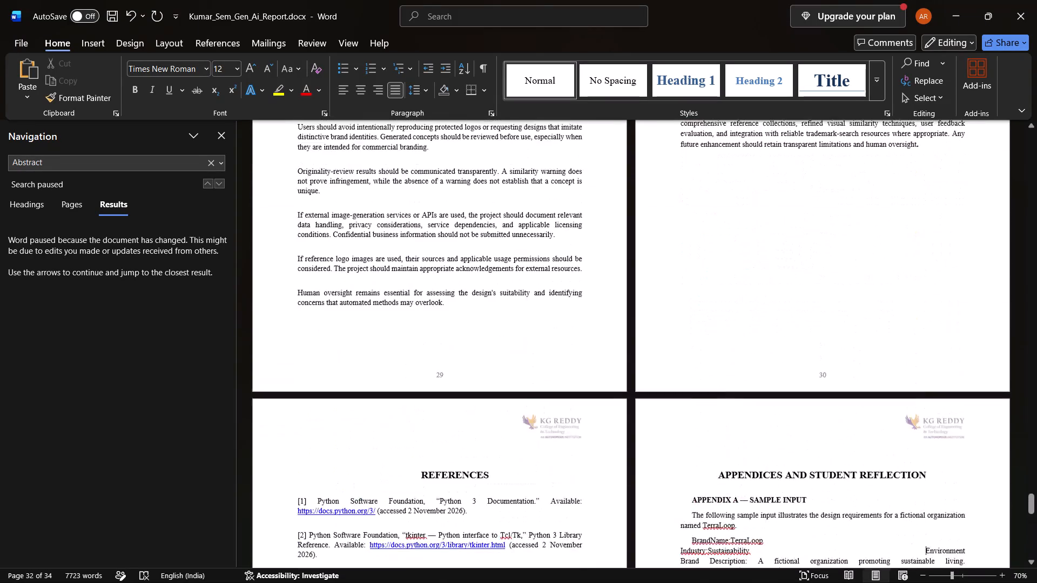
pyautogui.scroll(16, 695, 463)
pyautogui.scroll(20, 695, 463)
pyautogui.scroll(20, 695, 463)
pyautogui.scroll(20, 695, 463)
pyautogui.scroll(-5, 695, 463)
pyautogui.scroll(20, 695, 463)
pyautogui.scroll(20, 695, 463)
pyautogui.scroll(20, 695, 463)
pyautogui.scroll(-2, 695, 463)
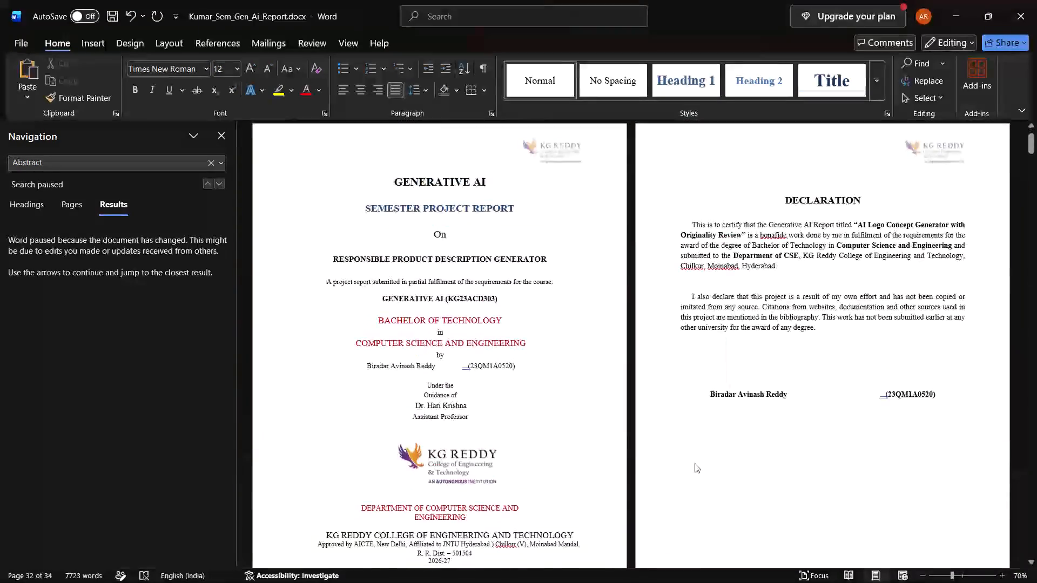
pyautogui.scroll(-11, 695, 463)
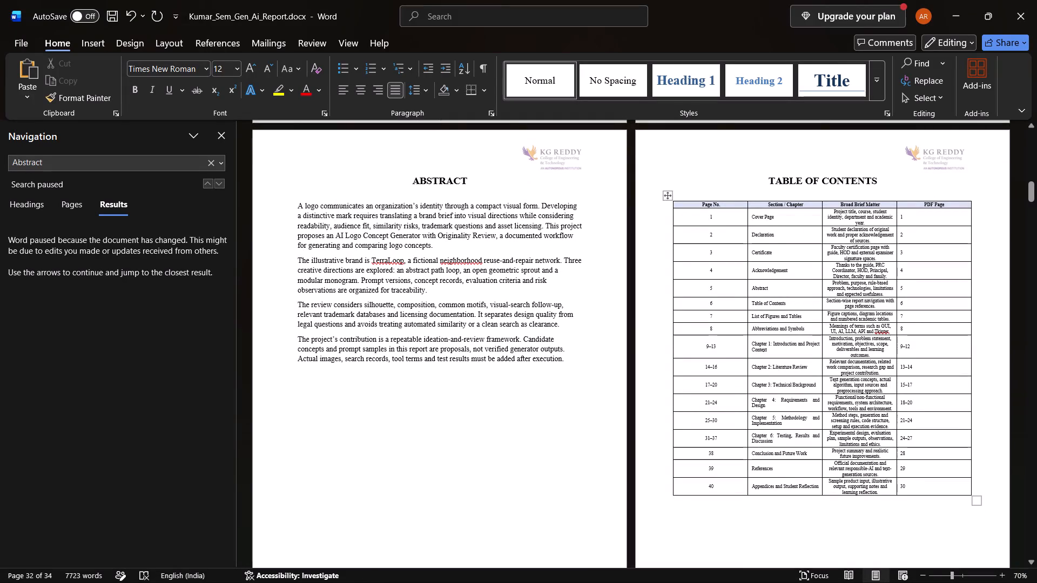
pyautogui.click(905, 438)
pyautogui.press('BackSpace')
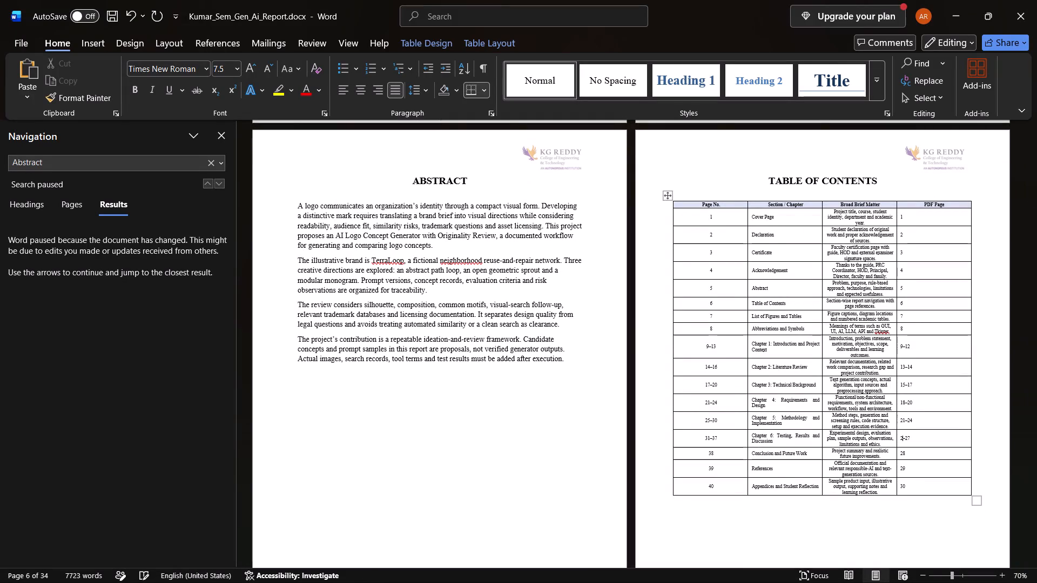
pyautogui.press('5')
pyautogui.press('Right')
pyautogui.press('Right')
pyautogui.press('Right')
pyautogui.press('BackSpace')
pyautogui.press('BackSpace')
pyautogui.write('30')
pyautogui.press('Down')
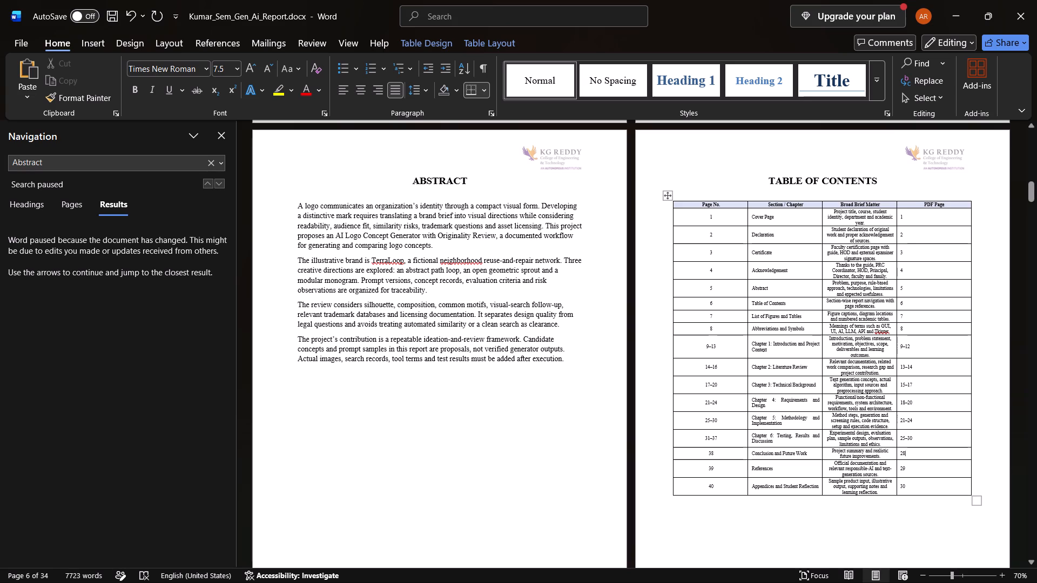
# Set the table of contents PDF page of References to 31 and of Conclusion and Future Work to 30.
pyautogui.click(906, 465)
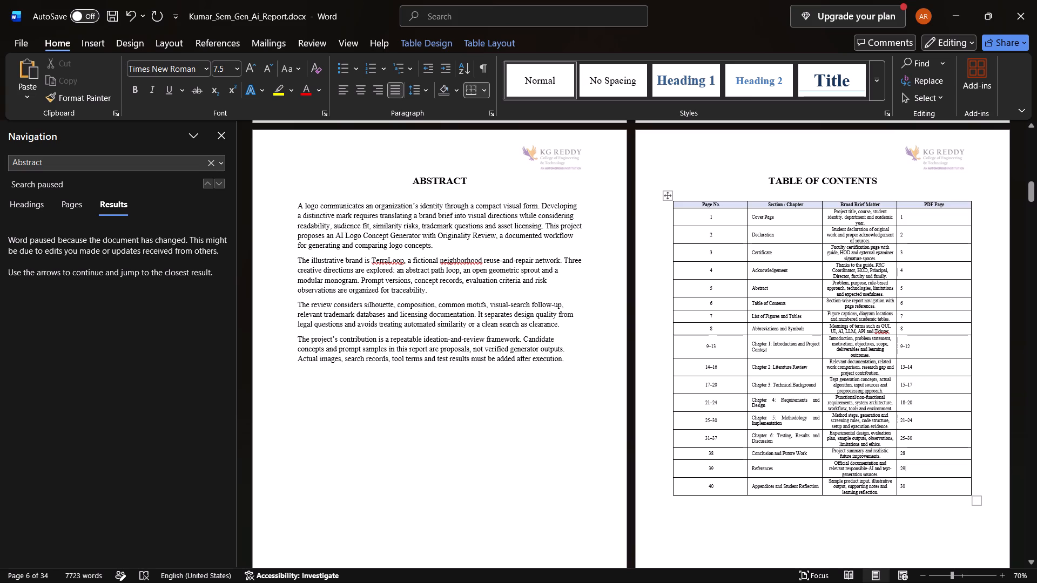
pyautogui.press('BackSpace')
pyautogui.press('BackSpace')
pyautogui.write('31')
pyautogui.click(911, 453)
pyautogui.press('BackSpace')
pyautogui.press('BackSpace')
pyautogui.write('30')
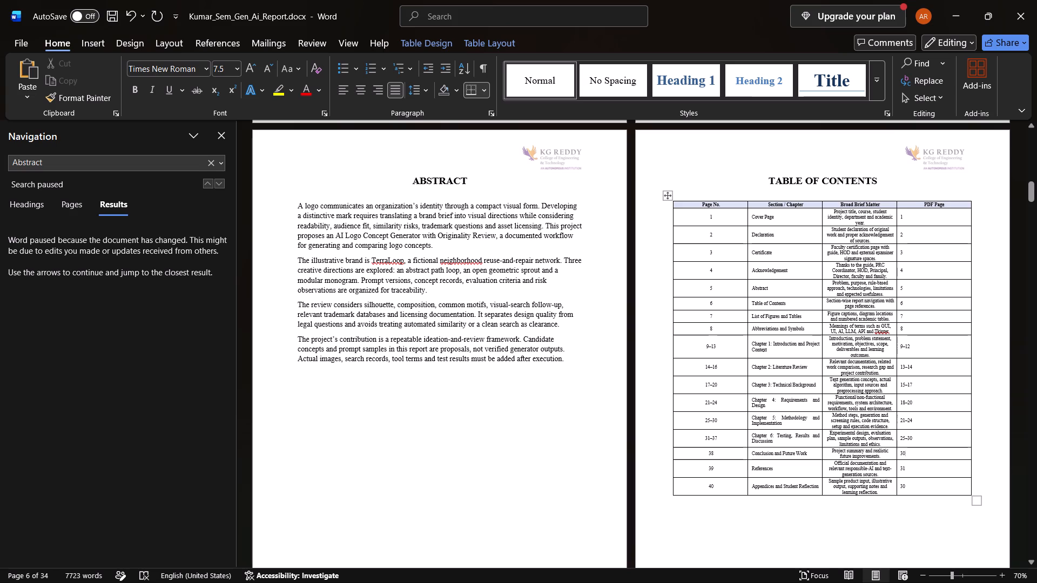
# Change the PDF page range of Chapter 6 in the table of contents to 25–29.
pyautogui.click(913, 439)
pyautogui.press('BackSpace')
pyautogui.press('BackSpace')
pyautogui.write('29')
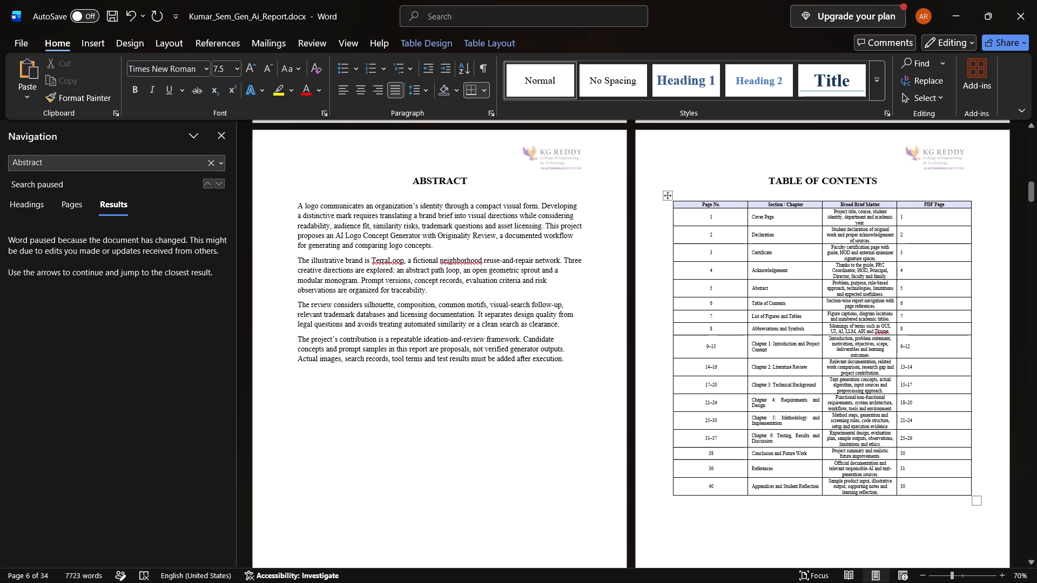
# Set the PDF page of Appendices and Student Reflection in the table of contents to 32.
pyautogui.click(911, 482)
pyautogui.press('BackSpace')
pyautogui.press('BackSpace')
pyautogui.write('32')
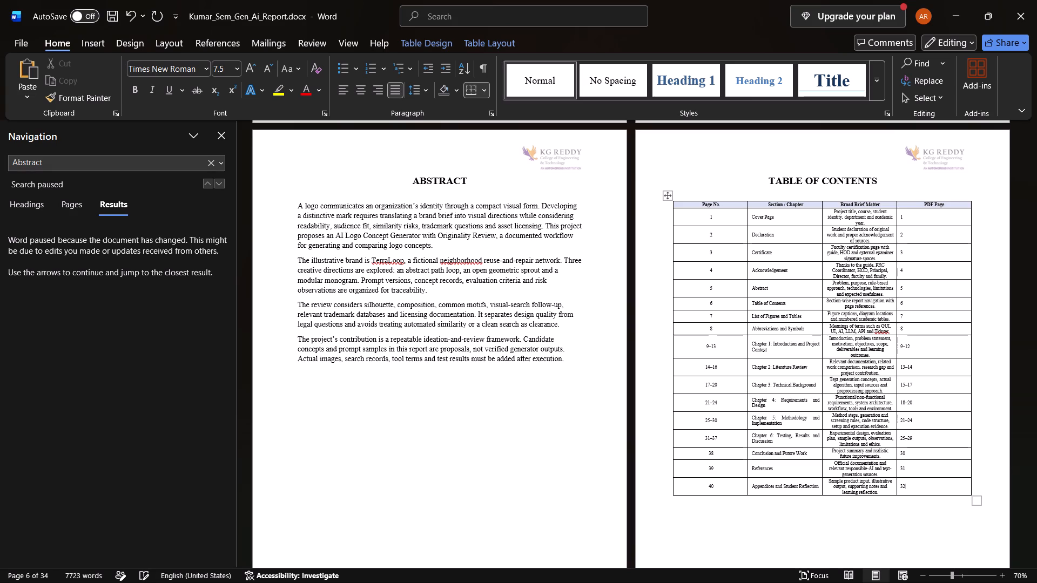
# Check the lists of figures and tables against the pages of Chapters 1 and 2.
pyautogui.scroll(-6, 911, 482)
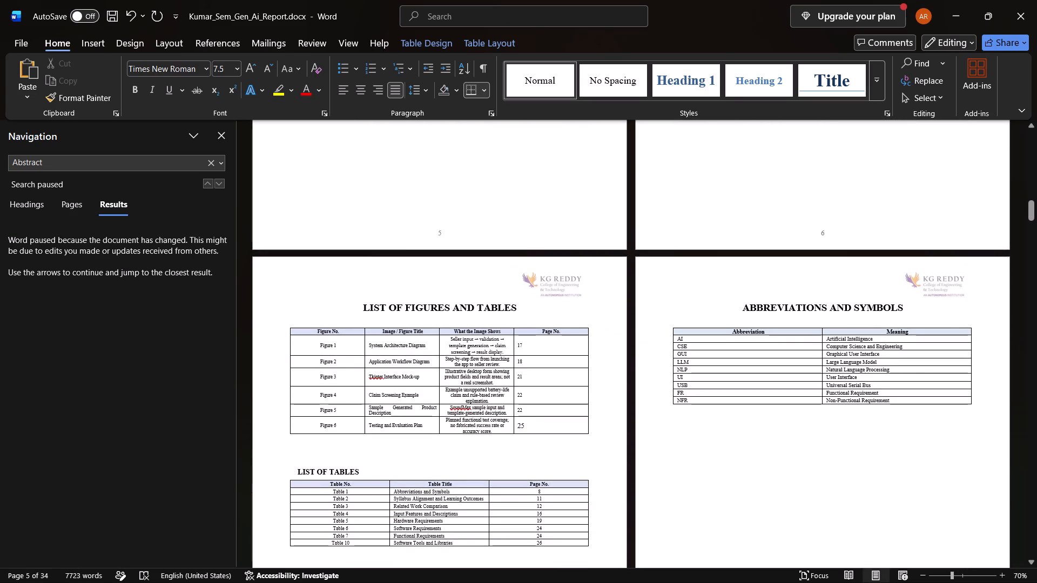
pyautogui.scroll(-14, 521, 509)
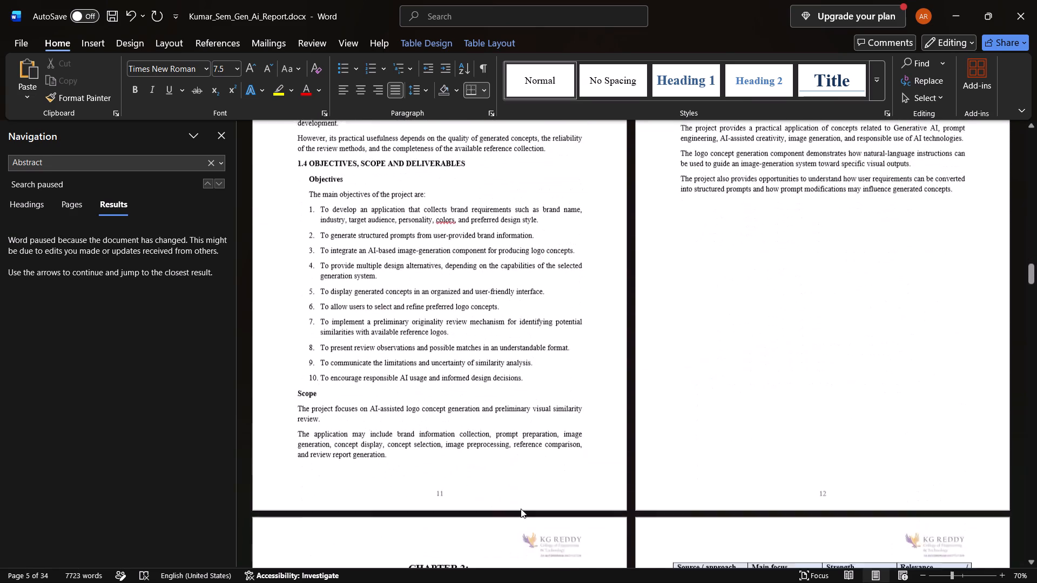
pyautogui.scroll(-2, 521, 509)
pyautogui.scroll(1, 521, 509)
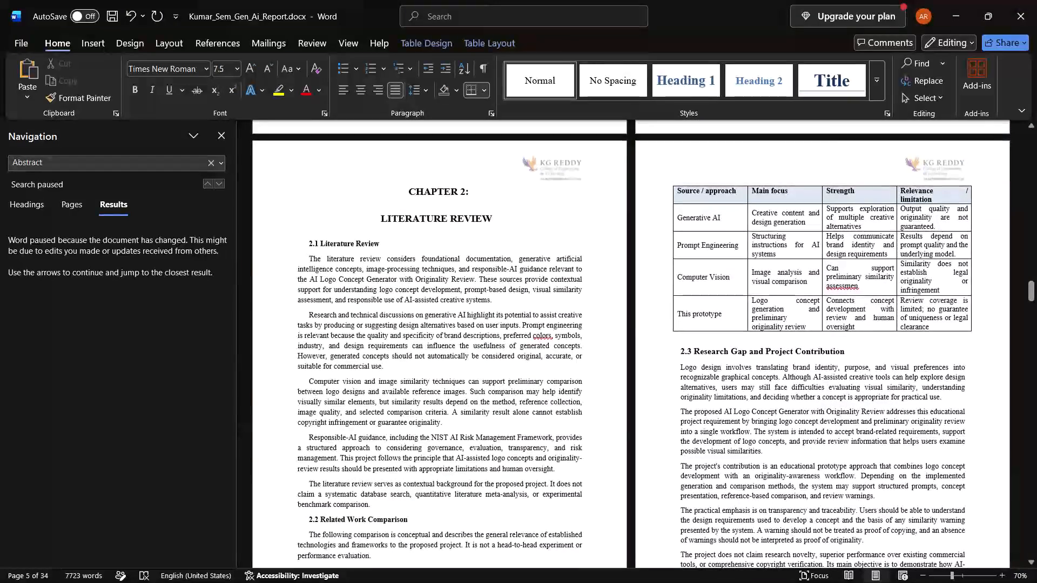
pyautogui.scroll(-1, 521, 509)
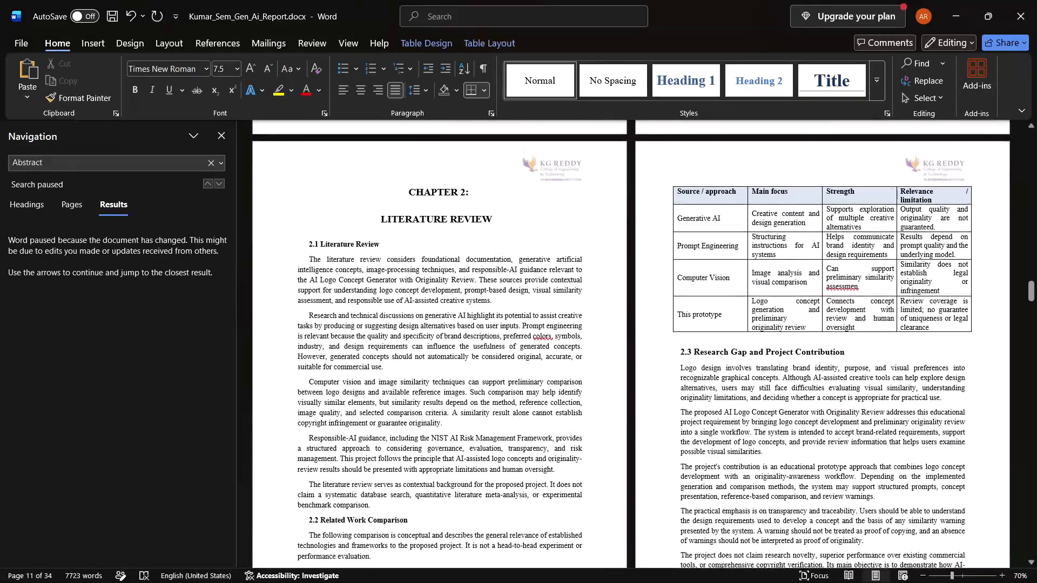
pyautogui.scroll(-1, 522, 493)
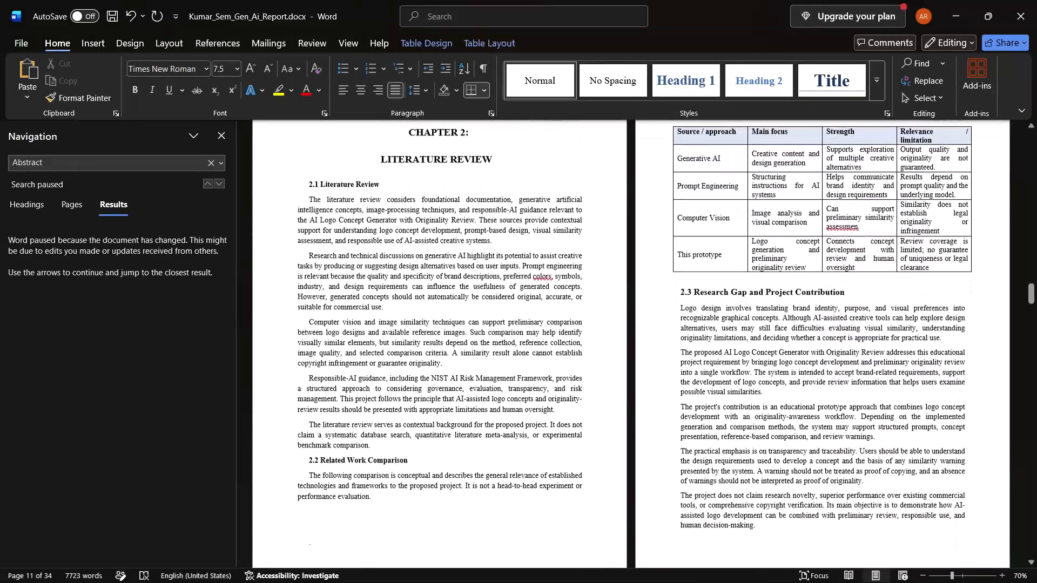
pyautogui.scroll(11, 522, 493)
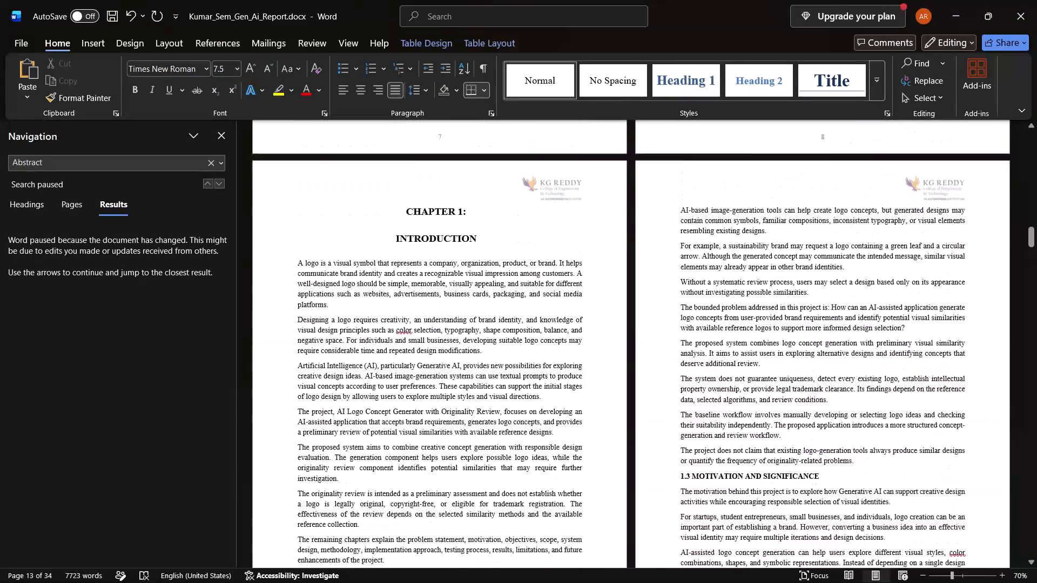
pyautogui.scroll(3, 522, 493)
pyautogui.scroll(-6, 522, 493)
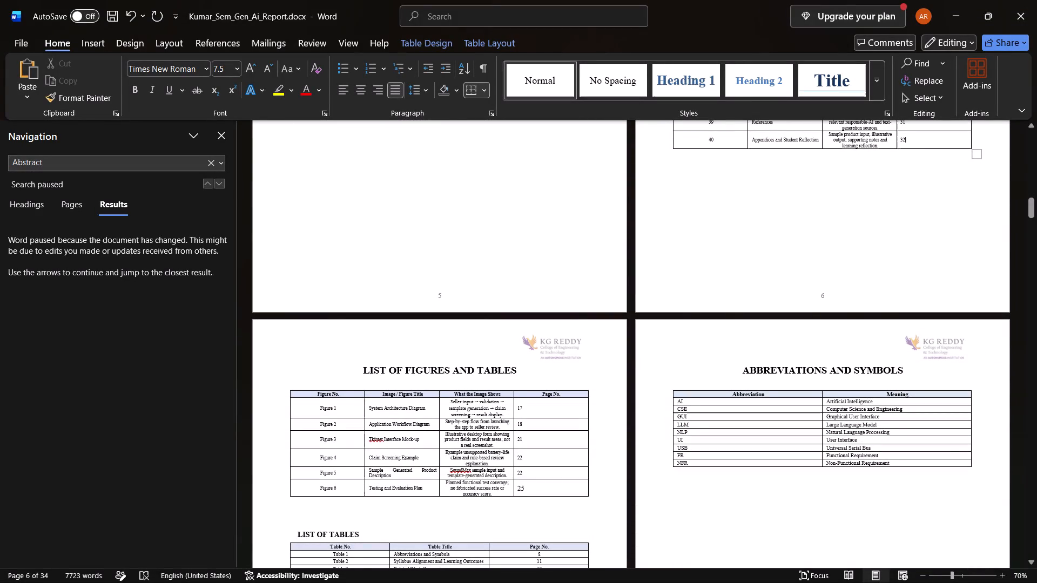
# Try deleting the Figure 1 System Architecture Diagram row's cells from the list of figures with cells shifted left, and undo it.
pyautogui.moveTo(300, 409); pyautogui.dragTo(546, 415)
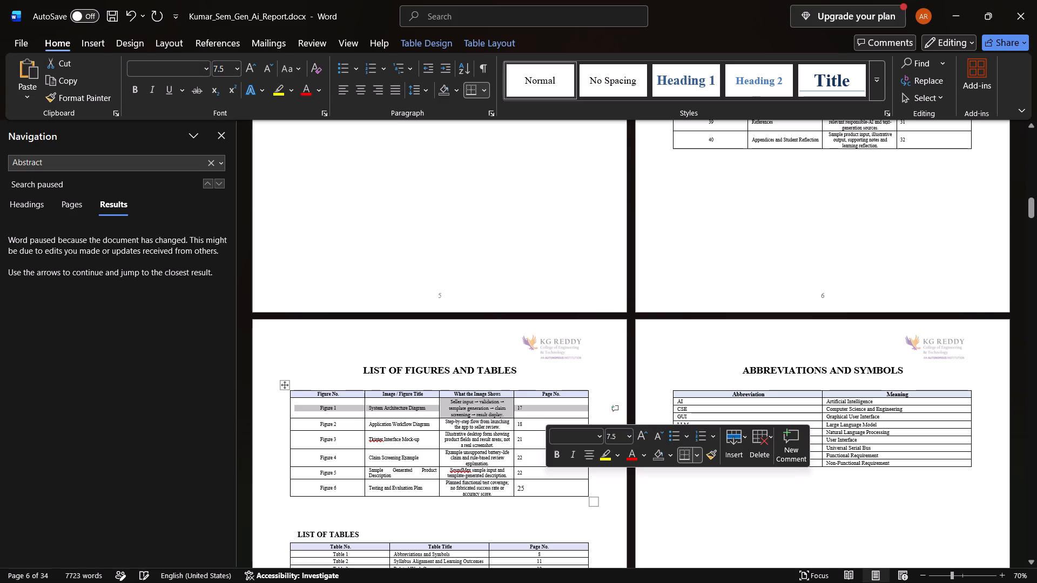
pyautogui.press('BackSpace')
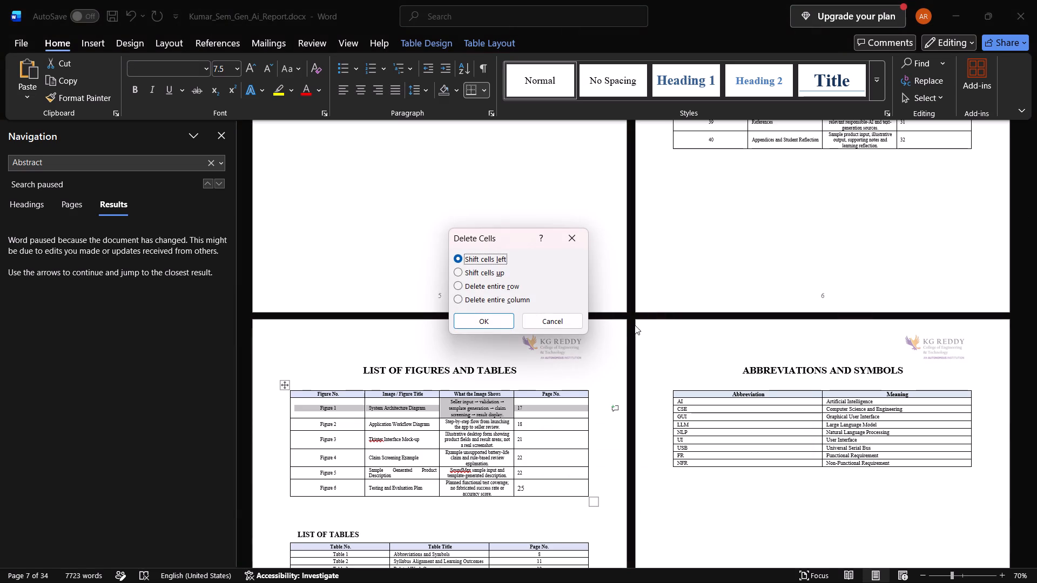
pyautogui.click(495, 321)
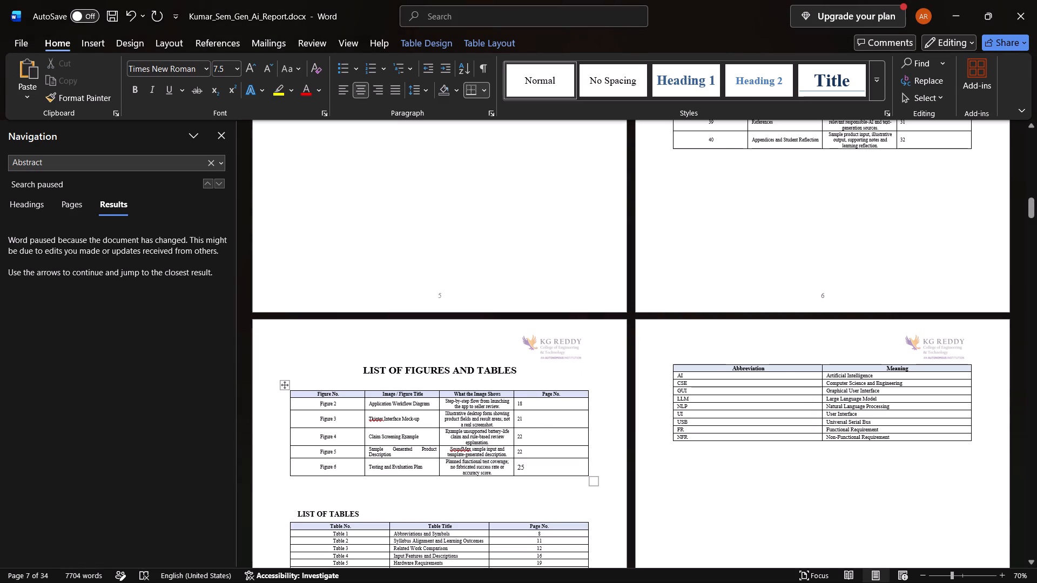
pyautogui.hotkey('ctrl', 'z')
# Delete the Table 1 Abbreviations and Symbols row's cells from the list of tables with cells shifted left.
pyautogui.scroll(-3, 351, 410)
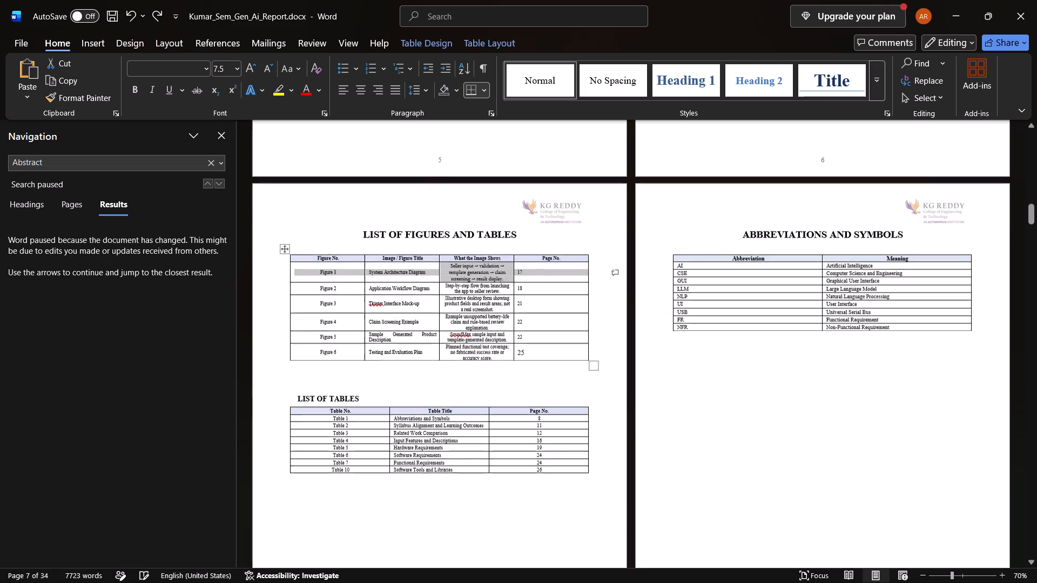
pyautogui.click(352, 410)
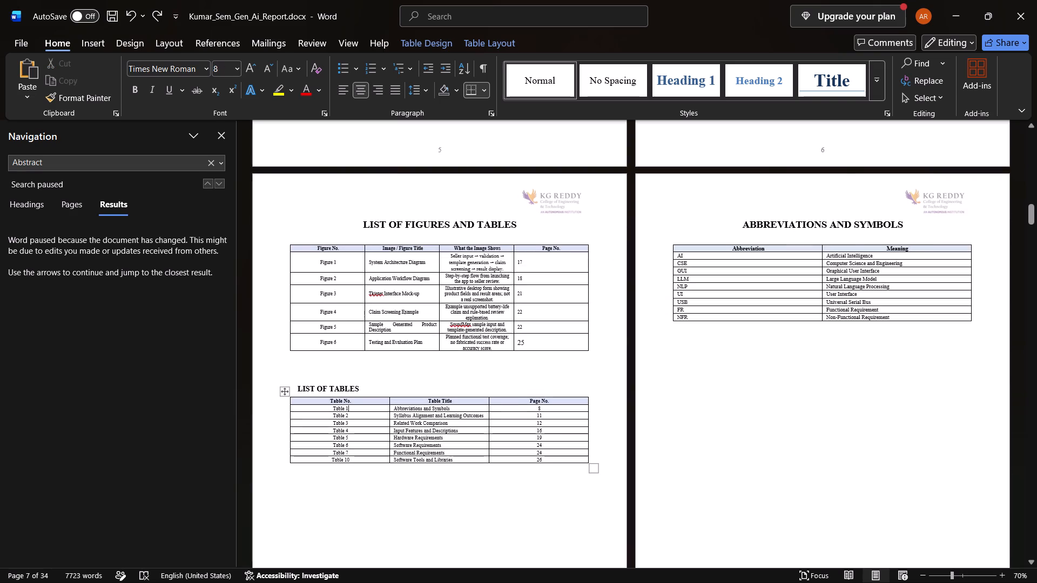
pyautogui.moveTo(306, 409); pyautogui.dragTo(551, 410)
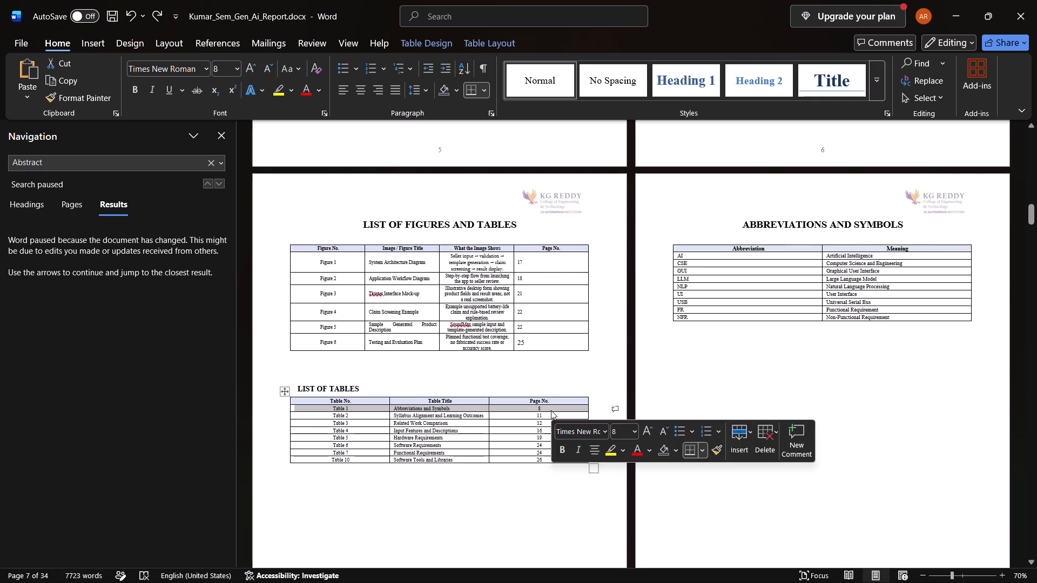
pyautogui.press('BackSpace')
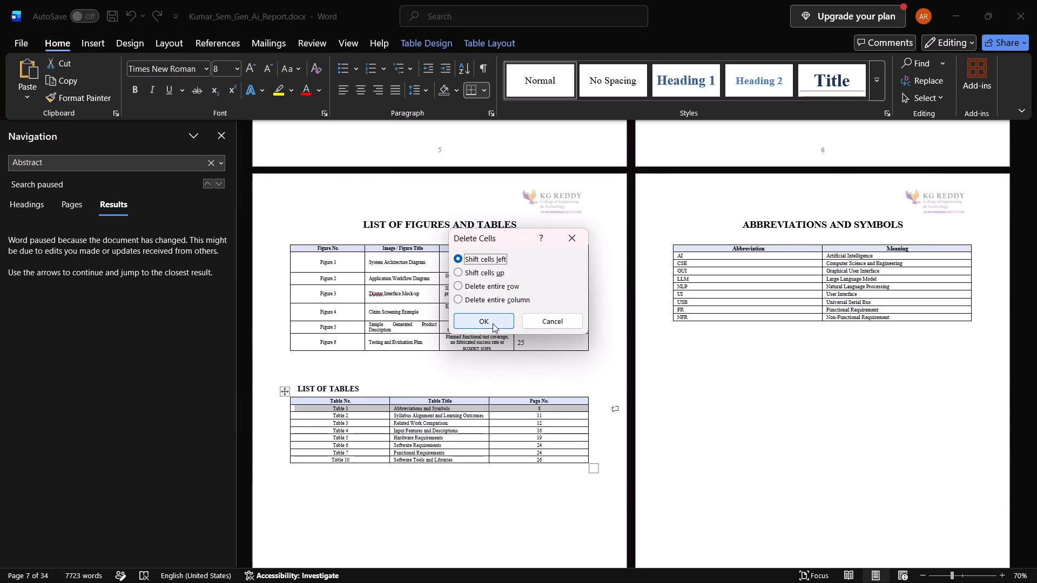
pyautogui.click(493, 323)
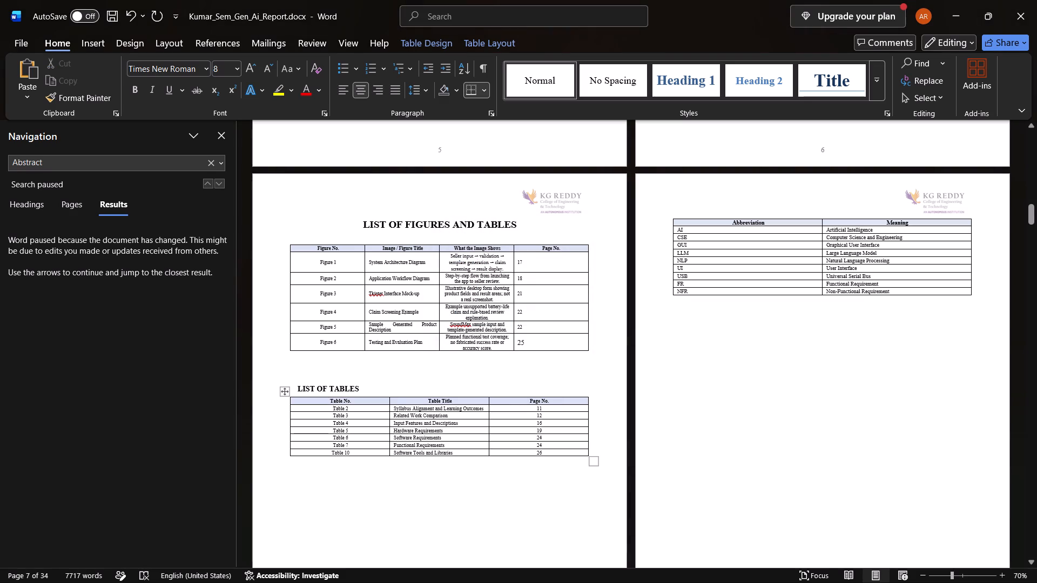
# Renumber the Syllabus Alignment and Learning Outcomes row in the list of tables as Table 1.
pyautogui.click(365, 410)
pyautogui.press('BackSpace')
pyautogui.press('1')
# Check the list of tables against the tables and page numbers in Chapters 1 and 2.
pyautogui.scroll(-1, 365, 410)
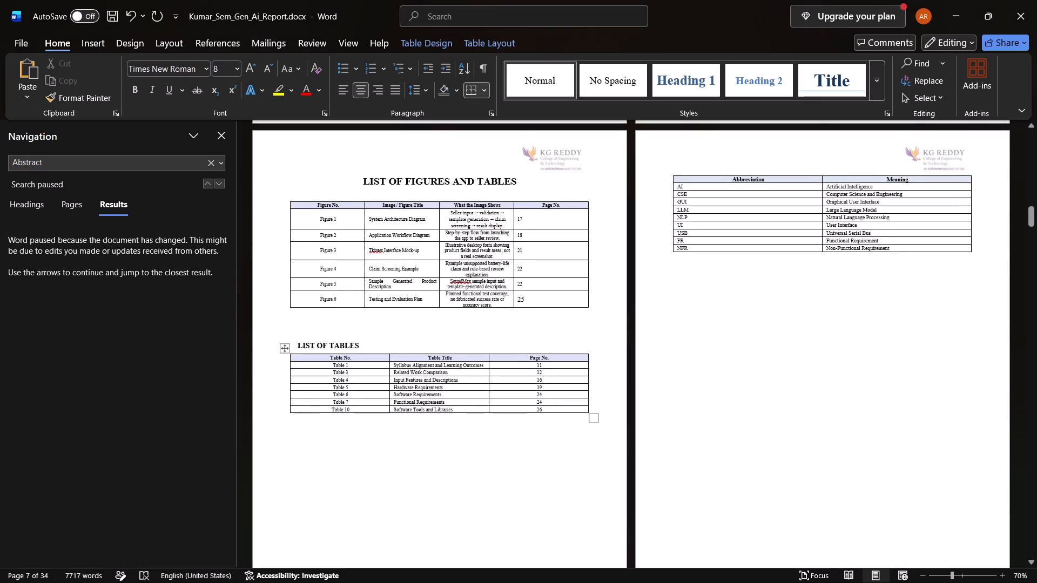
pyautogui.scroll(-1, 365, 410)
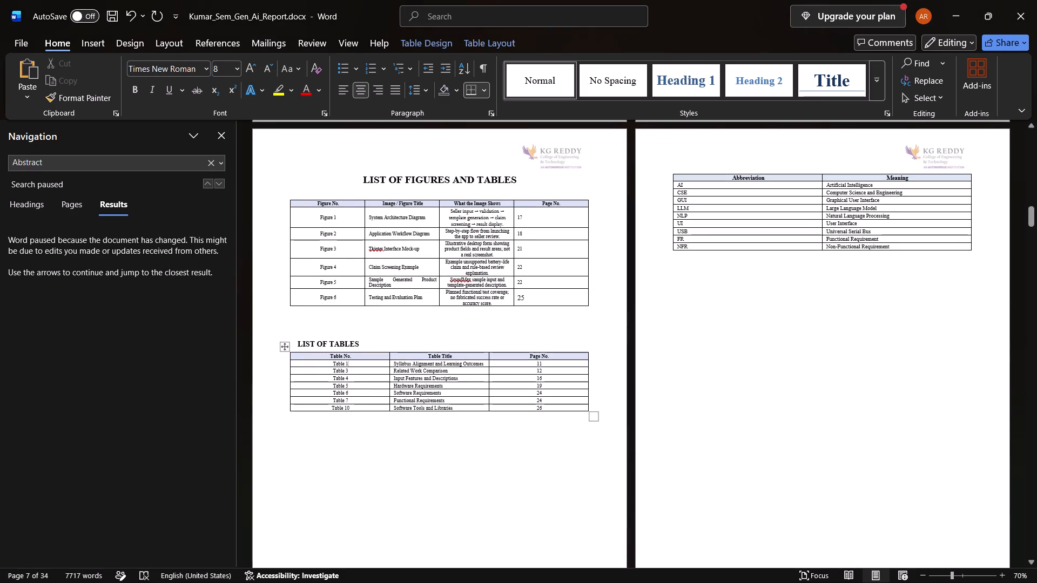
pyautogui.scroll(-8, 365, 410)
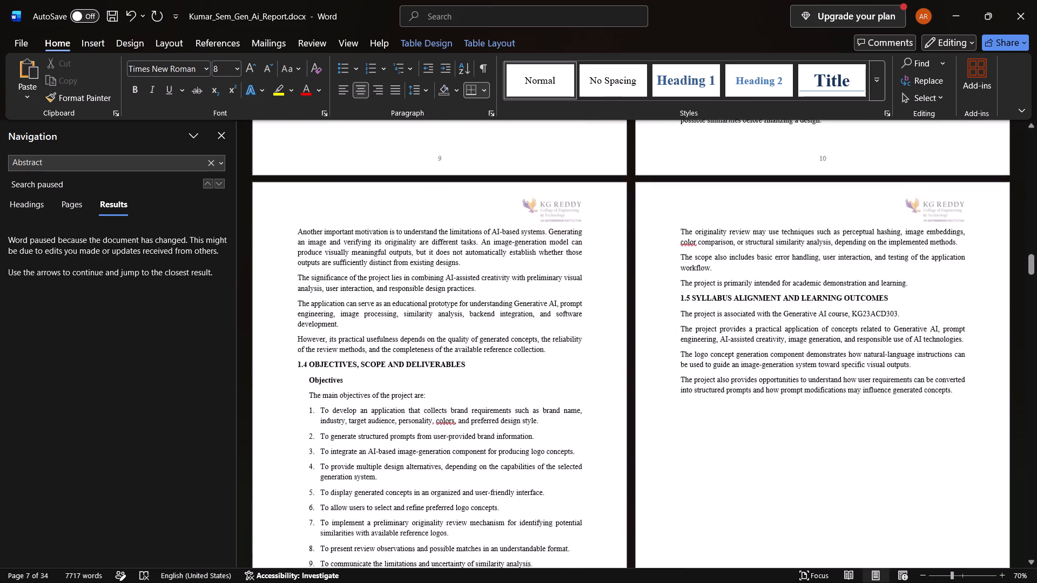
pyautogui.scroll(-4, 365, 410)
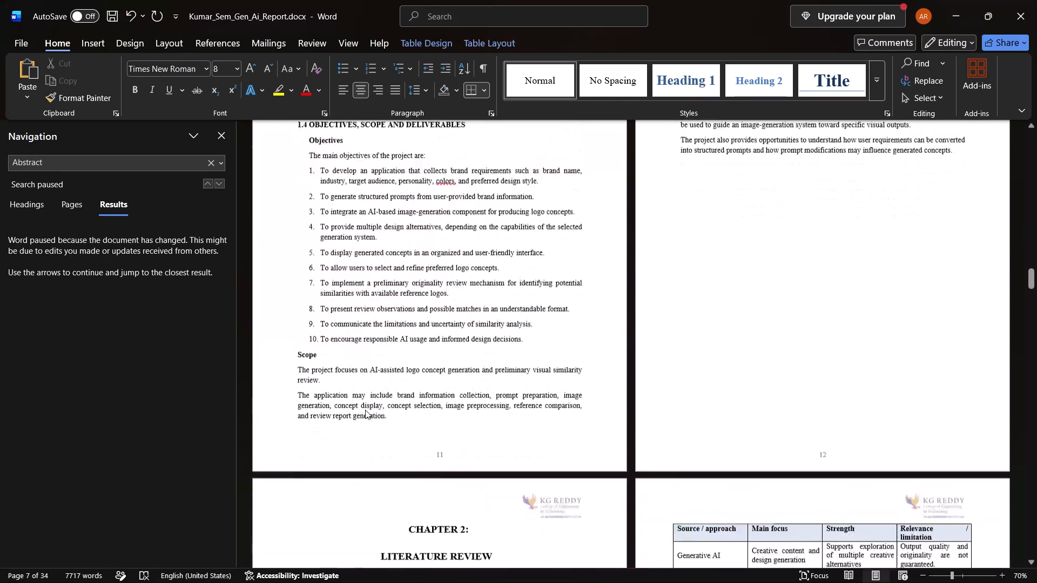
pyautogui.scroll(-2, 365, 410)
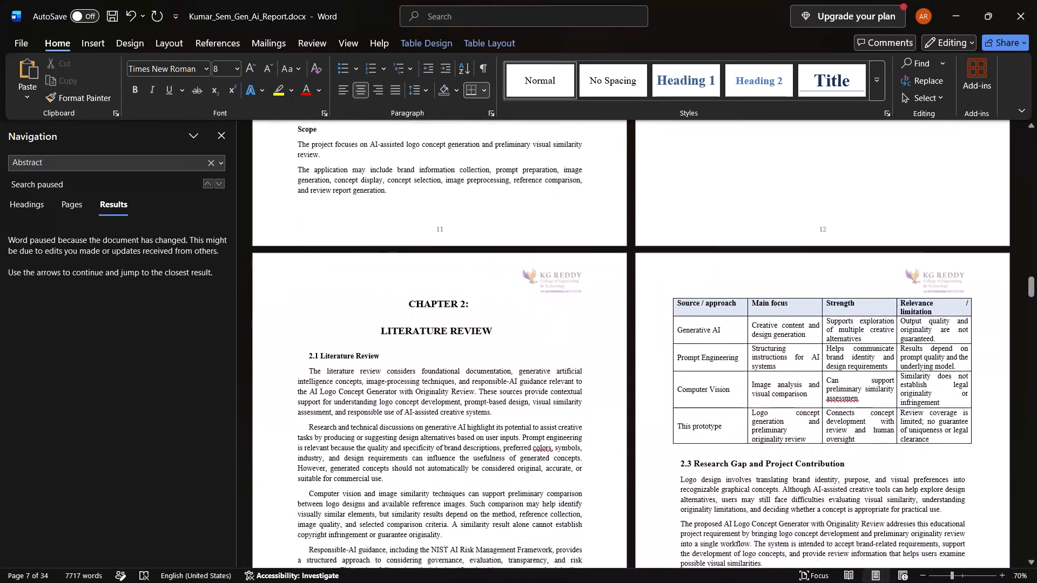
pyautogui.scroll(-1, 365, 410)
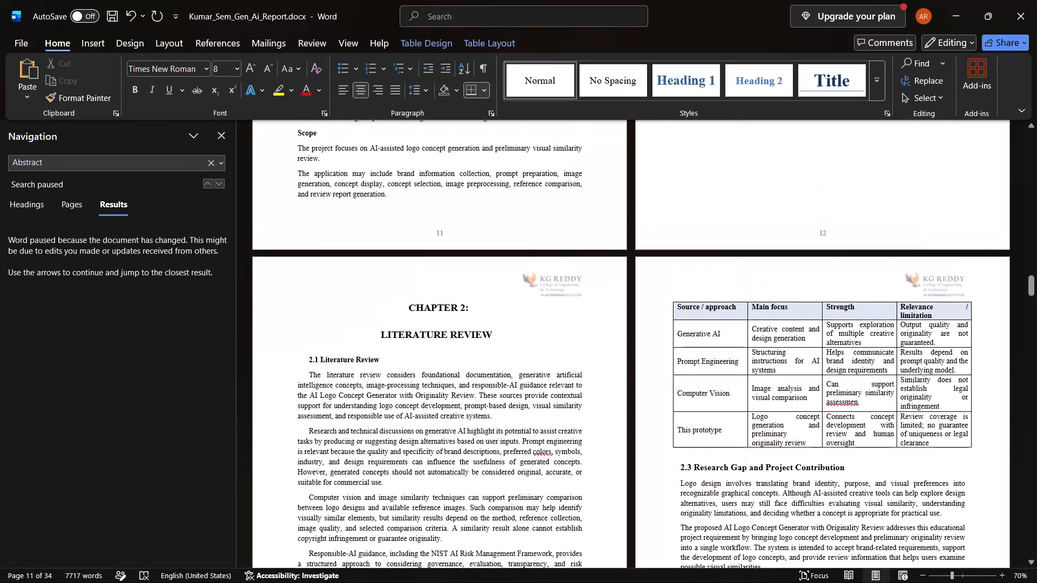
pyautogui.scroll(10, 365, 410)
pyautogui.scroll(-7, 365, 410)
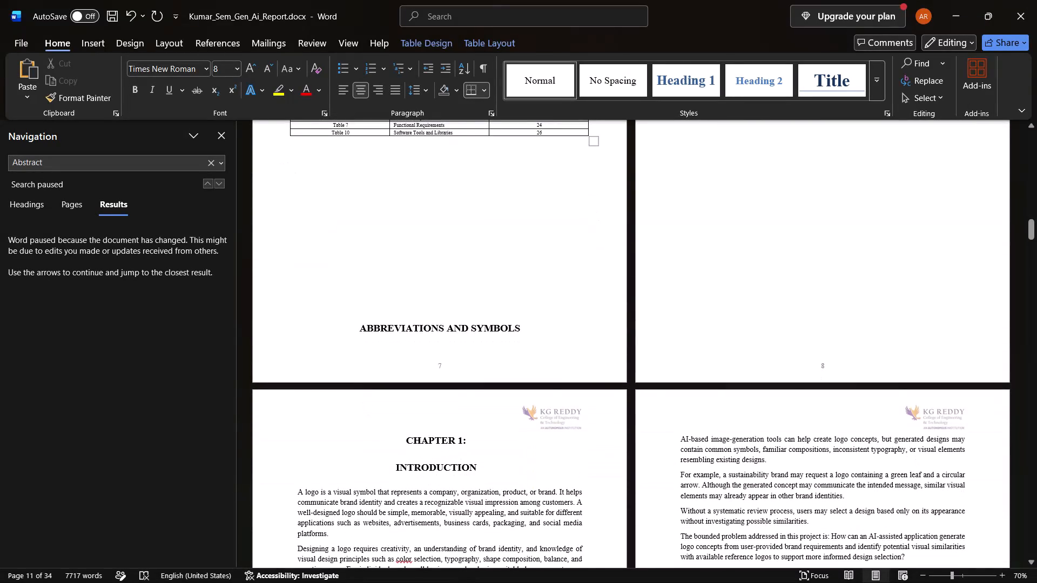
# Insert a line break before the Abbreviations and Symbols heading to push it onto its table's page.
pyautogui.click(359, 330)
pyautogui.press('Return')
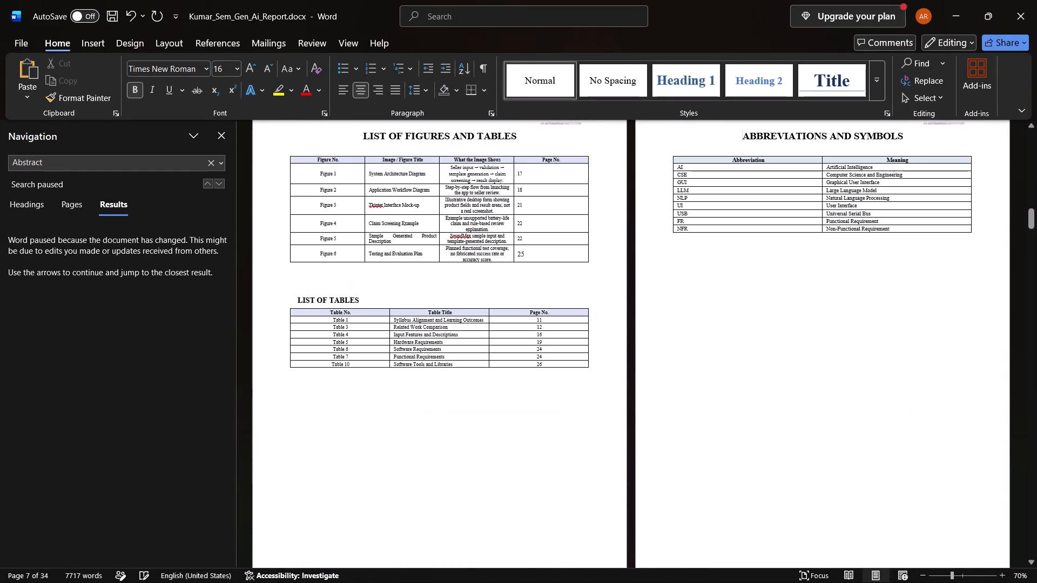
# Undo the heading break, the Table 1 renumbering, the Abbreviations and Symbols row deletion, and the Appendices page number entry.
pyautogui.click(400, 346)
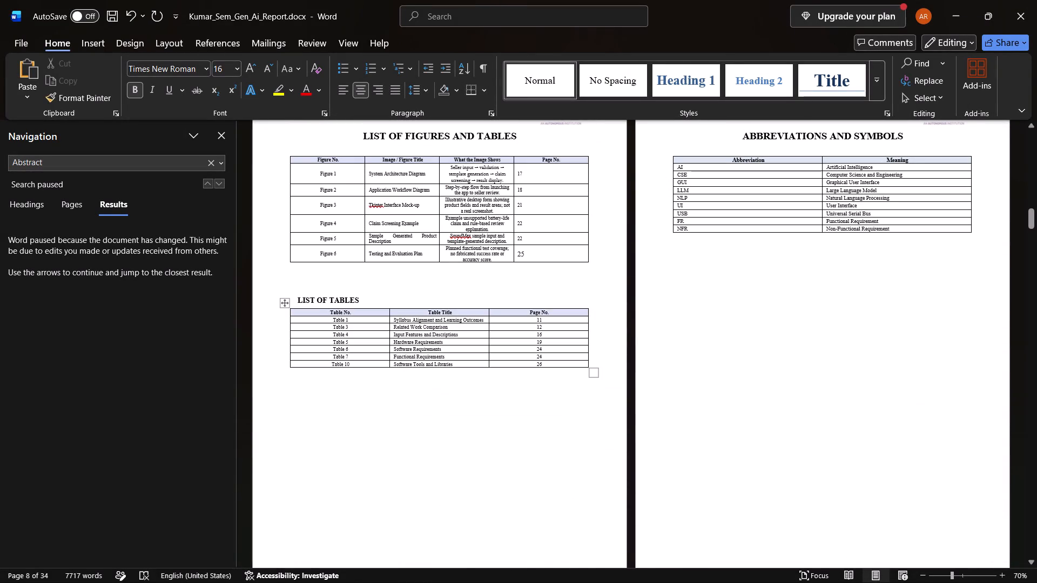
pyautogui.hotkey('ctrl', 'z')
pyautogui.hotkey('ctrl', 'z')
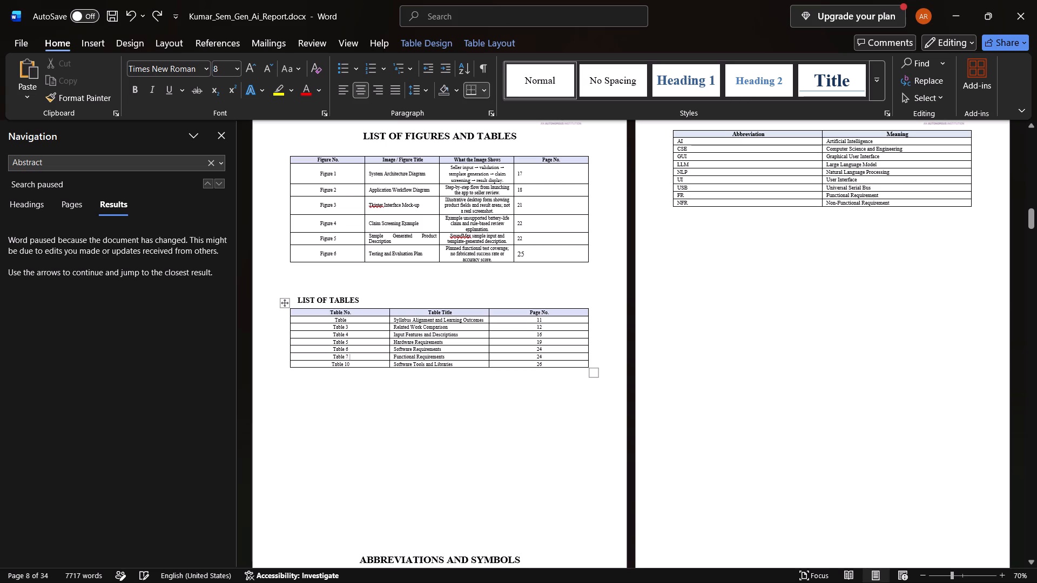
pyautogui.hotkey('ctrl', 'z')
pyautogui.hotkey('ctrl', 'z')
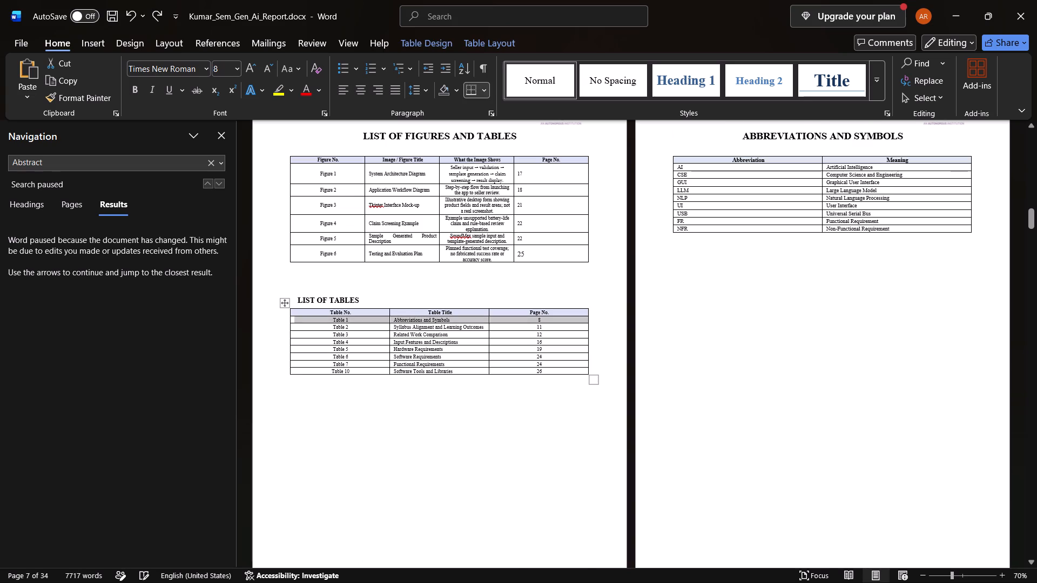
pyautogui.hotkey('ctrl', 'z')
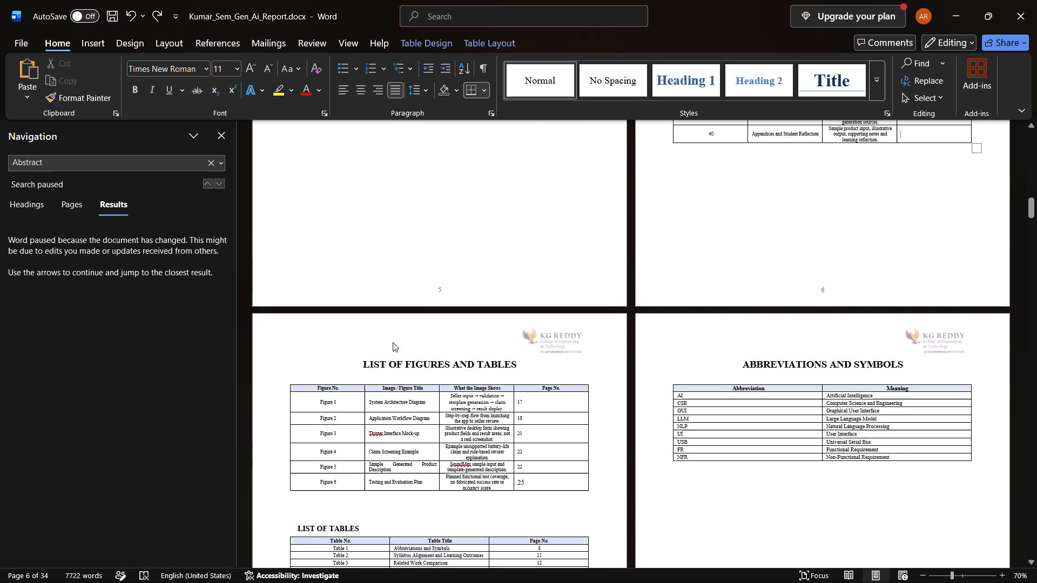
# Delete the Table 2 Syllabus Alignment and Learning Outcomes row's cells from the list of tables with cells shifted left.
pyautogui.scroll(-2, 661, 459)
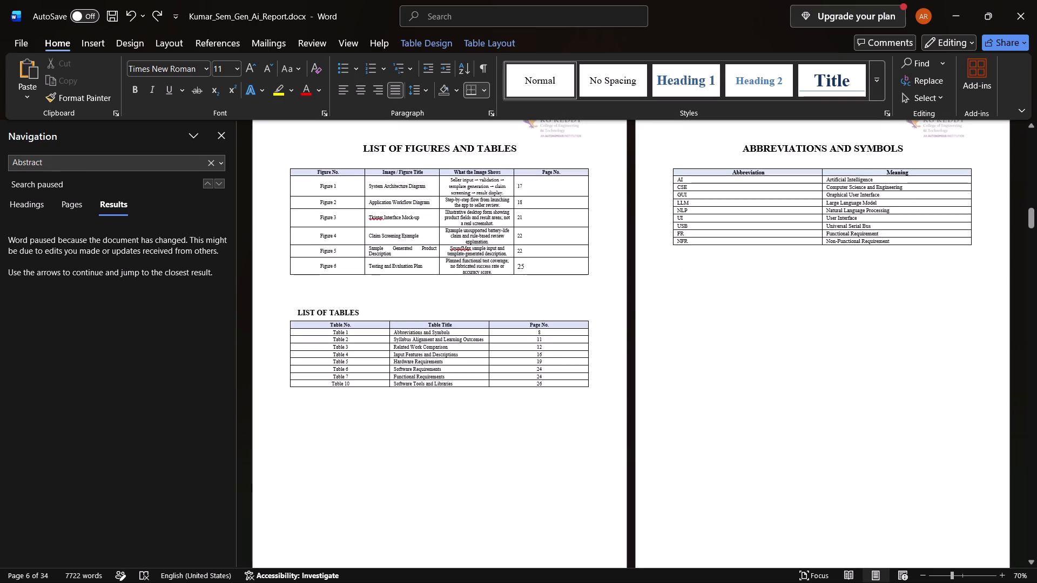
pyautogui.scroll(-1, 584, 344)
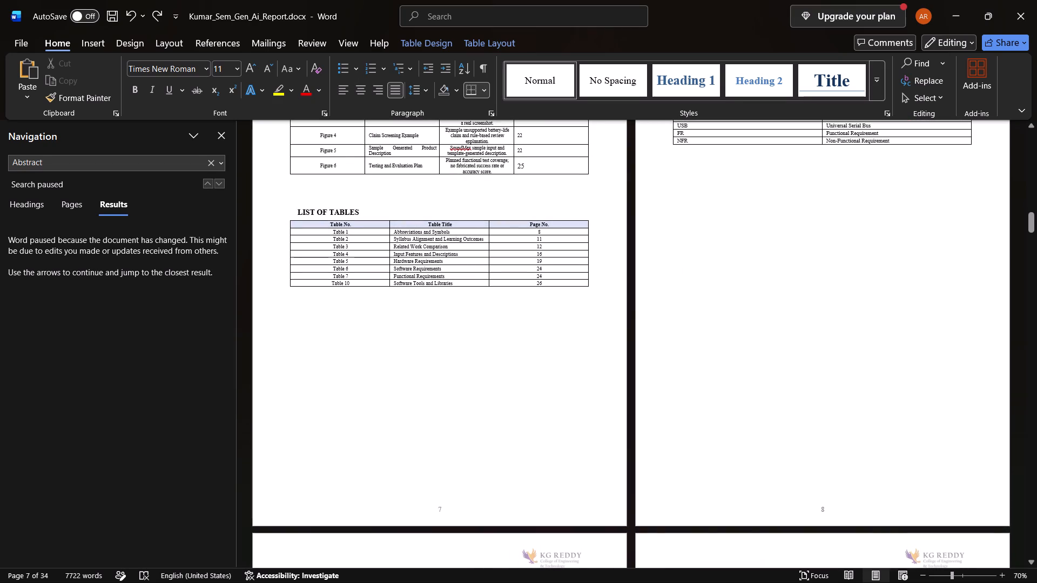
pyautogui.moveTo(546, 239); pyautogui.dragTo(345, 240)
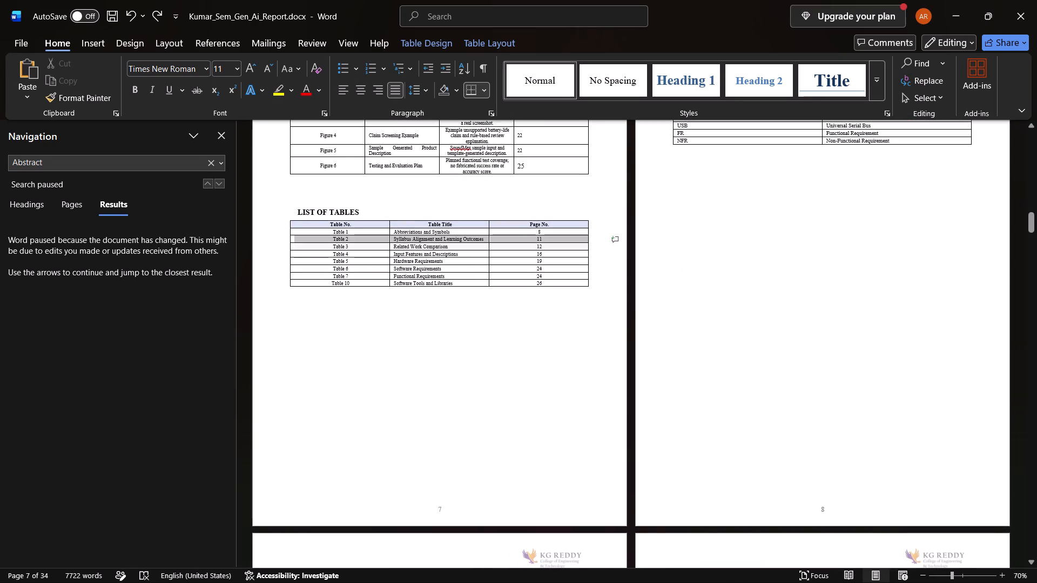
pyautogui.moveTo(345, 240); pyautogui.dragTo(344, 240)
pyautogui.press('BackSpace')
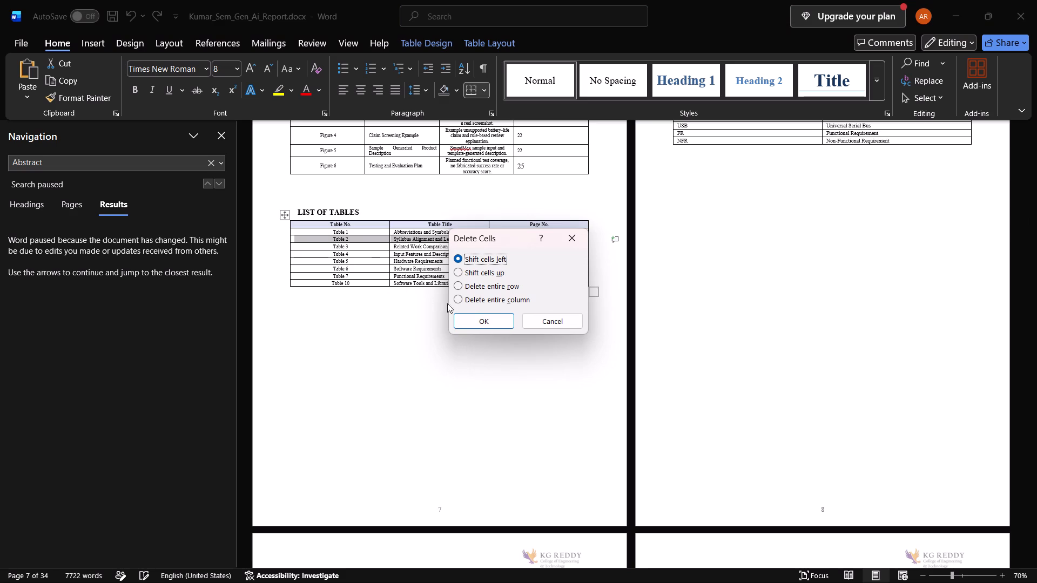
pyautogui.click(469, 324)
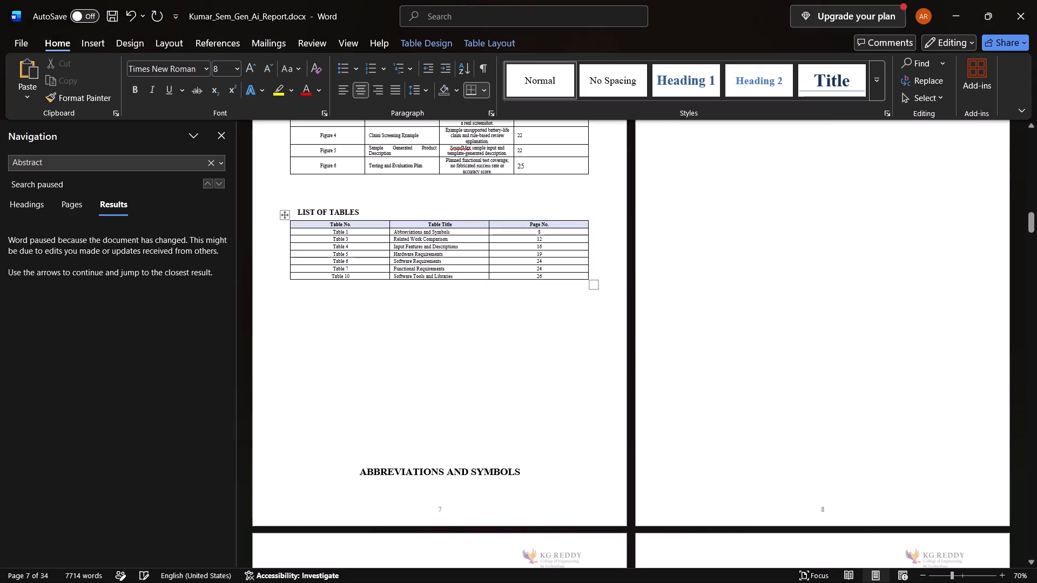
# Renumber the Related Work Comparison row in the list of tables as Table 2.
pyautogui.click(351, 240)
pyautogui.press('BackSpace')
pyautogui.press('2')
# Locate the related work comparison table in Chapter 2 and set its page number in the list of tables to 14.
pyautogui.scroll(-14, 540, 267)
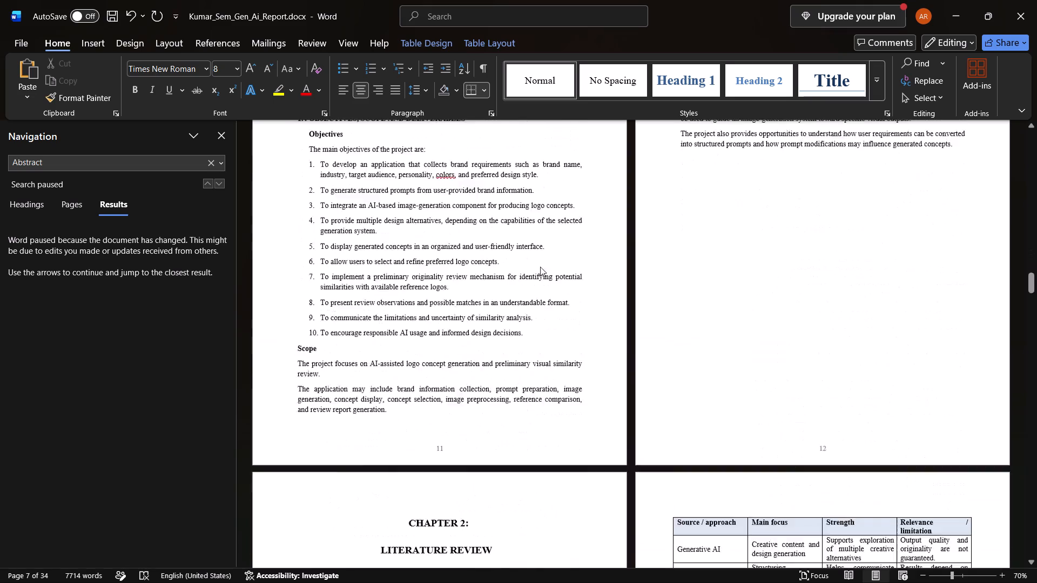
pyautogui.scroll(-2, 540, 267)
pyautogui.scroll(8, 540, 267)
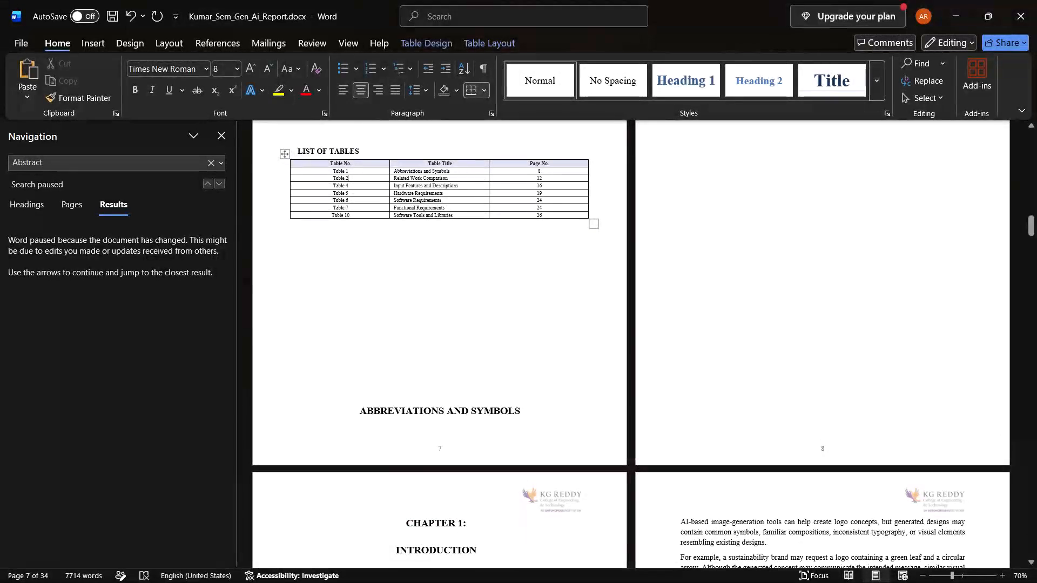
pyautogui.click(541, 178)
pyautogui.press('BackSpace')
pyautogui.press('4')
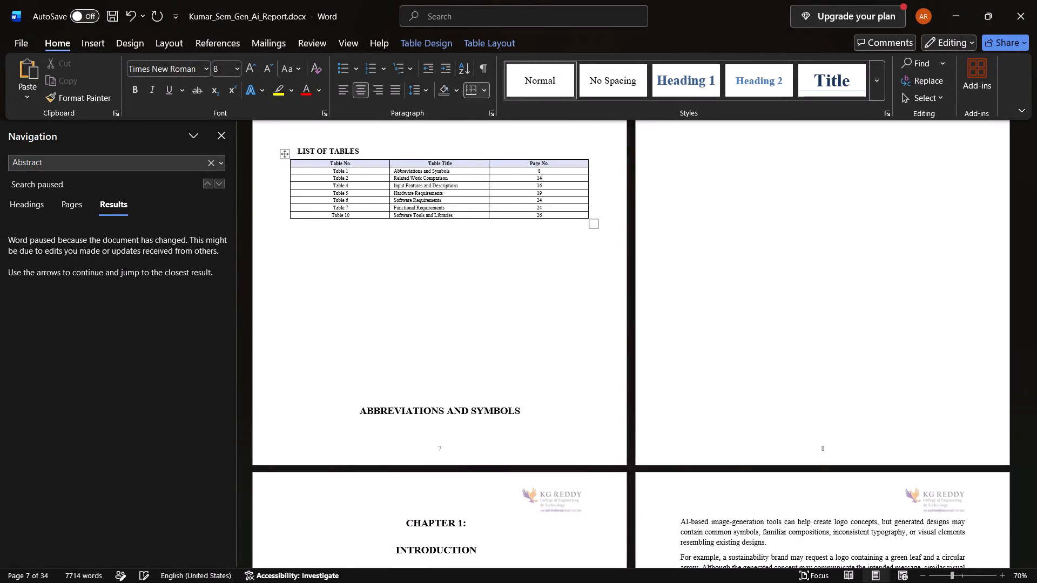
# Renumber the Input Features and Descriptions row in the list of tables as Table 3.
pyautogui.click(368, 188)
pyautogui.press('BackSpace')
pyautogui.press('3')
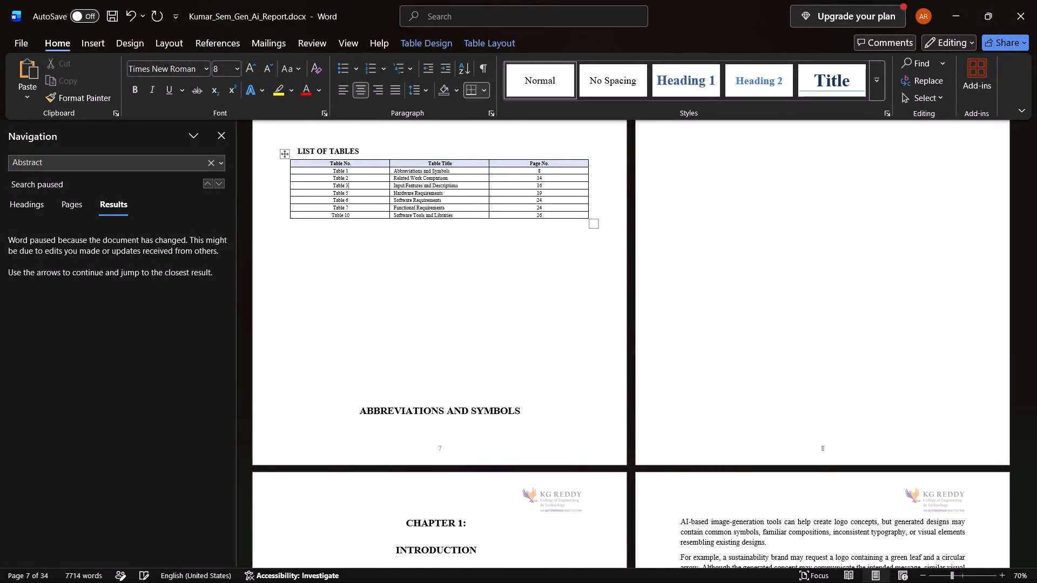
# Locate the requirements table in Chapter 4 and set the Input Features and Descriptions page number in the list of tables to 18.
pyautogui.scroll(-13, 368, 188)
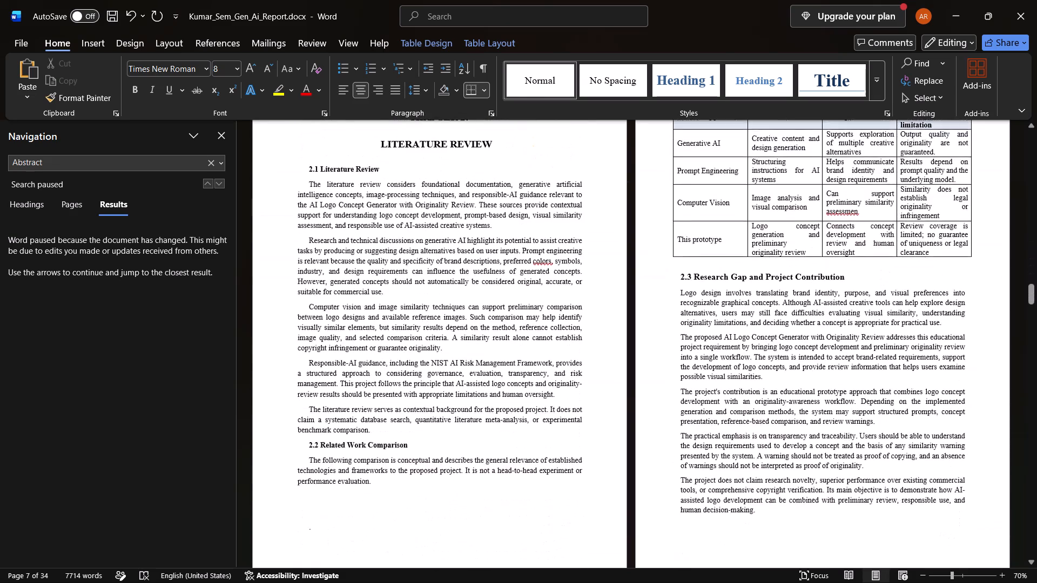
pyautogui.scroll(-9, 368, 188)
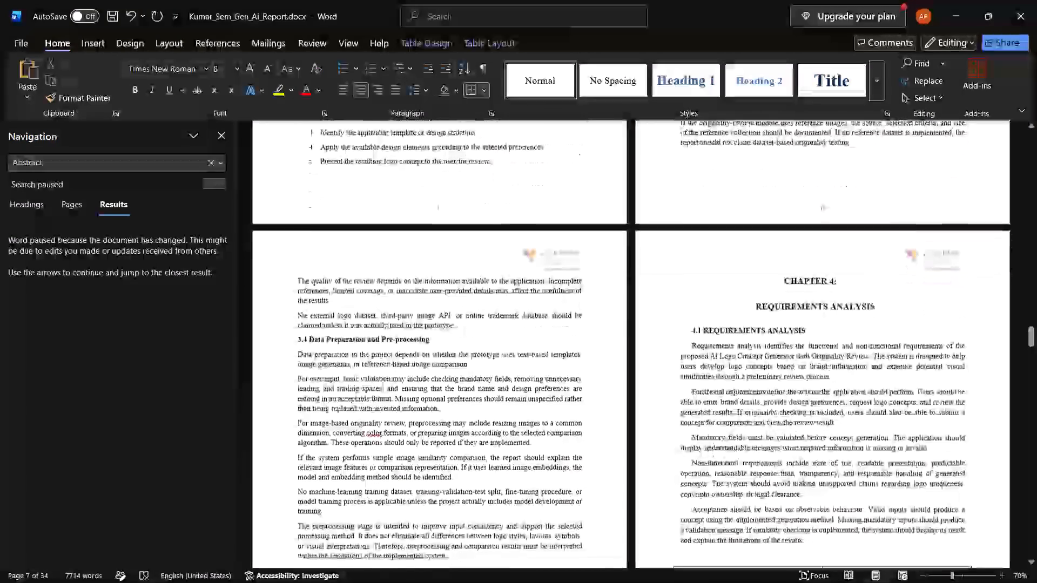
pyautogui.scroll(-2, 367, 183)
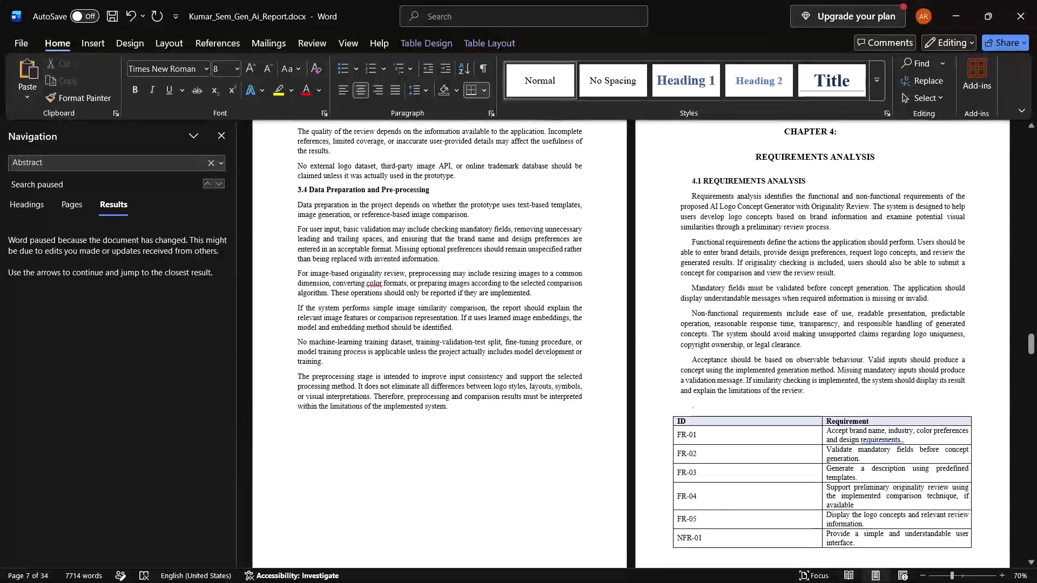
pyautogui.scroll(1, 671, 322)
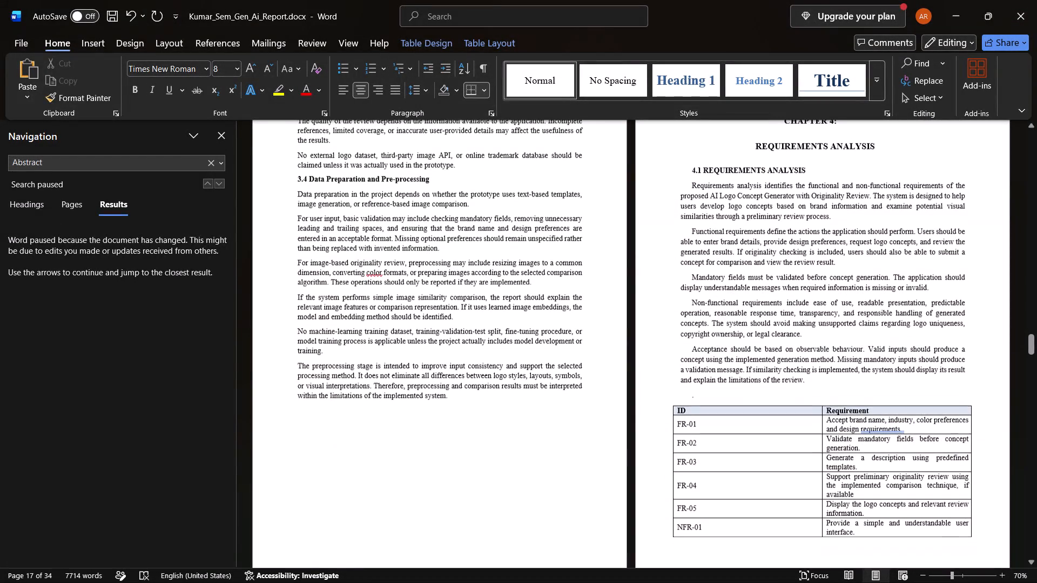
pyautogui.scroll(3, 671, 322)
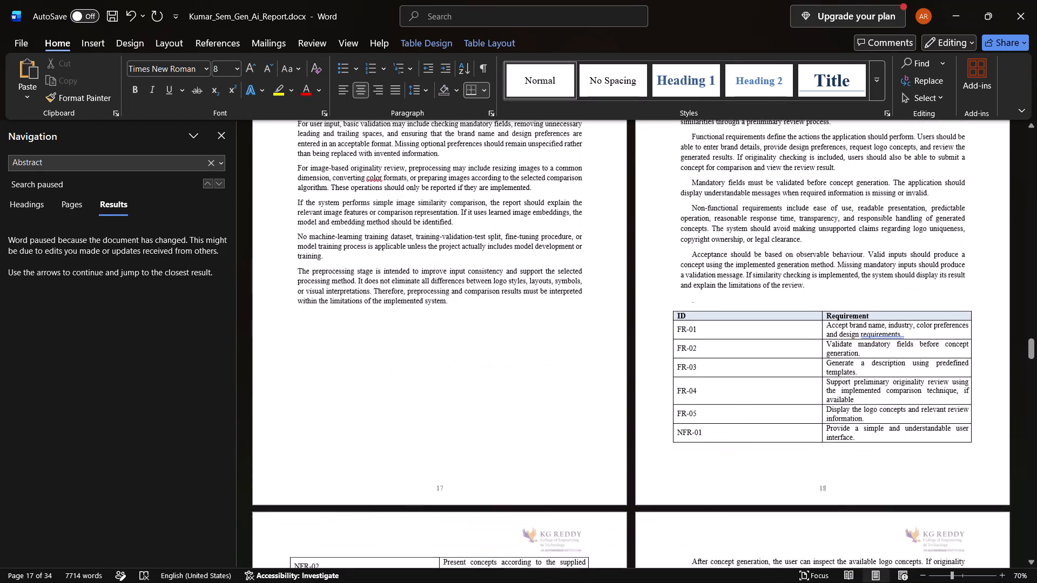
pyautogui.scroll(1, 671, 322)
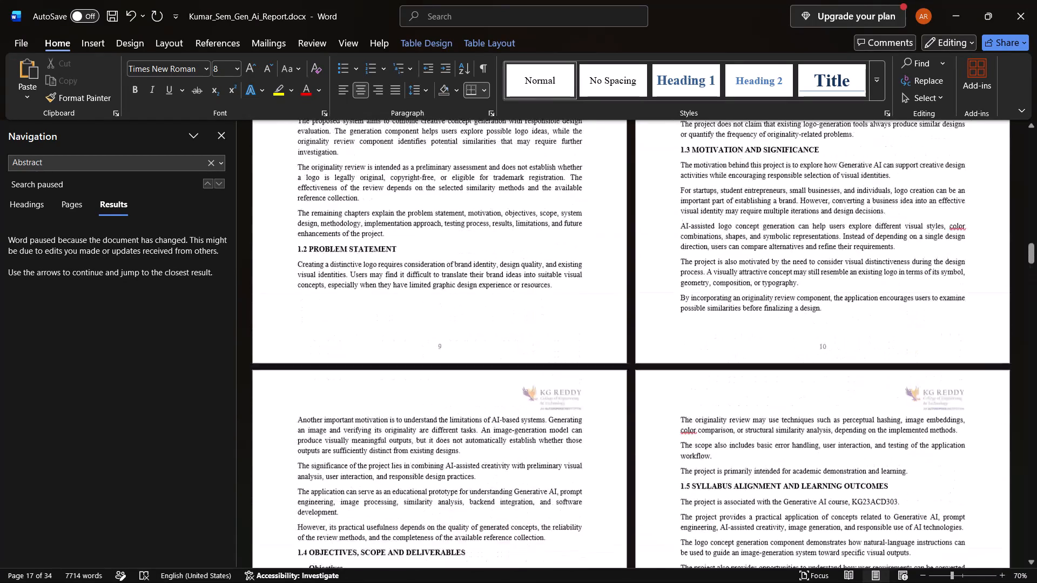
pyautogui.scroll(-8, 671, 322)
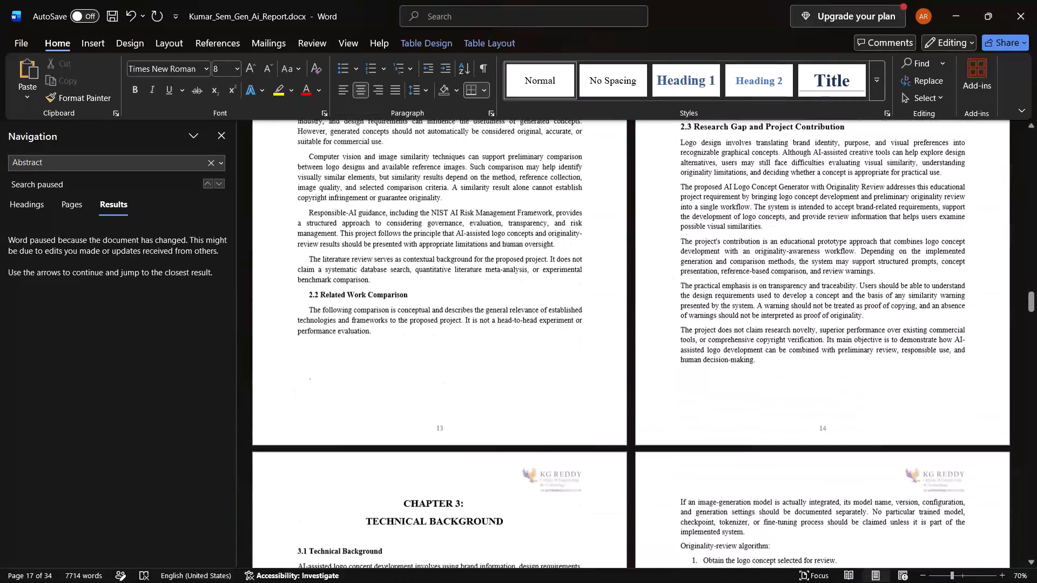
pyautogui.scroll(-7, 671, 322)
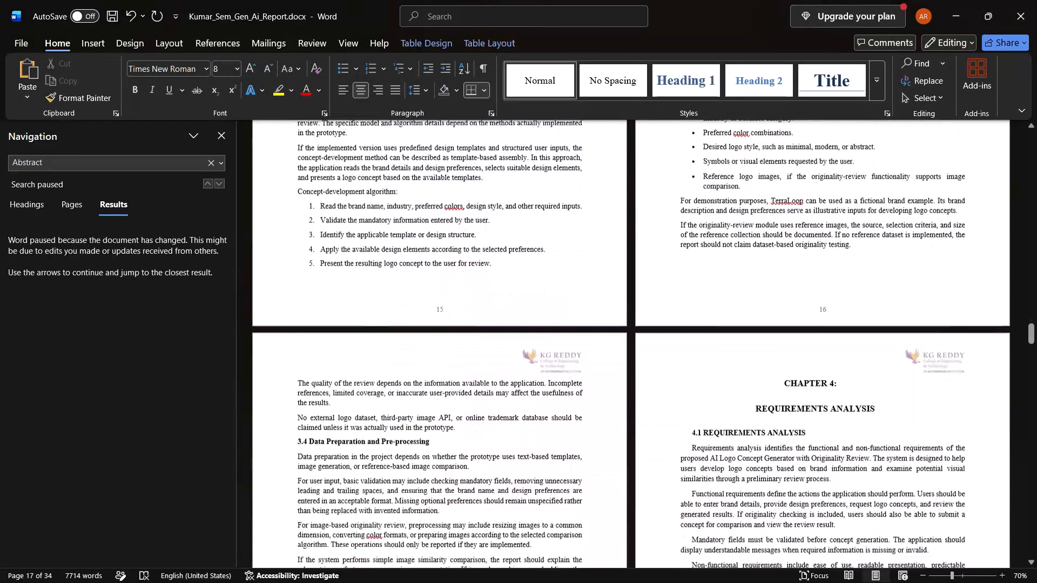
pyautogui.scroll(-3, 671, 322)
pyautogui.scroll(11, 671, 322)
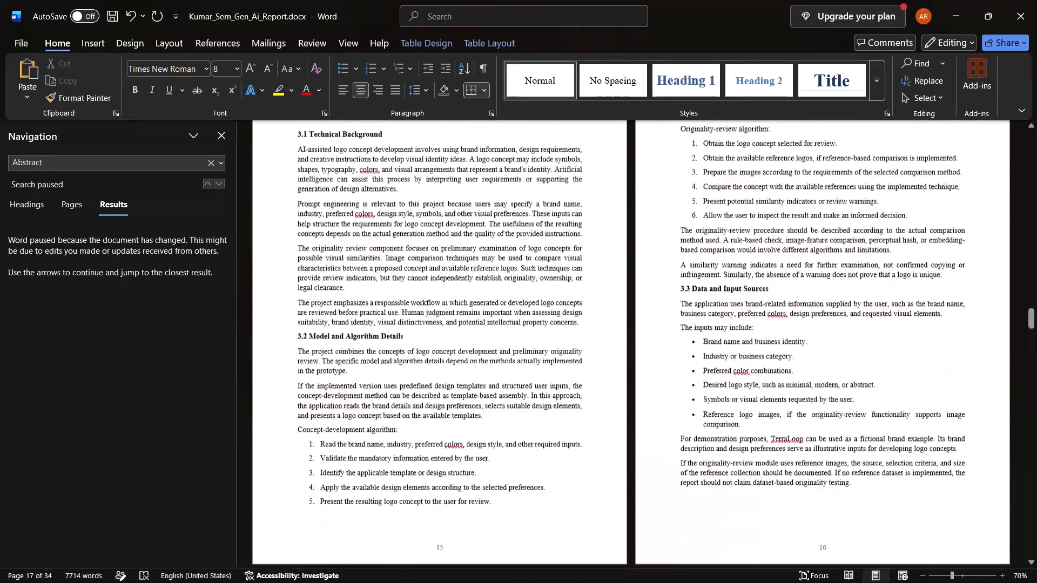
pyautogui.scroll(20, 671, 322)
pyautogui.scroll(2, 671, 322)
pyautogui.scroll(-1, 671, 322)
pyautogui.scroll(20, 671, 322)
pyautogui.scroll(20, 671, 322)
pyautogui.scroll(20, 671, 322)
pyautogui.scroll(-7, 671, 322)
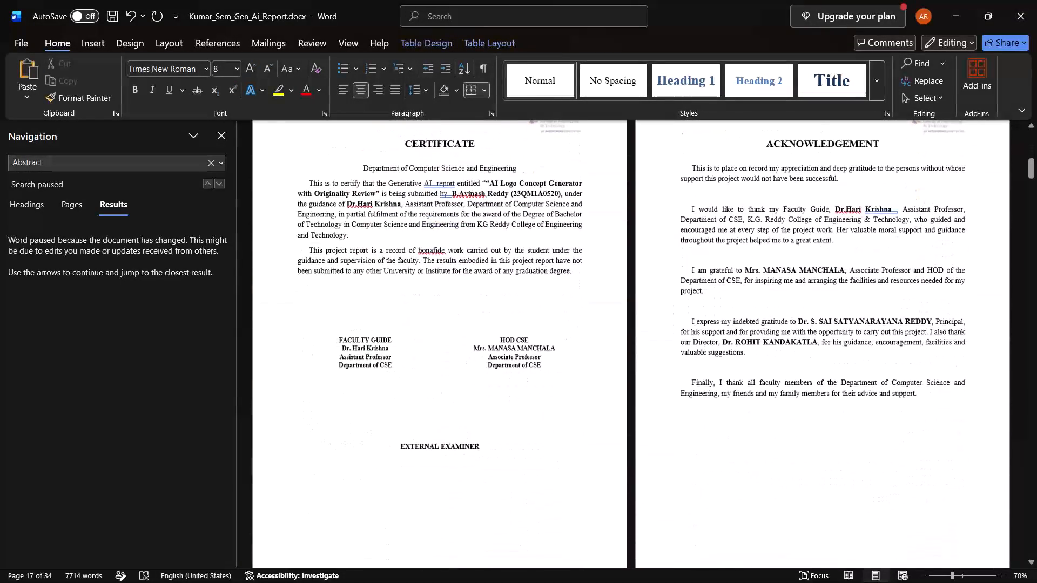
pyautogui.scroll(-8, 579, 436)
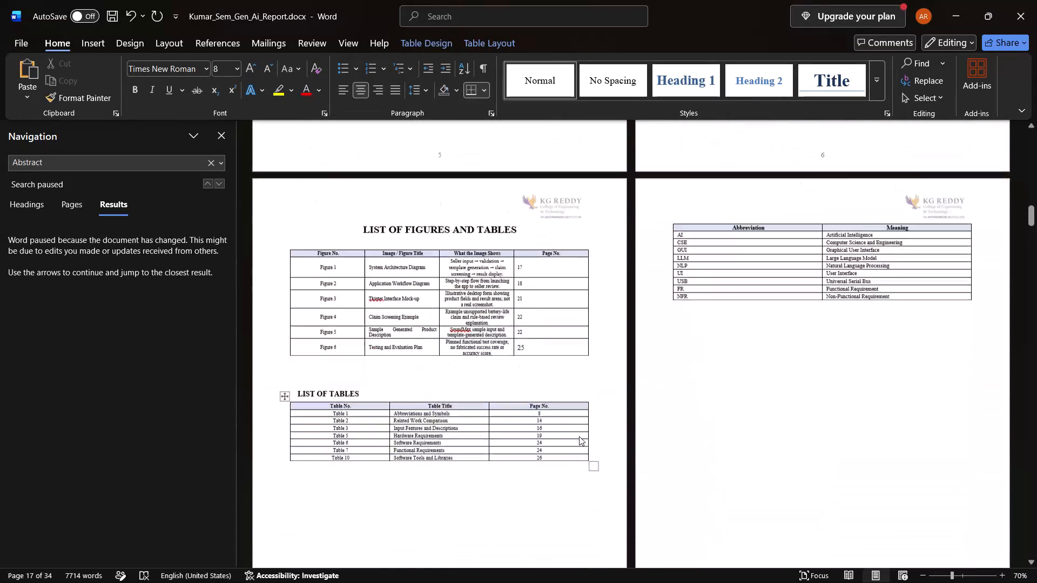
pyautogui.scroll(-2, 579, 436)
pyautogui.click(546, 342)
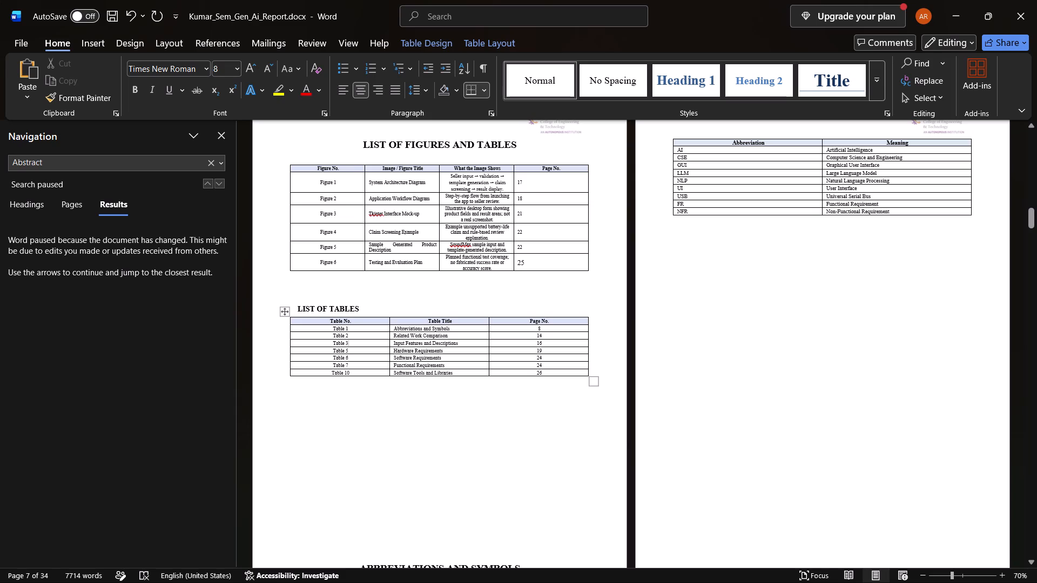
pyautogui.press('BackSpace')
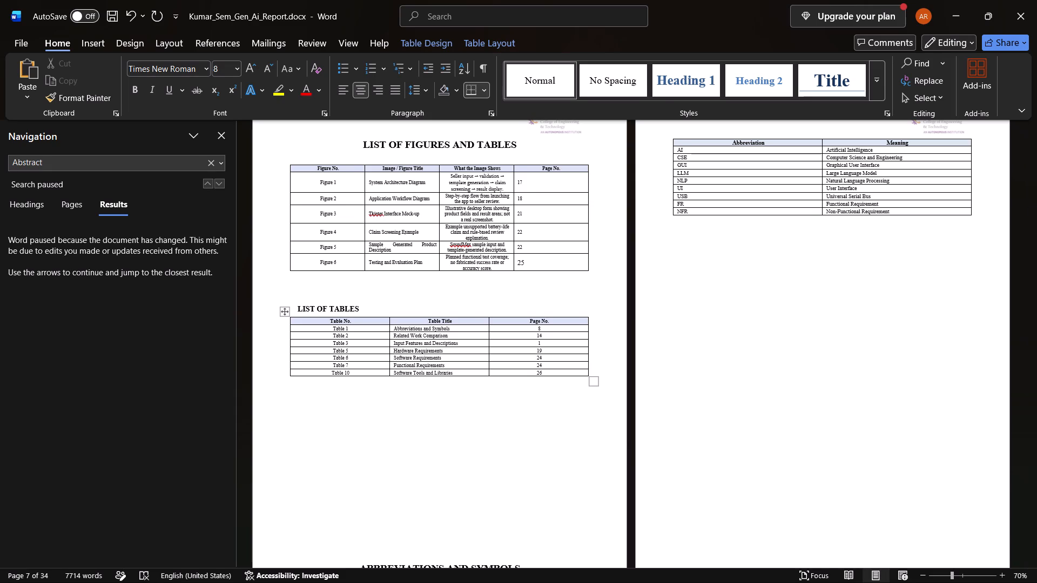
pyautogui.press('8')
pyautogui.press('Left')
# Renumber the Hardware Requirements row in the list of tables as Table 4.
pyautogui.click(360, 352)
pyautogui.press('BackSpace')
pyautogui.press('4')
# Look through the chapters for the table following the Chapter 4 requirements table and check which page it is on.
pyautogui.scroll(-11, 360, 352)
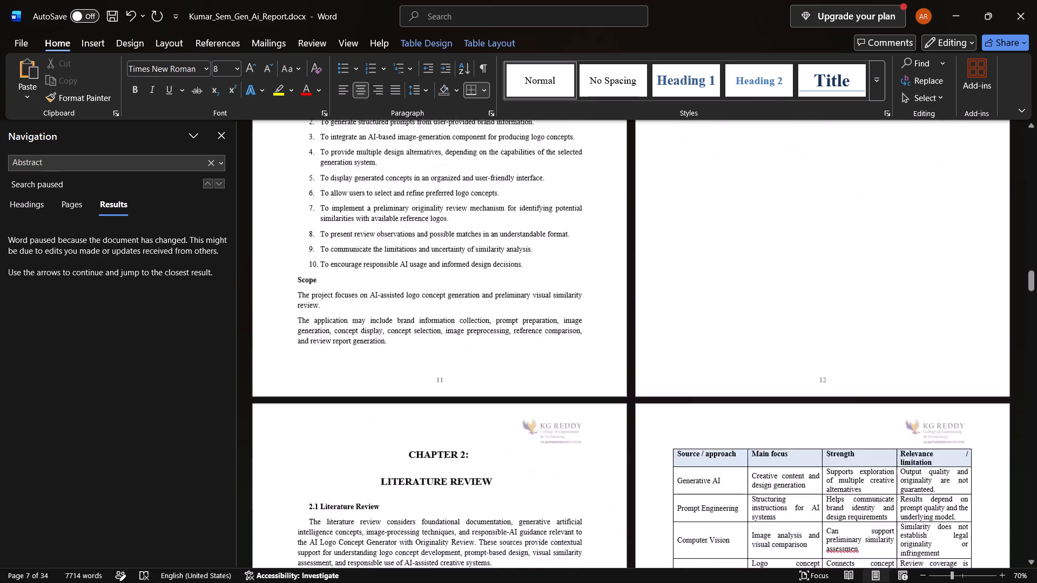
pyautogui.scroll(-12, 360, 352)
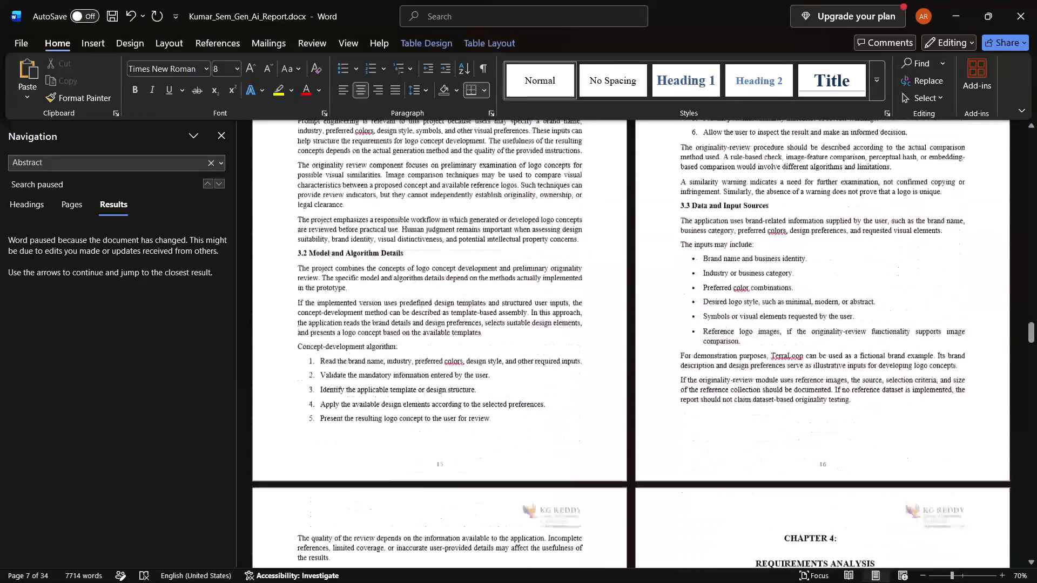
pyautogui.scroll(-8, 360, 352)
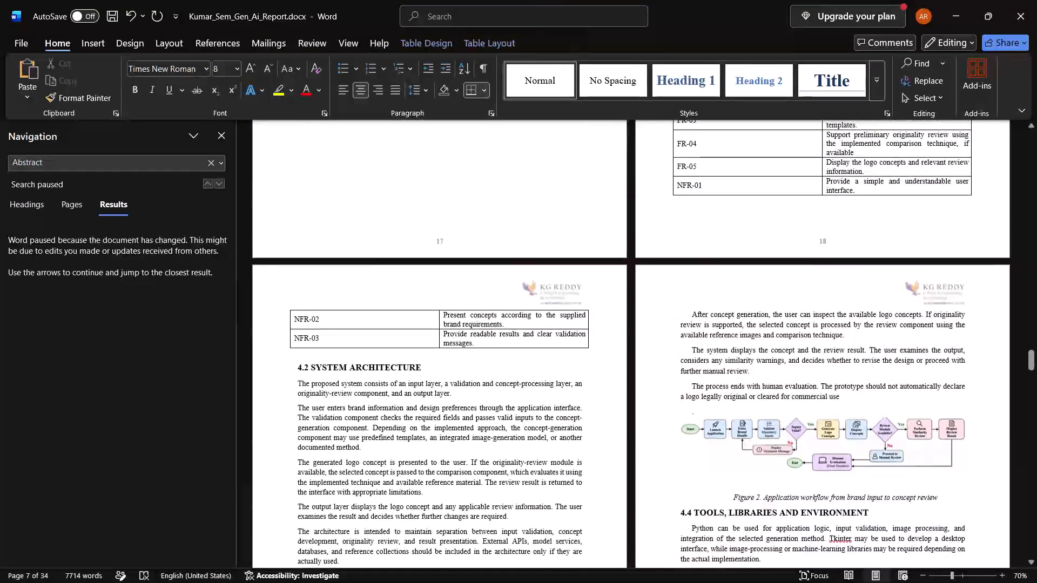
pyautogui.scroll(-4, 360, 352)
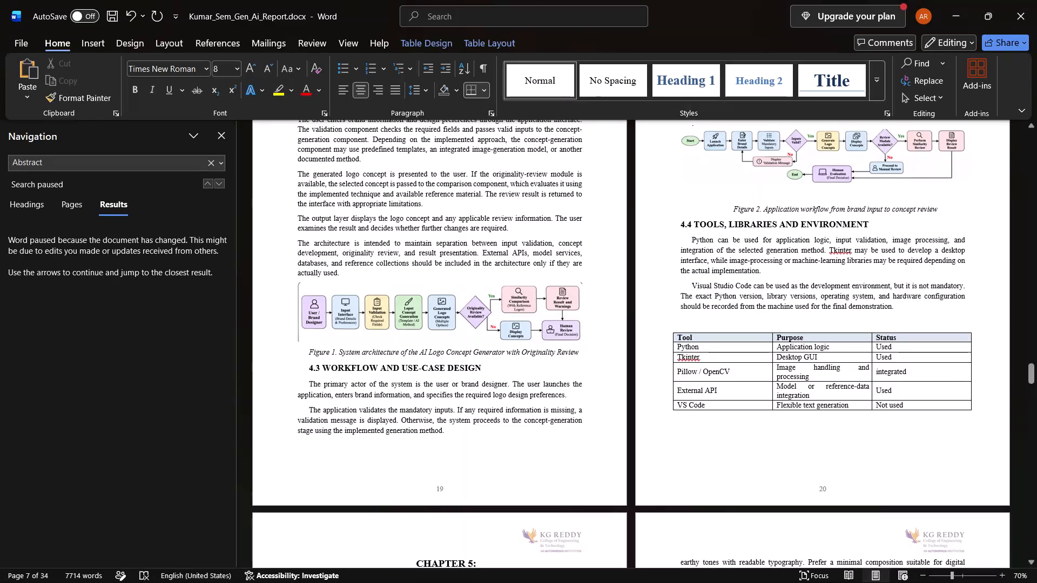
pyautogui.scroll(-5, 658, 327)
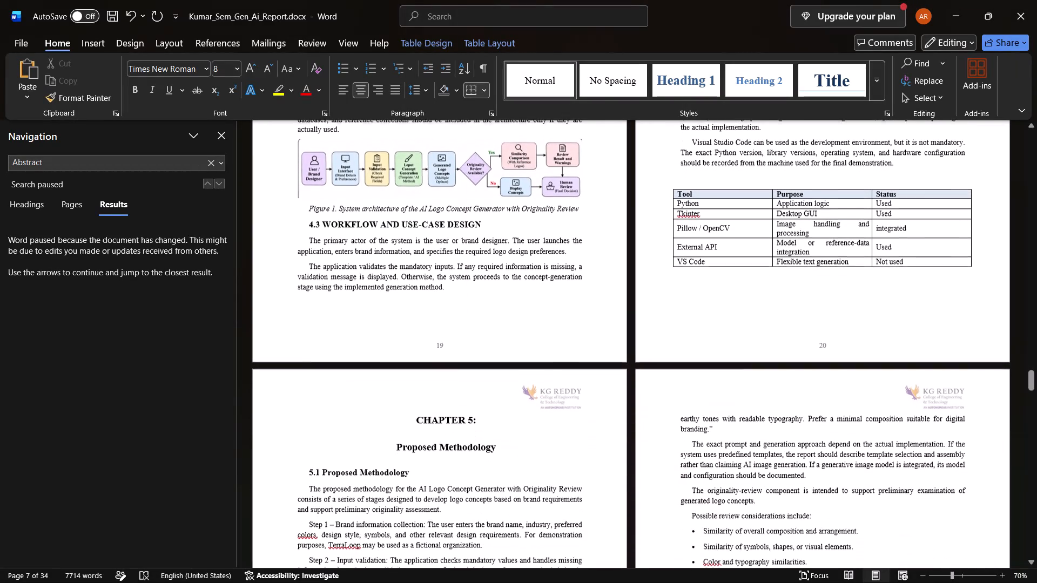
pyautogui.scroll(15, 779, 276)
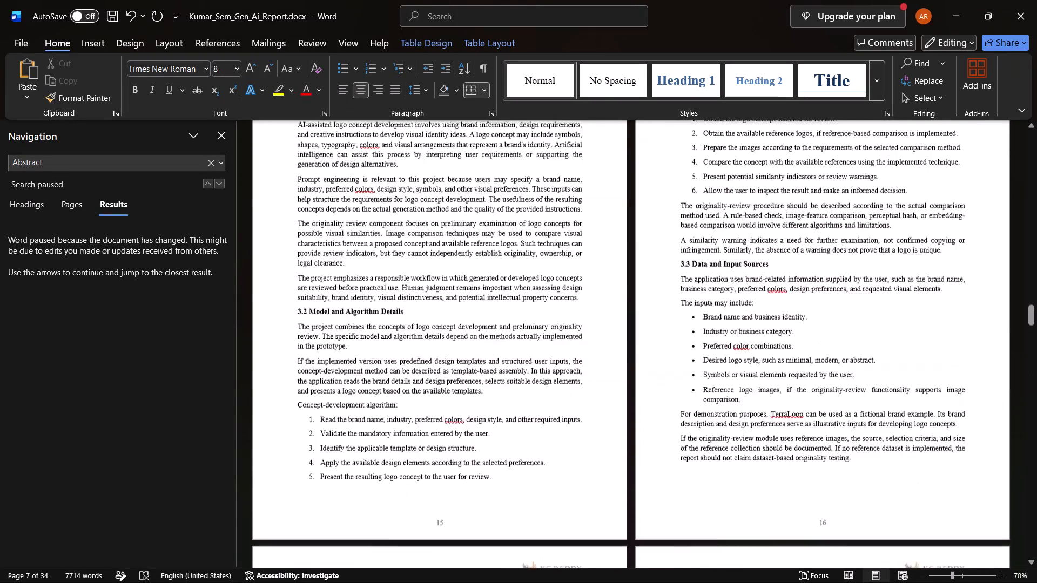
pyautogui.scroll(20, 779, 276)
pyautogui.scroll(20, 779, 276)
pyautogui.scroll(20, 779, 276)
pyautogui.scroll(-7, 535, 368)
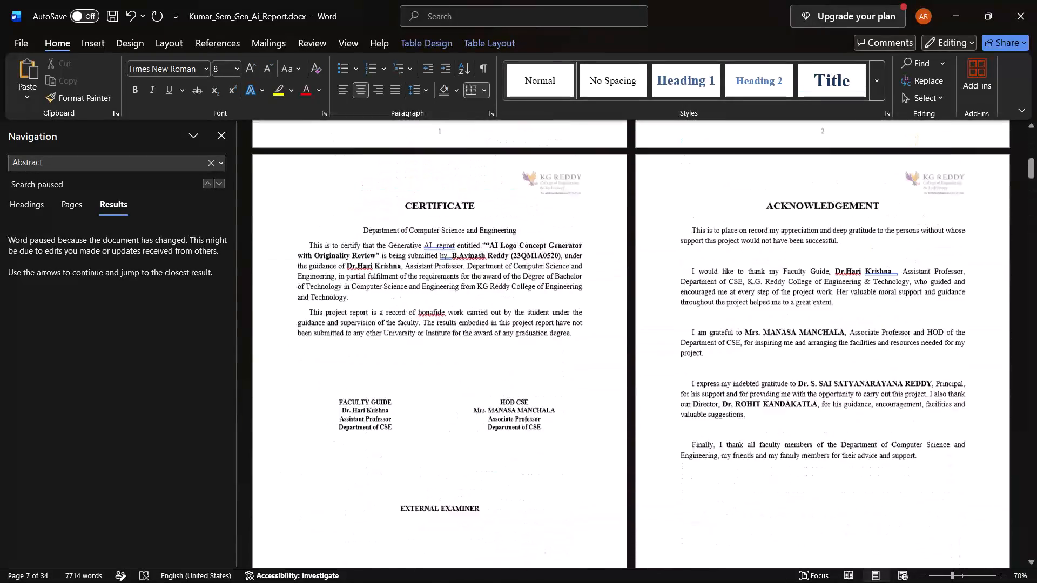
# Save the report.
pyautogui.click(493, 269)
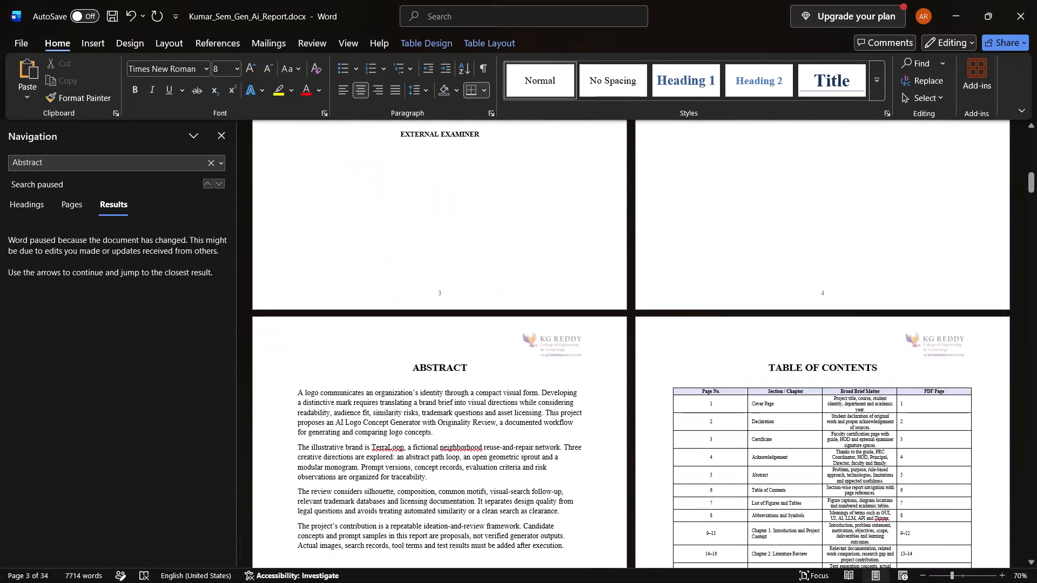
pyautogui.hotkey('ctrl', 's')
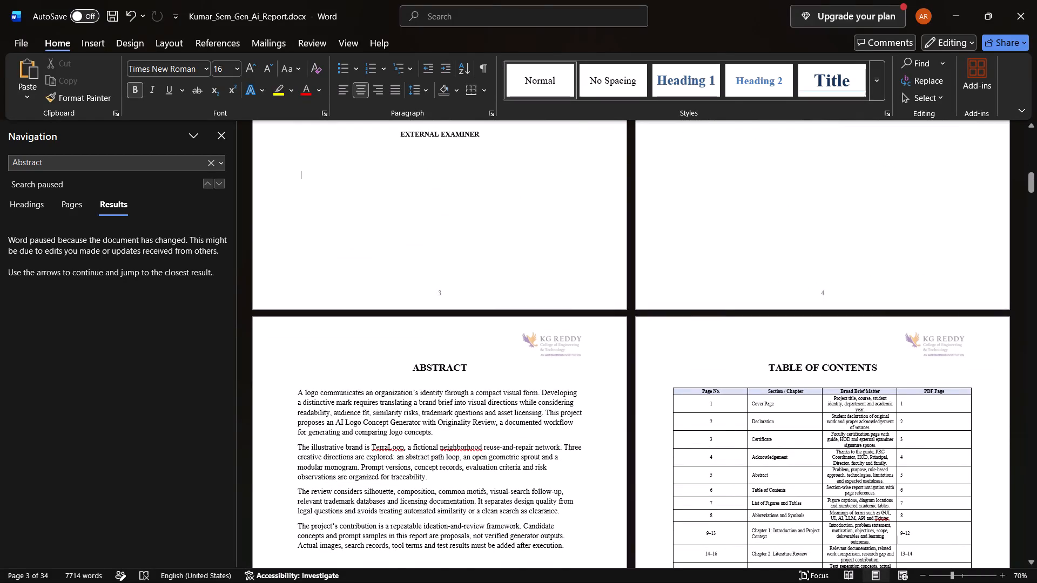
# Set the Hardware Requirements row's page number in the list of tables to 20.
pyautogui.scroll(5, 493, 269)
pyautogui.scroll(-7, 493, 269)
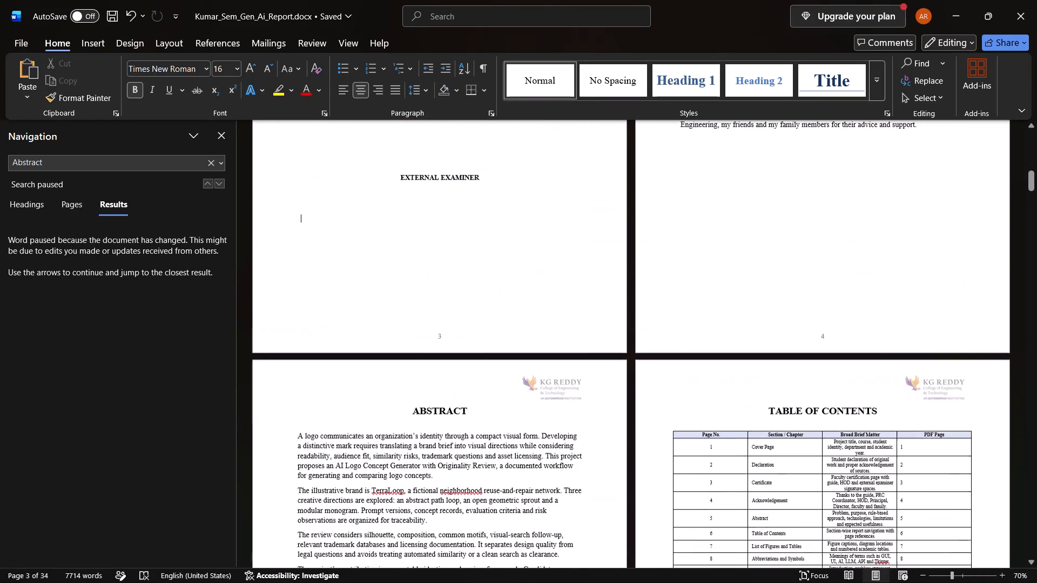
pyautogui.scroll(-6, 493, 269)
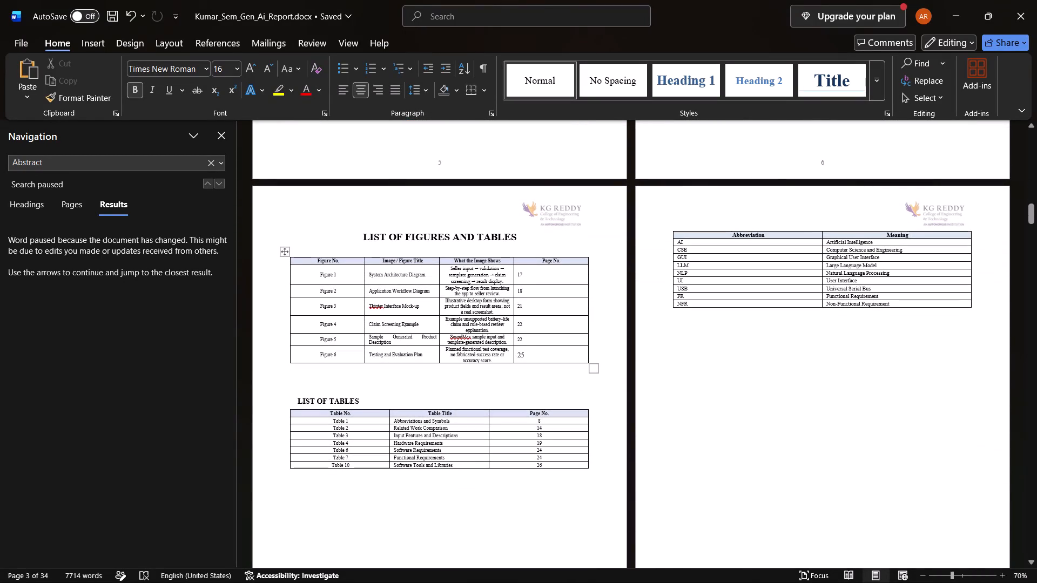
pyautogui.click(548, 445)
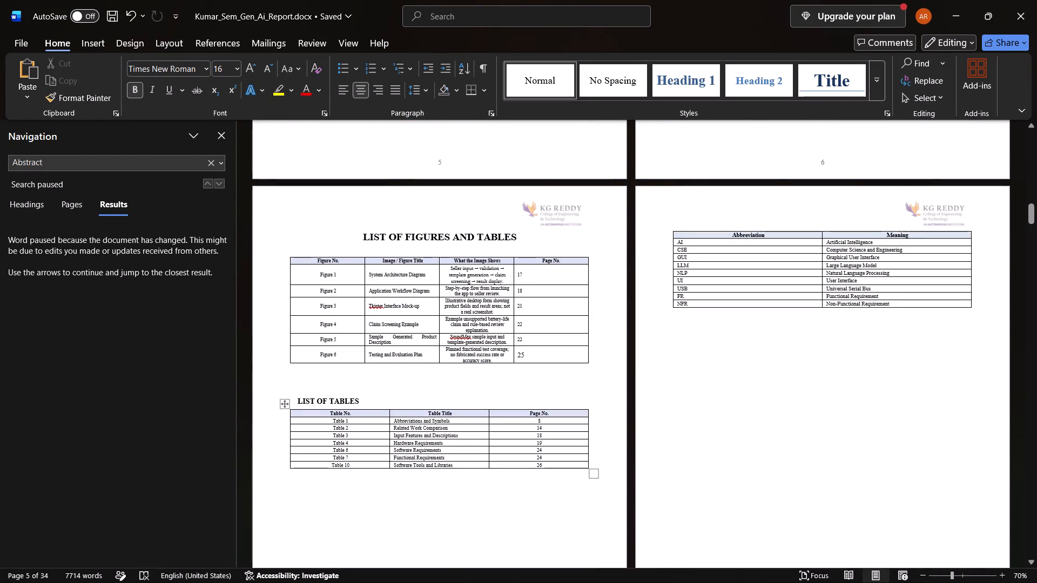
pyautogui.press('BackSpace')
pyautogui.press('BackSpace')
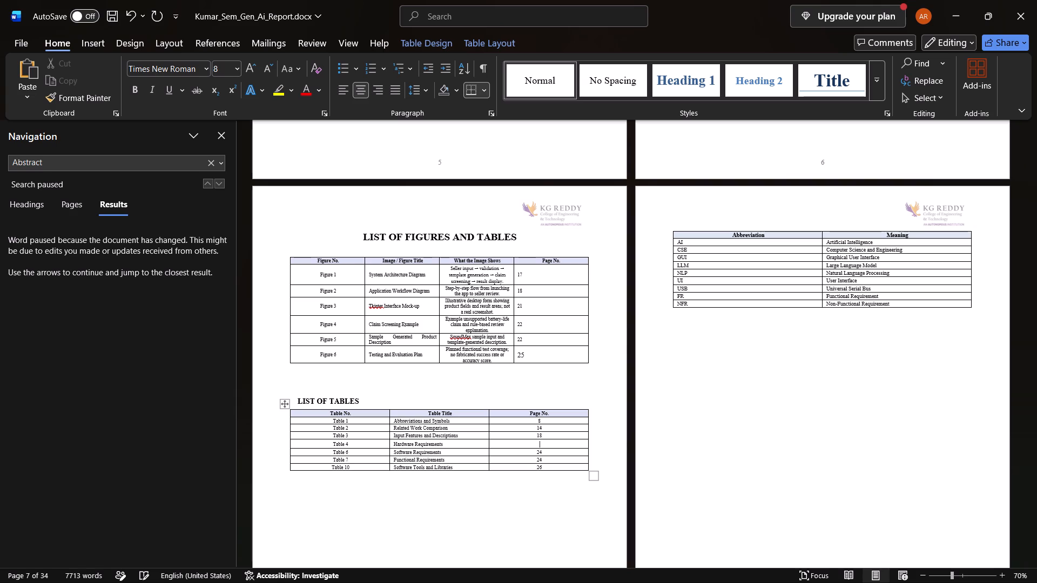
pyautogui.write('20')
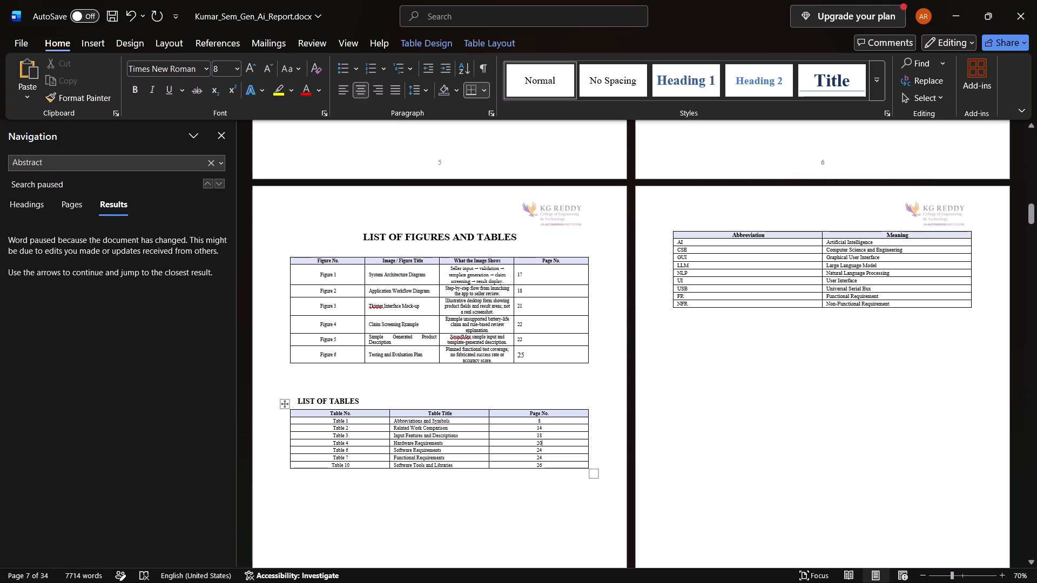
# Delete the Hardware Requirements row's cells from the list of tables with cells shifted left.
pyautogui.click(360, 442)
pyautogui.rightClick(360, 442)
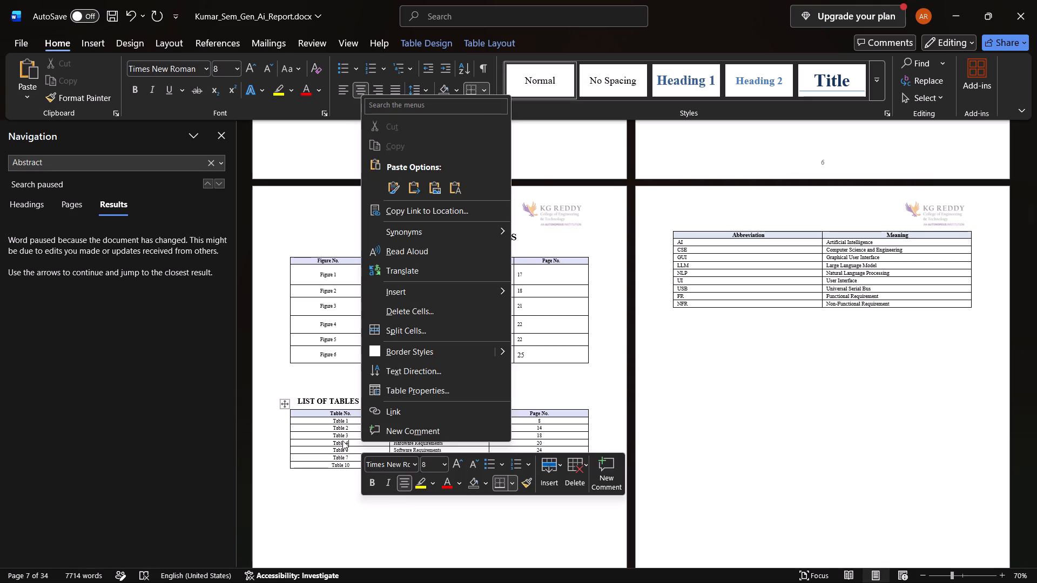
pyautogui.click(333, 442)
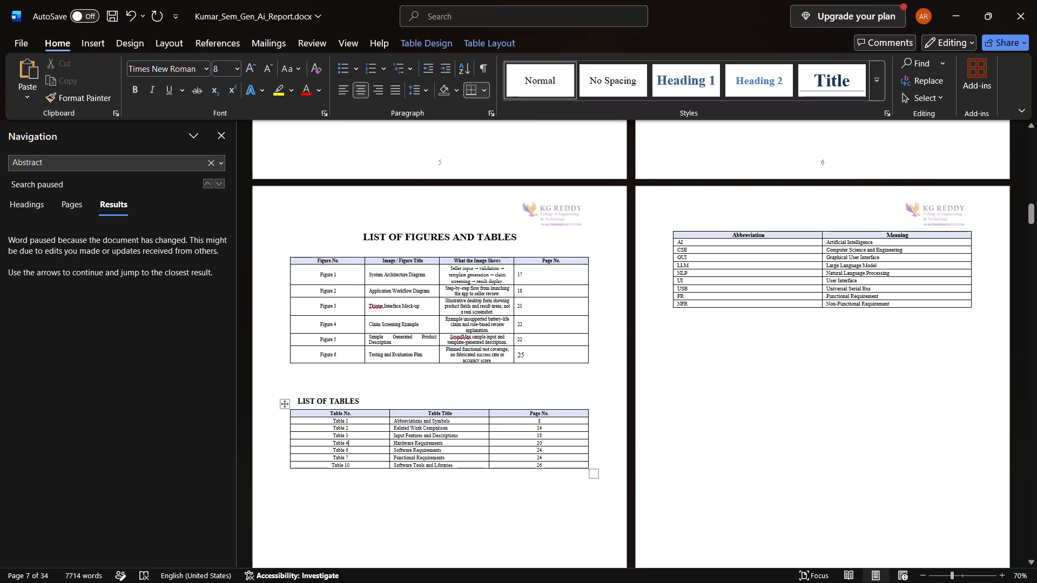
pyautogui.click(333, 442)
pyautogui.moveTo(333, 442); pyautogui.dragTo(573, 443)
pyautogui.press('BackSpace')
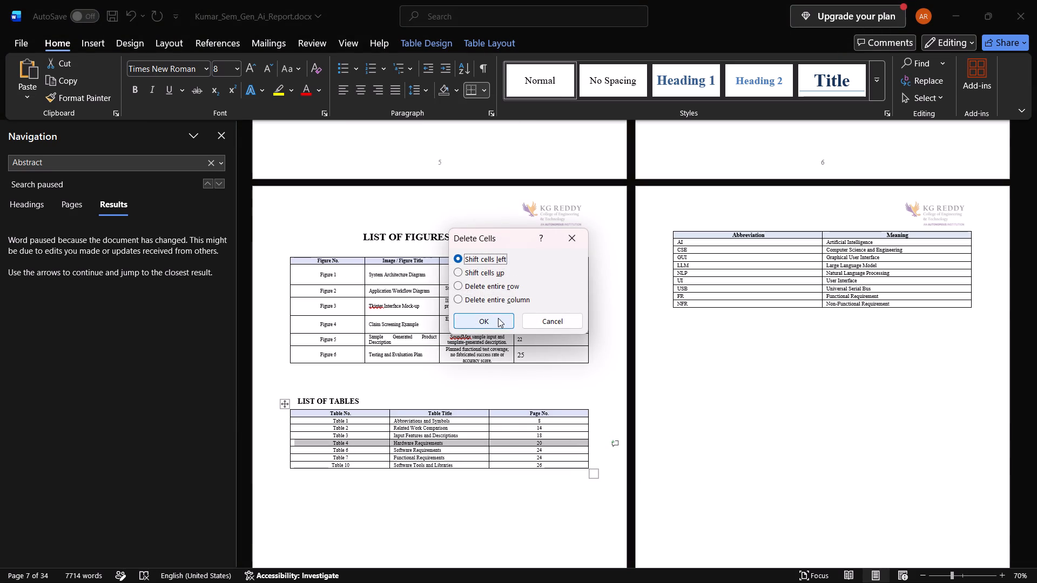
pyautogui.click(498, 318)
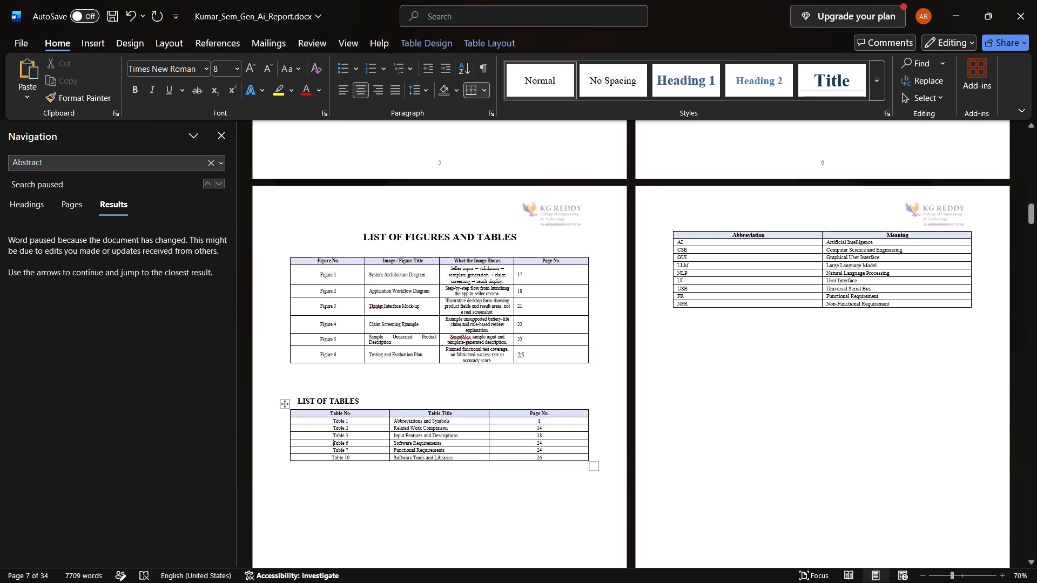
# Renumber the Software Requirements row in the list of tables as Table 4.
pyautogui.click(377, 442)
pyautogui.press('BackSpace')
pyautogui.press('4')
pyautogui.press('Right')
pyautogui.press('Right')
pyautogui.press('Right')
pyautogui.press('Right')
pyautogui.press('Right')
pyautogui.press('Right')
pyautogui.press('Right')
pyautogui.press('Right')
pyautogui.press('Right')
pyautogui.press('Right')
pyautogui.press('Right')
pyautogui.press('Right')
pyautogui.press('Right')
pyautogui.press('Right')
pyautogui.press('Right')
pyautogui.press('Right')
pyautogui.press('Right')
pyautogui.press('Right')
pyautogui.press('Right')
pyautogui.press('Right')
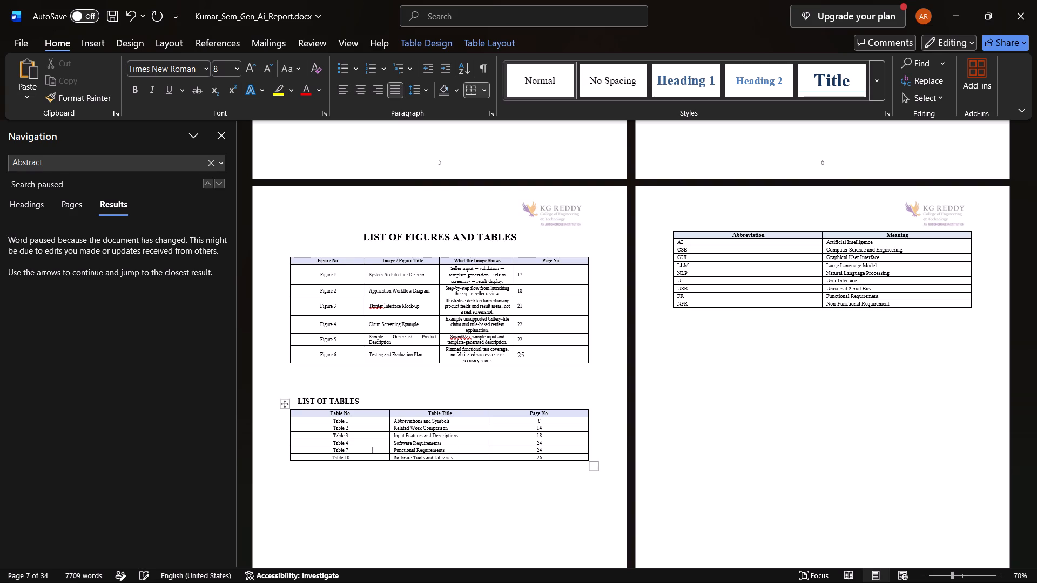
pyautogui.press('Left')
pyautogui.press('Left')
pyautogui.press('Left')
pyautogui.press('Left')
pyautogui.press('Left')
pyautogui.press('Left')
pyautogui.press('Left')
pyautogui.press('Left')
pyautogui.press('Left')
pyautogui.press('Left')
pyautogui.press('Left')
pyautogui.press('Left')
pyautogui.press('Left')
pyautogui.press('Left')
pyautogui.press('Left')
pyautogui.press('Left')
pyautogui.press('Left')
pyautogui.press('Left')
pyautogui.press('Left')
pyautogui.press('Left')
# Set the Software Requirements row's page number in the list of tables to 20.
pyautogui.click(554, 444)
pyautogui.press('BackSpace')
pyautogui.press('0')
# Examine the tables and their page numbers throughout the report chapters for comparison with the list of tables.
pyautogui.scroll(-14, 554, 444)
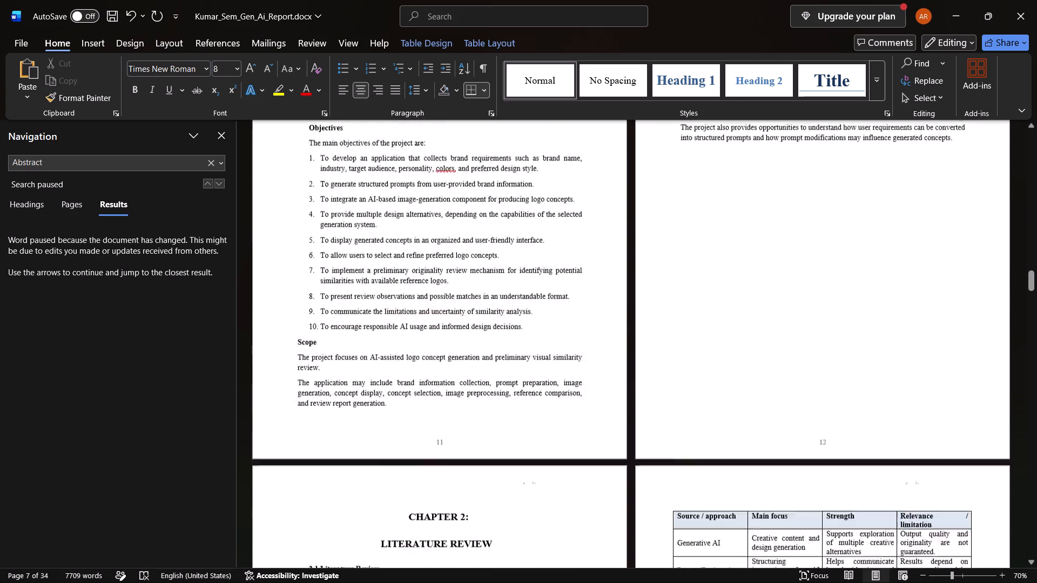
pyautogui.scroll(-9, 554, 444)
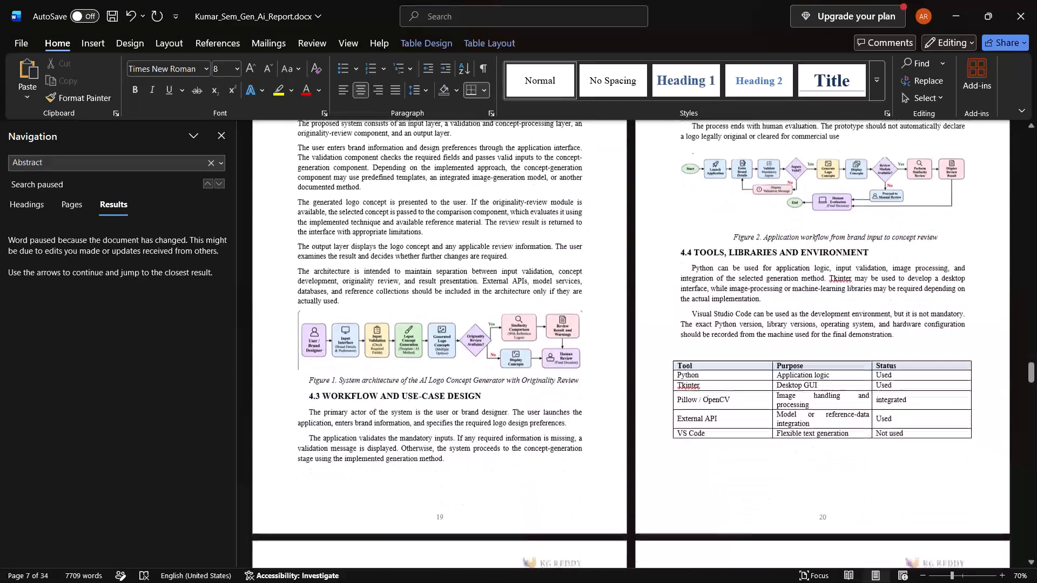
pyautogui.keyDown('ctrl'); pyautogui.scroll(-1, 554, 444); pyautogui.keyUp('ctrl')
pyautogui.scroll(-2, 537, 420)
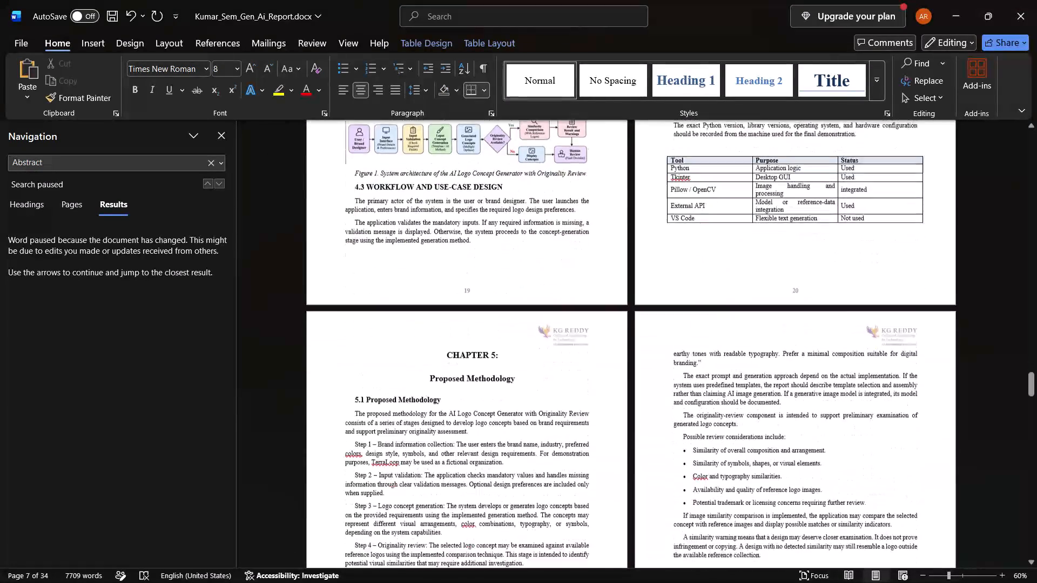
pyautogui.scroll(-9, 537, 420)
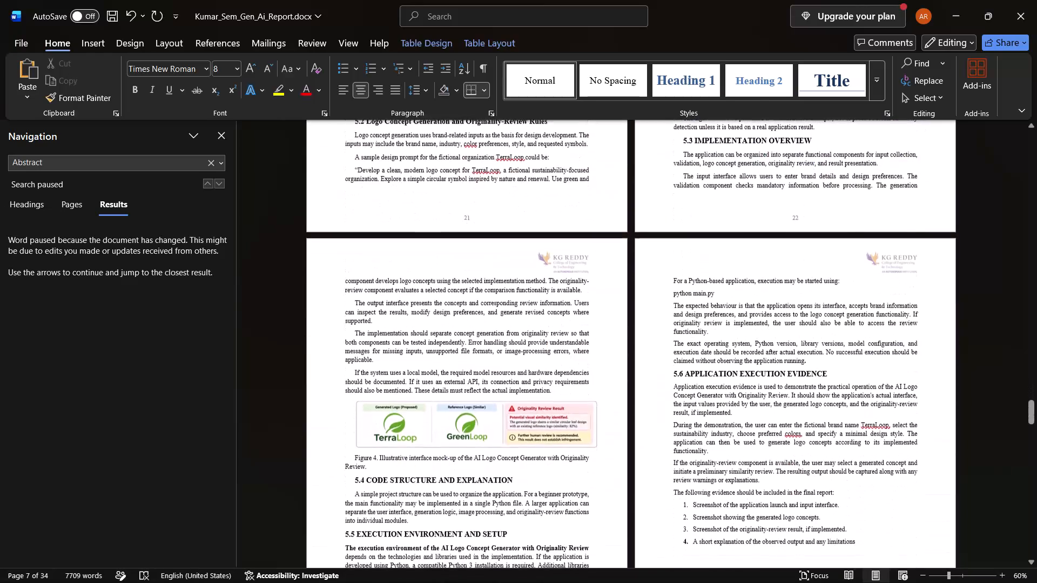
pyautogui.scroll(-7, 537, 420)
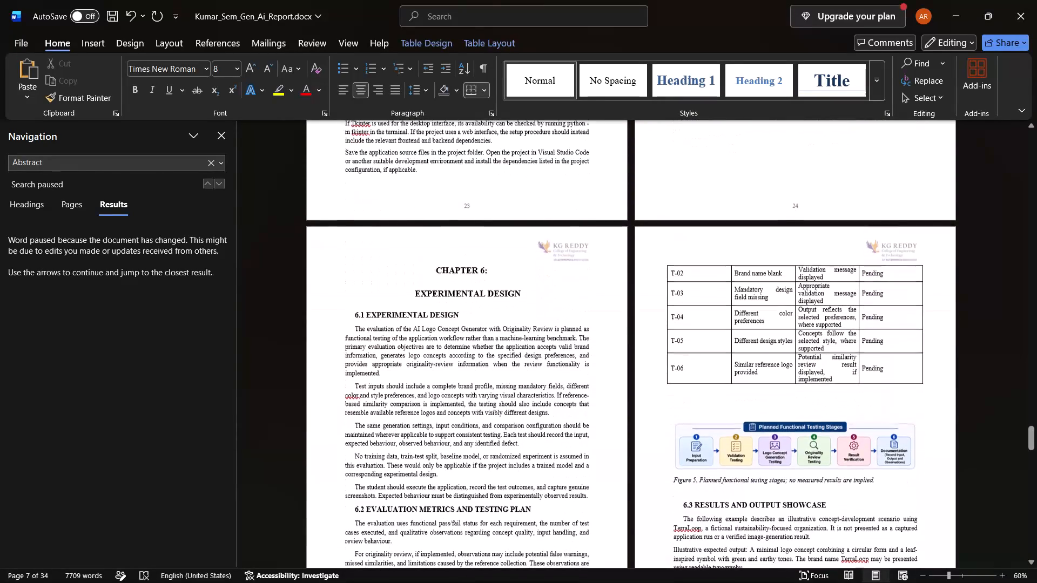
pyautogui.scroll(-2, 537, 420)
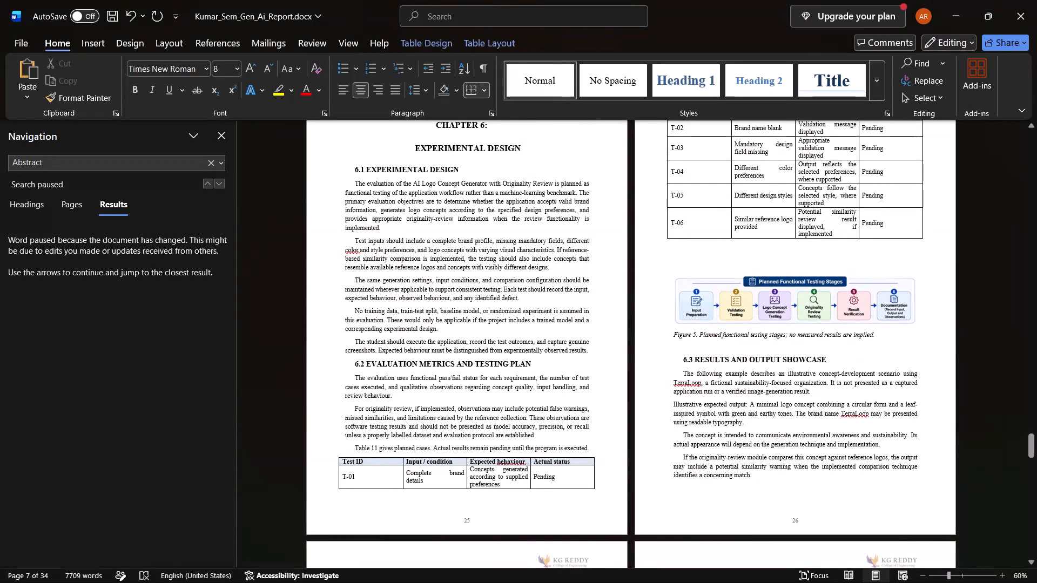
pyautogui.scroll(-7, 503, 442)
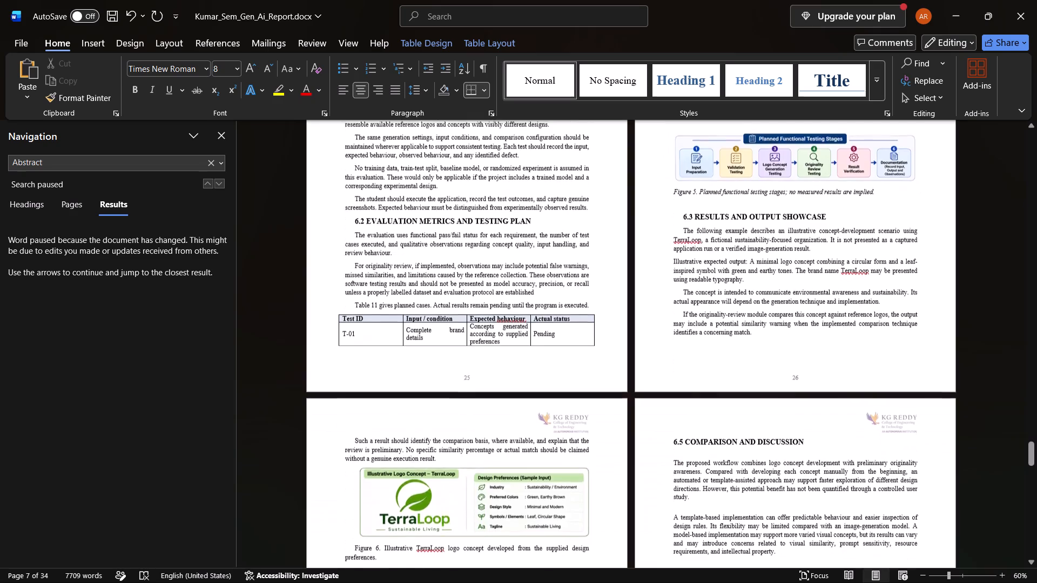
pyautogui.scroll(-3, 503, 442)
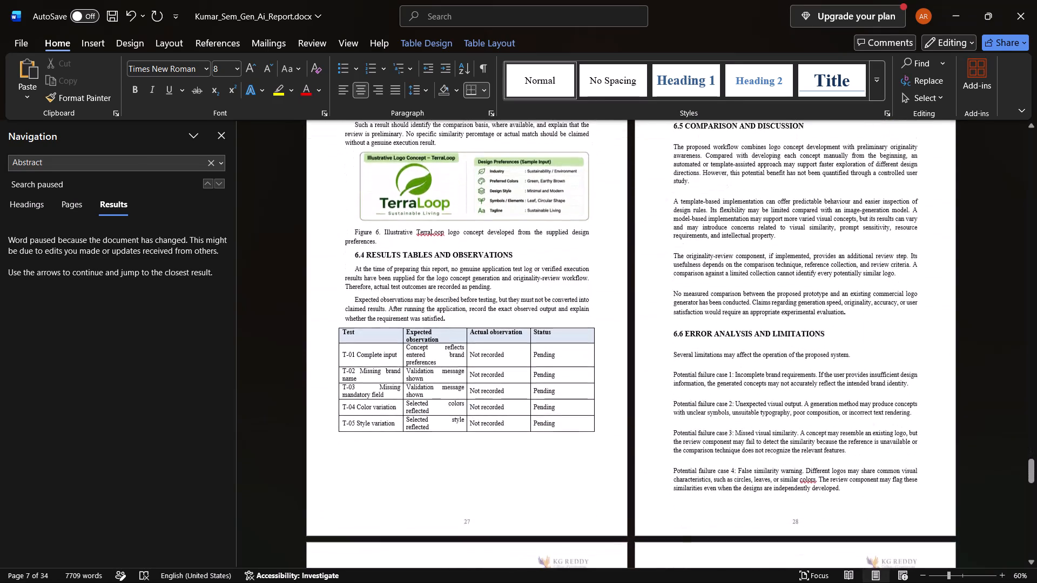
pyautogui.scroll(-2, 503, 442)
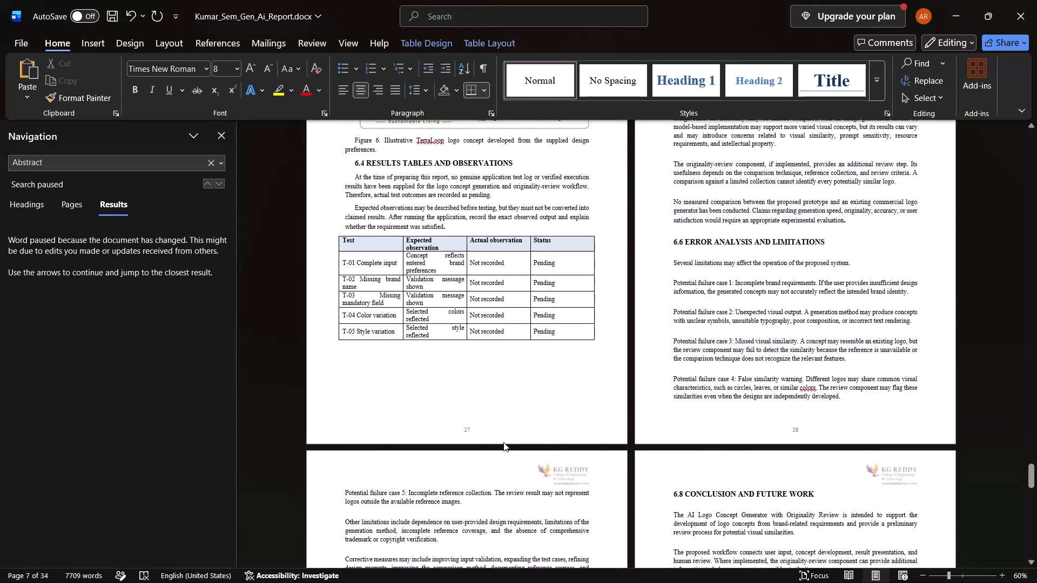
pyautogui.scroll(-1, 503, 442)
pyautogui.scroll(13, 503, 442)
pyautogui.scroll(20, 503, 442)
pyautogui.scroll(1, 503, 442)
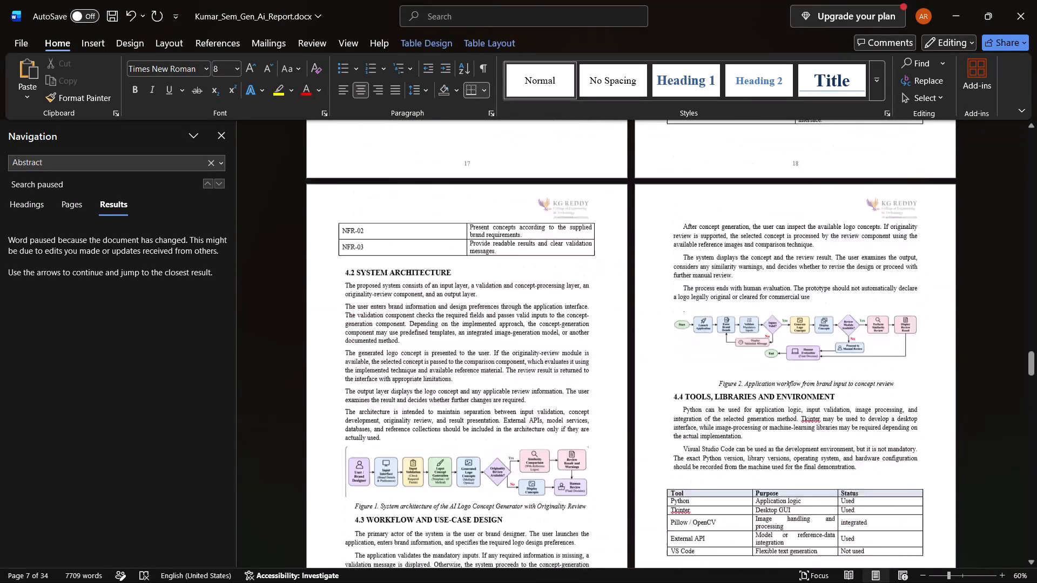
pyautogui.scroll(20, 503, 442)
pyautogui.scroll(20, 503, 442)
pyautogui.scroll(20, 503, 442)
pyautogui.scroll(-7, 503, 442)
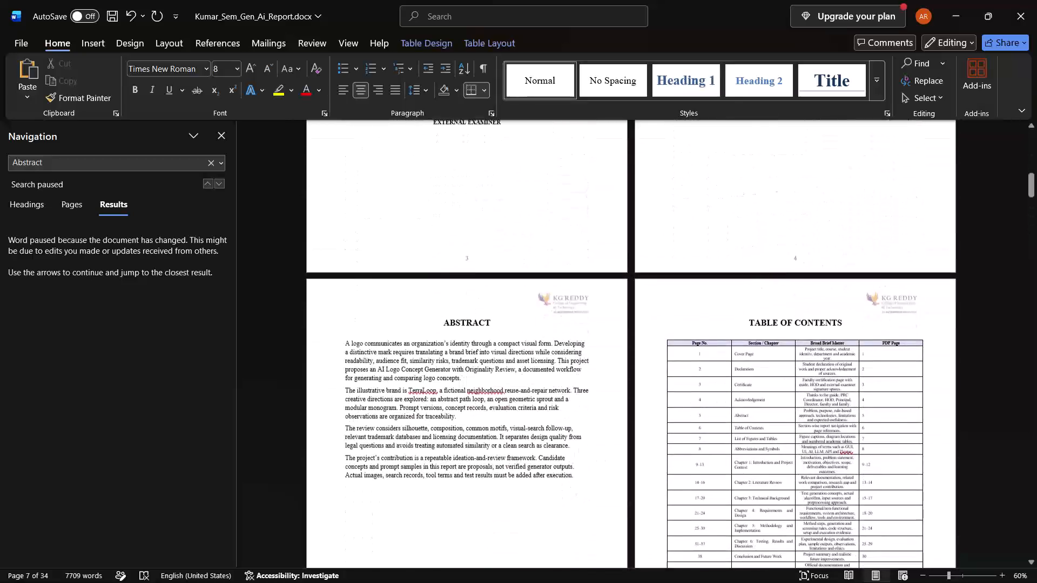
pyautogui.scroll(-7, 503, 442)
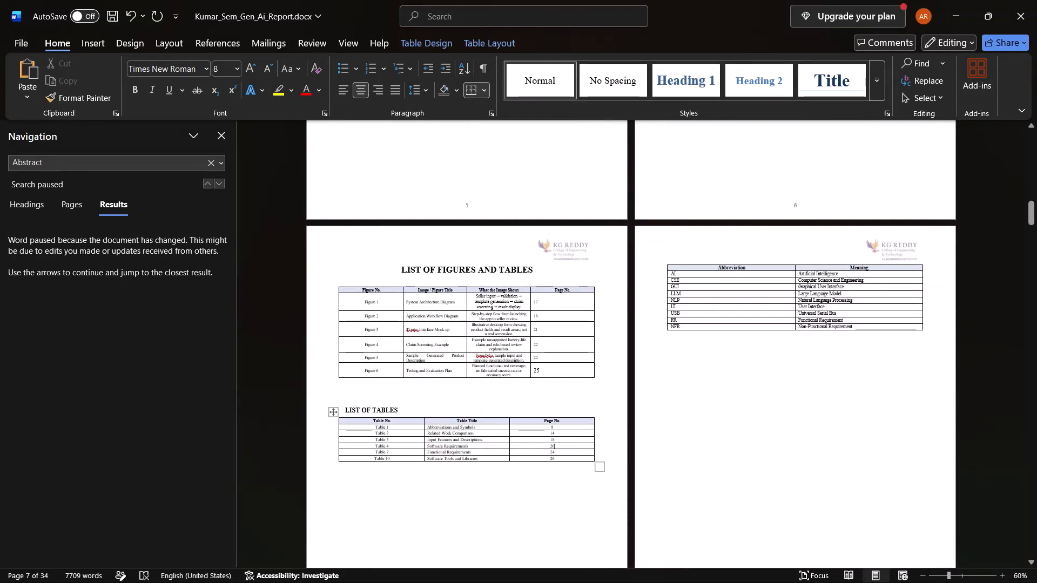
# Renumber the Functional Requirements row in the list of tables as Table 5.
pyautogui.keyDown('ctrl'); pyautogui.scroll(2, 503, 442); pyautogui.keyUp('ctrl')
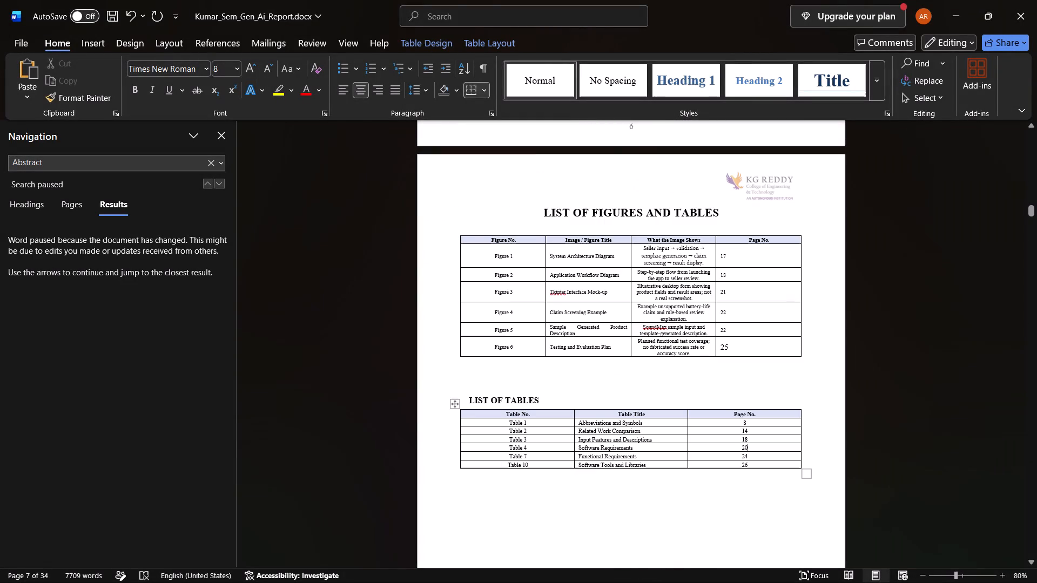
pyautogui.hscroll(-1, 563, 457)
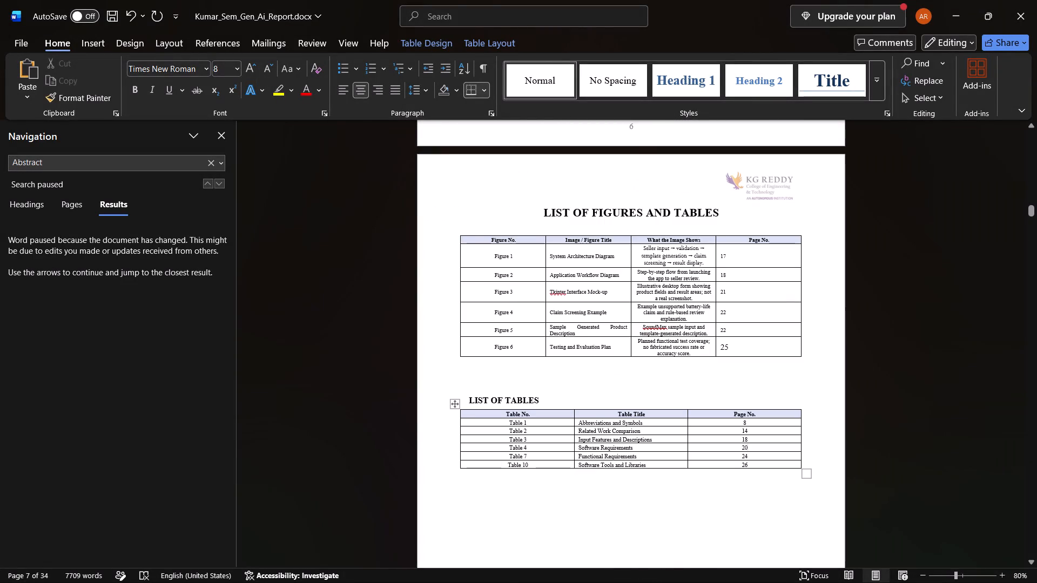
pyautogui.click(640, 458)
pyautogui.click(542, 459)
pyautogui.press('BackSpace')
pyautogui.press('5')
# Renumber the Software Tools and Libraries row in the list of tables as Table 6.
pyautogui.press('Down')
pyautogui.press('Up')
pyautogui.press('Down')
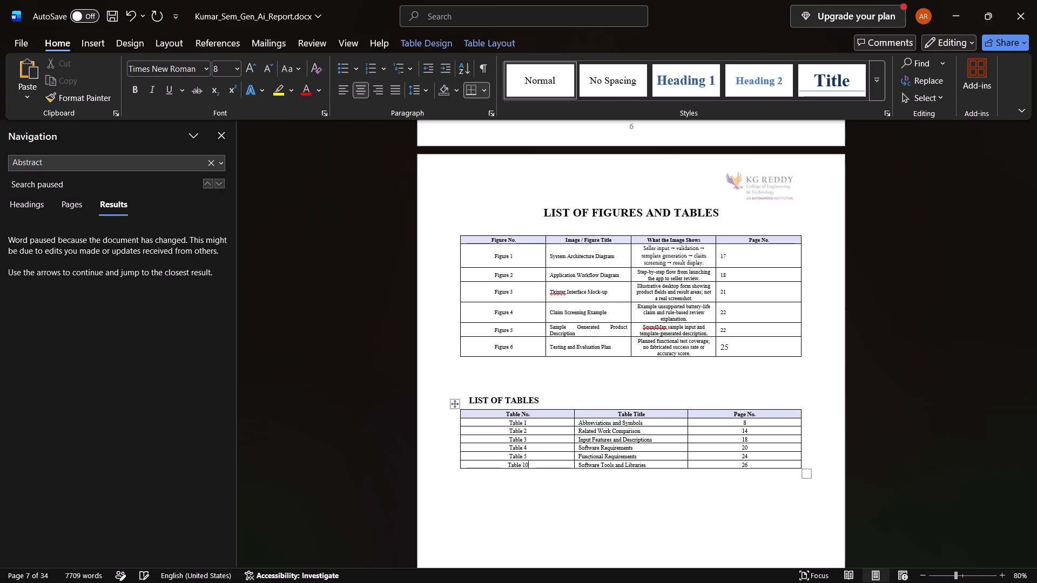
pyautogui.press('BackSpace')
pyautogui.press('BackSpace')
pyautogui.press('6')
# Check the page location of the Chapter 4 requirements table against the entries in the list of tables.
pyautogui.keyDown('ctrl'); pyautogui.scroll(2, 542, 459); pyautogui.keyUp('ctrl')
pyautogui.keyDown('ctrl'); pyautogui.scroll(-4, 542, 459); pyautogui.keyUp('ctrl')
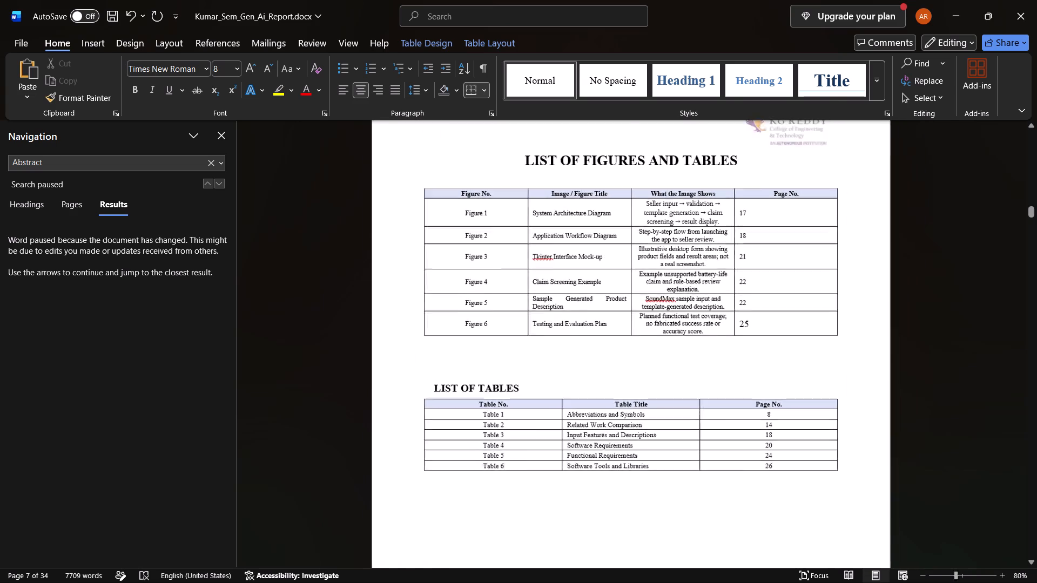
pyautogui.keyDown('ctrl'); pyautogui.scroll(-4, 542, 459); pyautogui.keyUp('ctrl')
pyautogui.scroll(-3, 542, 459)
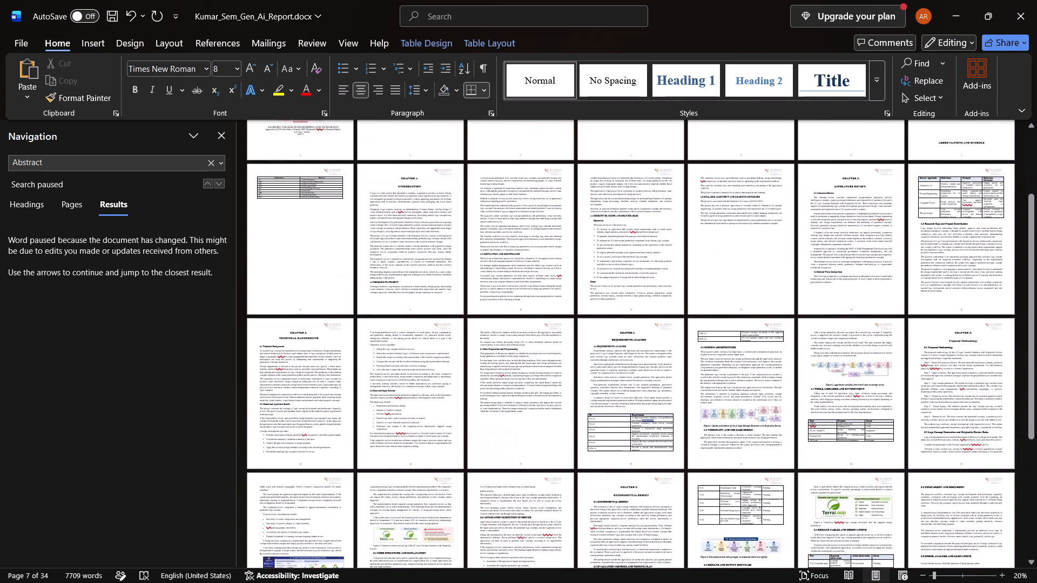
pyautogui.scroll(-16, 542, 459)
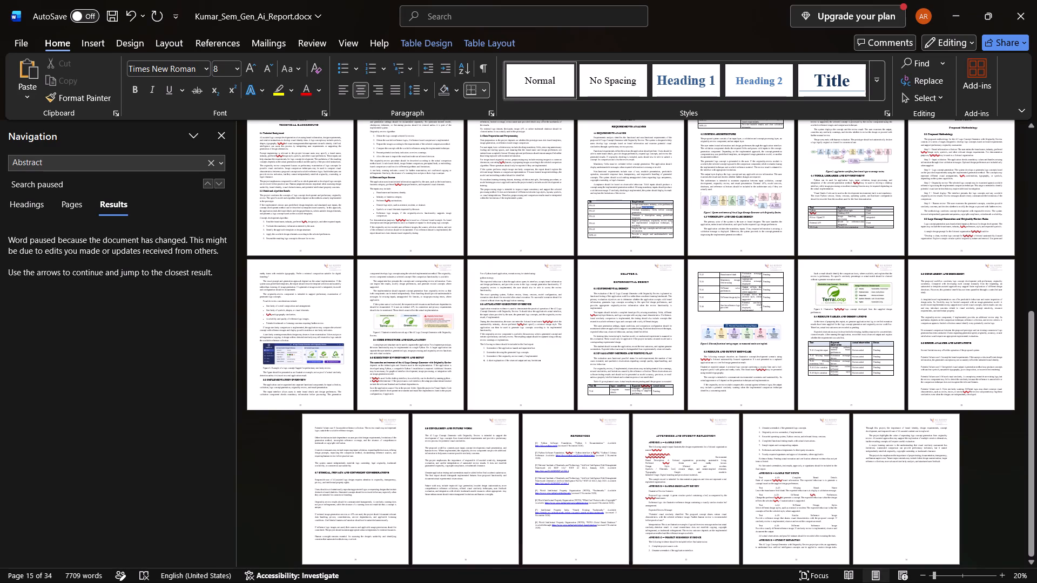
pyautogui.click(636, 227)
pyautogui.keyDown('ctrl'); pyautogui.scroll(2, 629, 206); pyautogui.keyUp('ctrl')
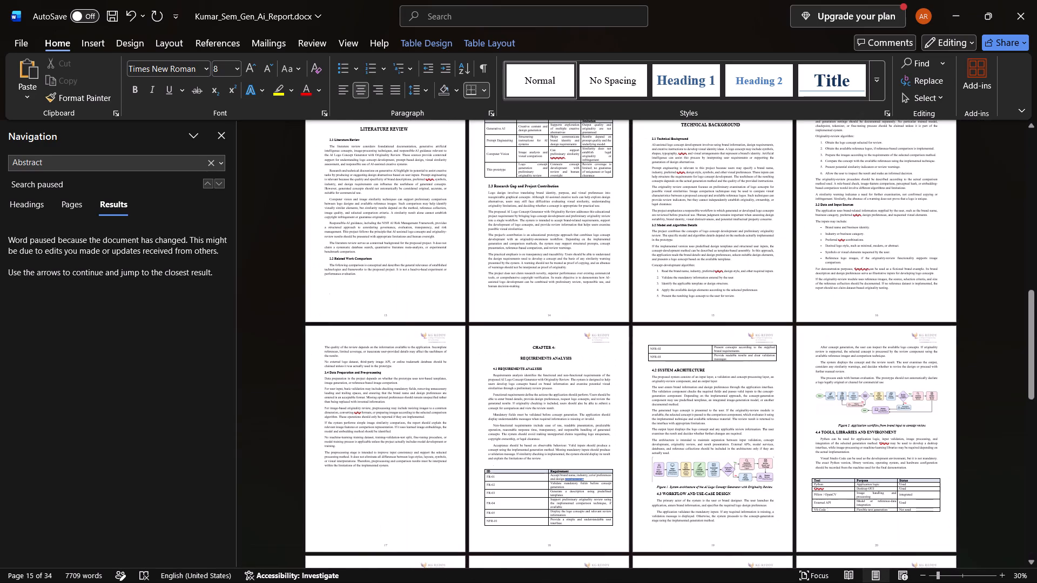
pyautogui.keyDown('ctrl'); pyautogui.scroll(1, 630, 206); pyautogui.keyUp('ctrl')
pyautogui.scroll(-2, 528, 478)
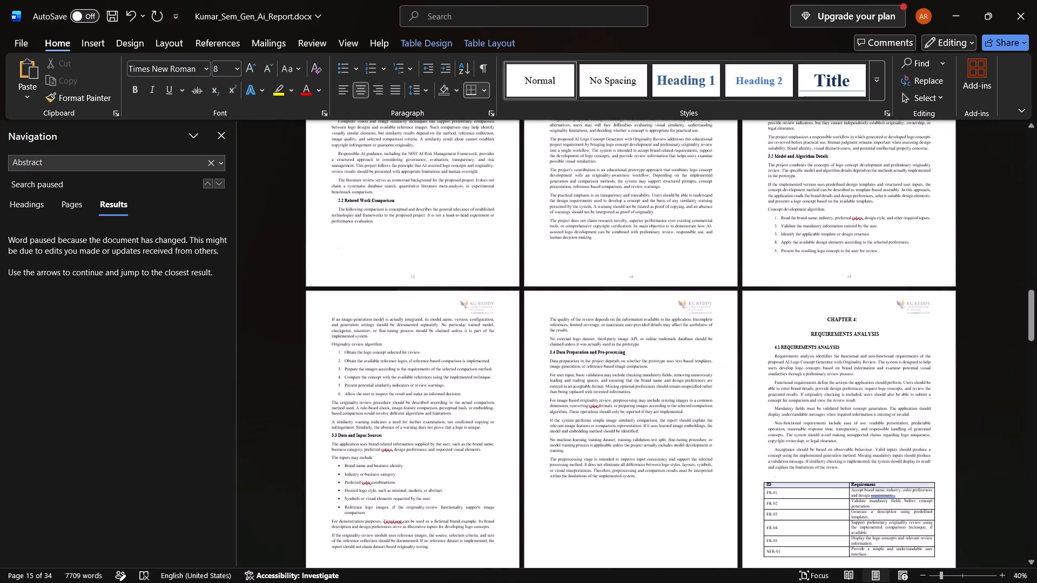
pyautogui.scroll(-2, 528, 478)
pyautogui.click(856, 310)
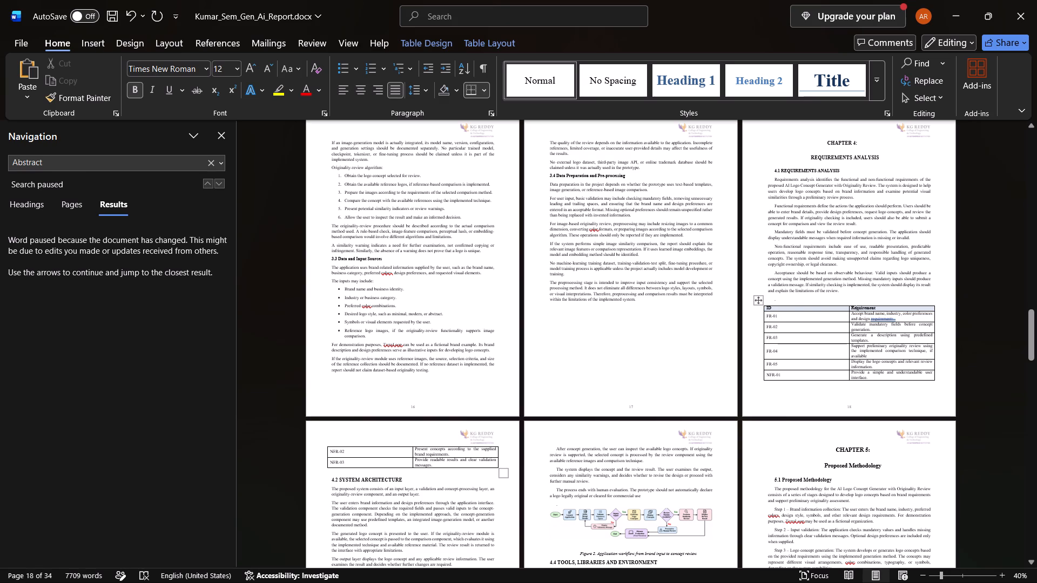
pyautogui.keyDown('ctrl'); pyautogui.scroll(1, 727, 297); pyautogui.keyUp('ctrl')
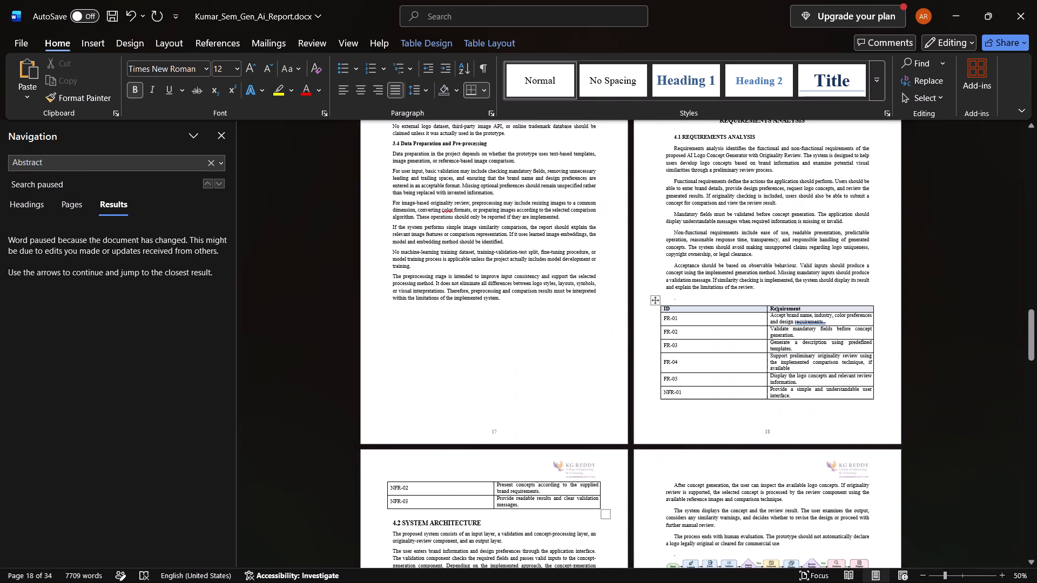
pyautogui.keyDown('ctrl'); pyautogui.scroll(2, 727, 297); pyautogui.keyUp('ctrl')
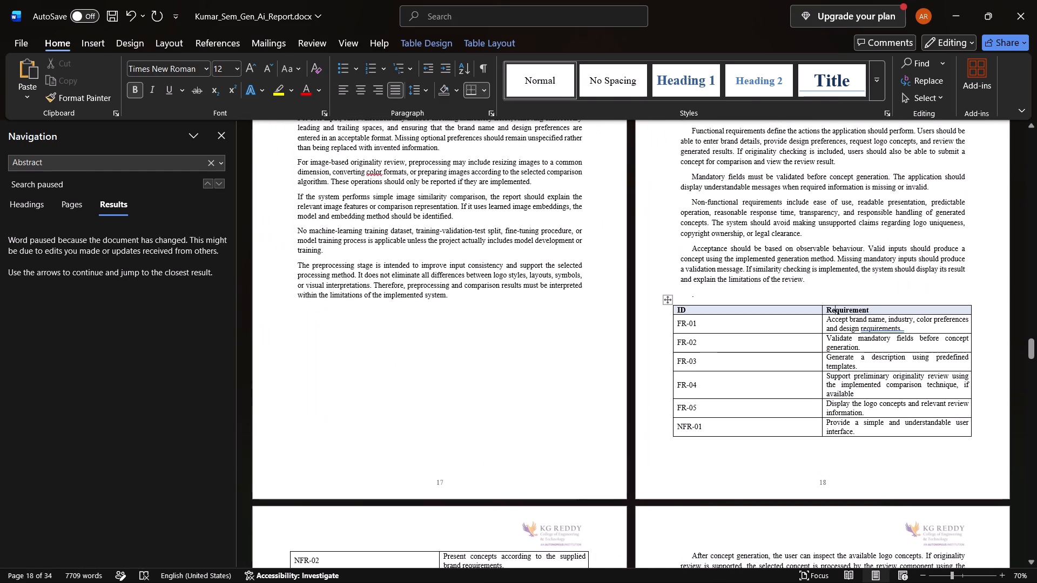
pyautogui.scroll(13, 727, 297)
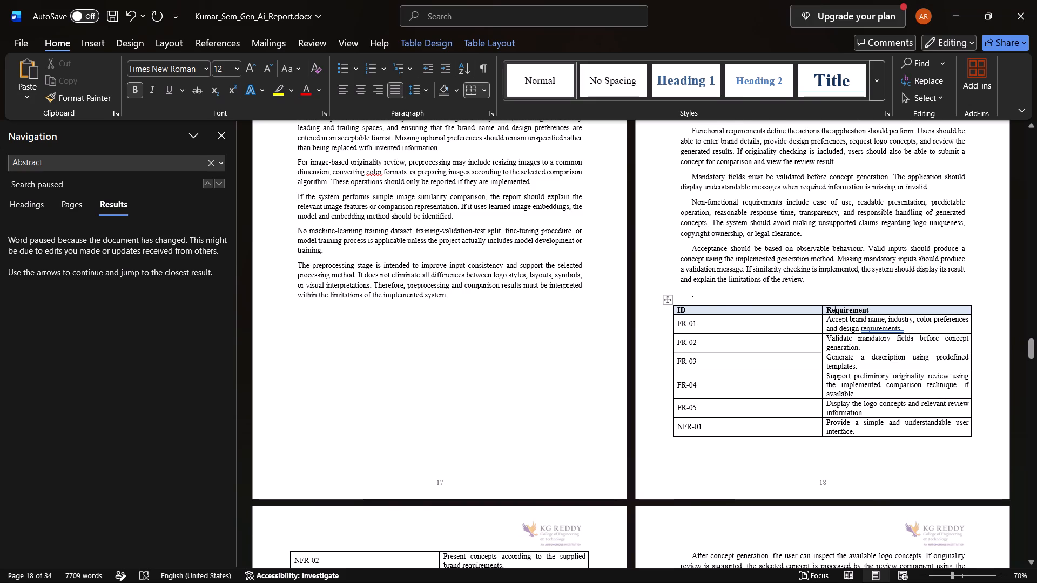
pyautogui.scroll(20, 728, 298)
pyautogui.scroll(20, 728, 298)
pyautogui.scroll(20, 728, 298)
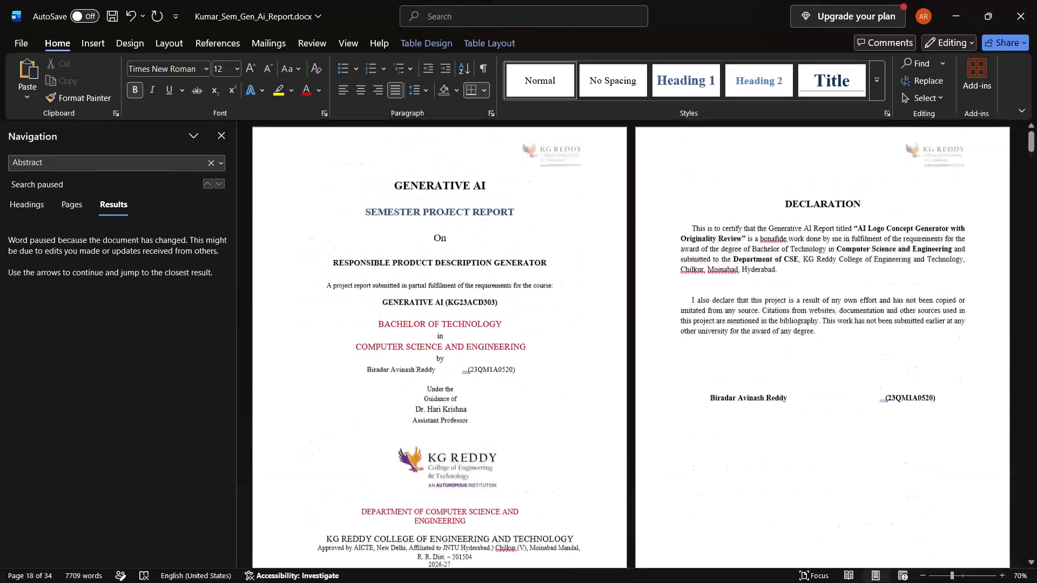
pyautogui.scroll(-14, 728, 298)
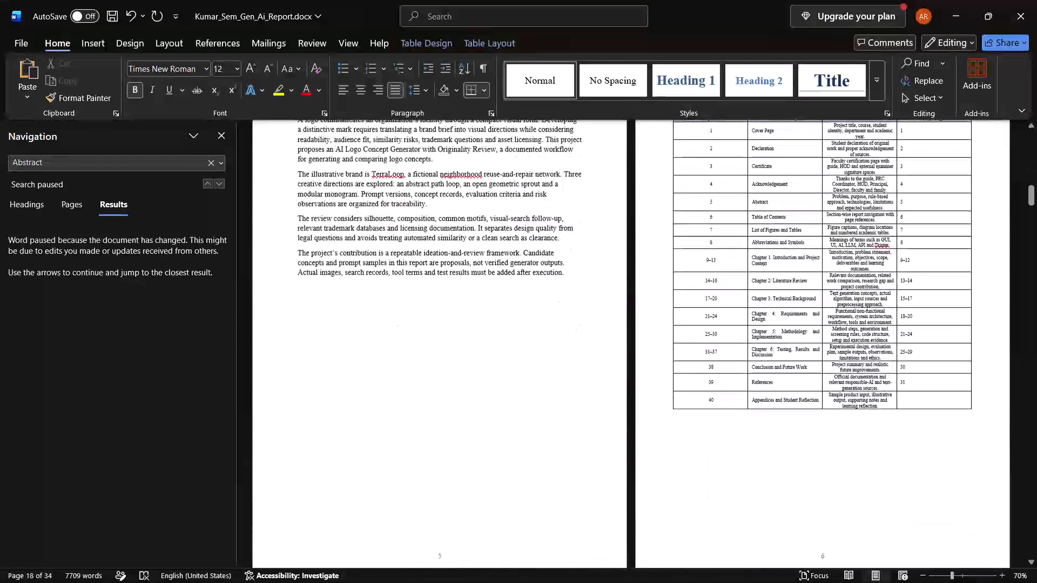
pyautogui.scroll(-4, 728, 298)
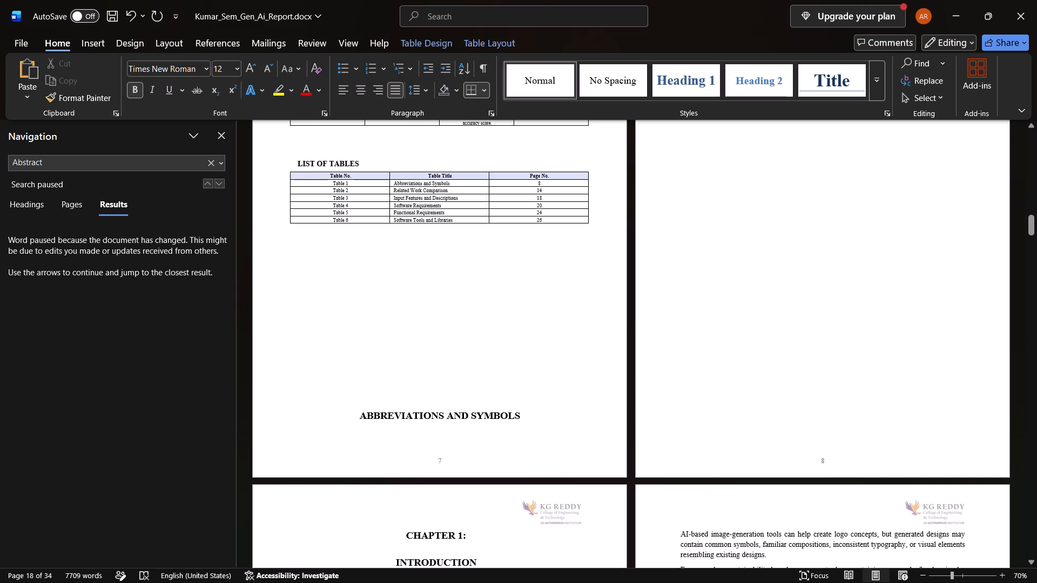
pyautogui.scroll(-3, 544, 199)
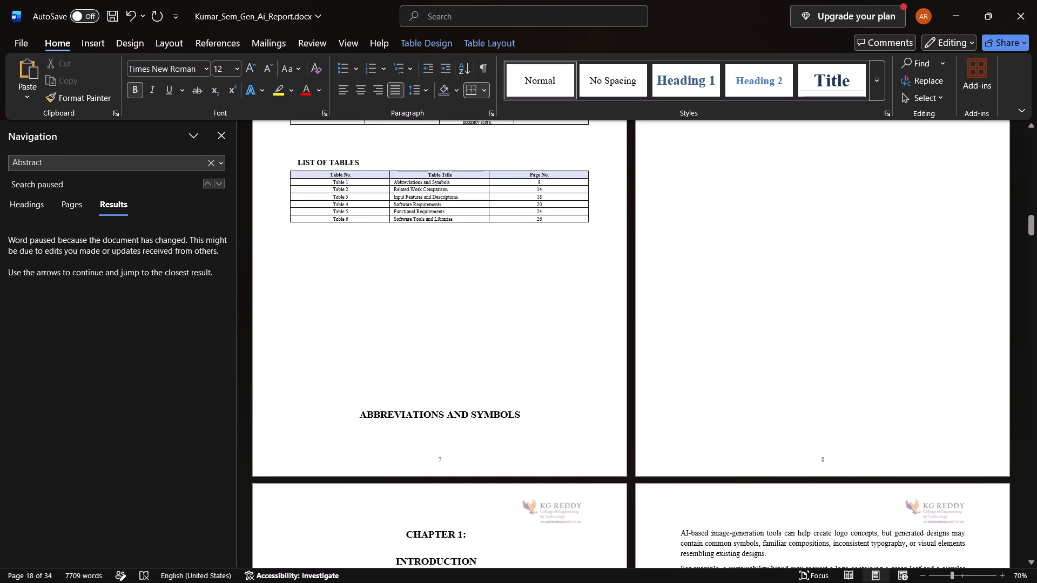
# Check the tables in Chapters 2 to 4 and their page numbers against the entries in the list of tables.
pyautogui.scroll(-7, 544, 199)
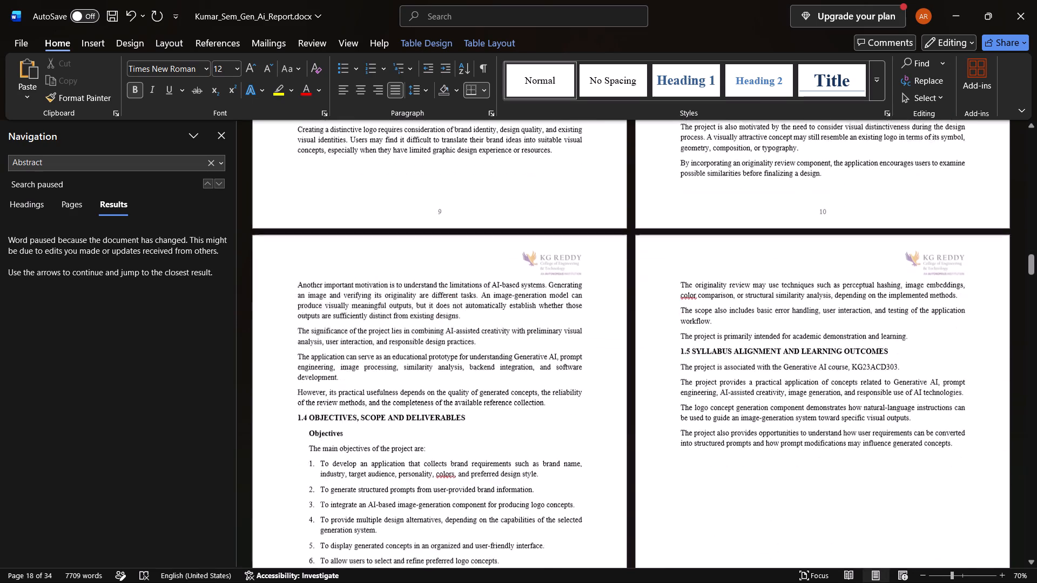
pyautogui.scroll(-9, 544, 199)
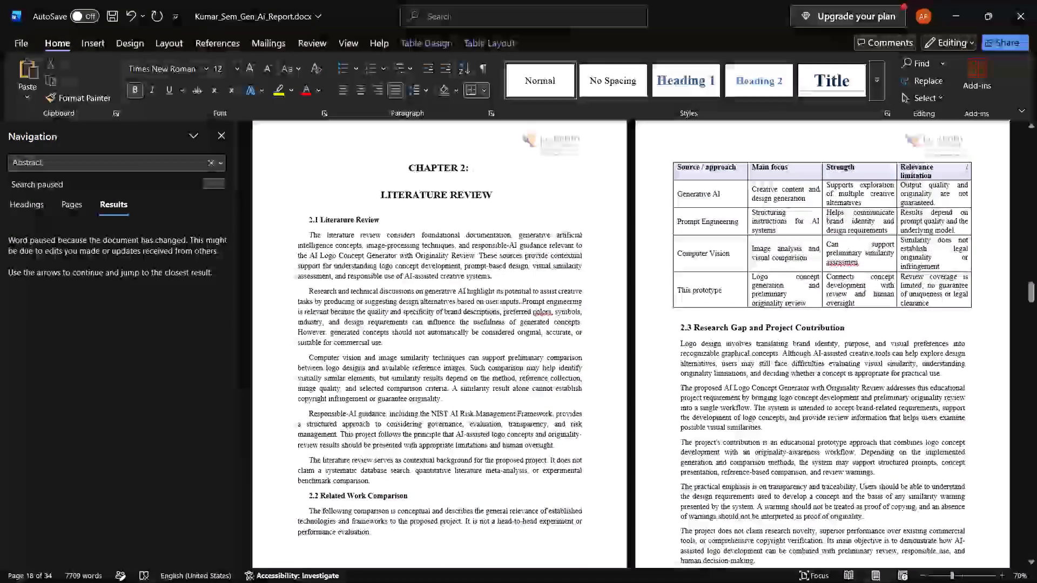
pyautogui.scroll(-9, 544, 199)
pyautogui.scroll(1, 544, 199)
pyautogui.scroll(-1, 544, 199)
pyautogui.scroll(2, 544, 199)
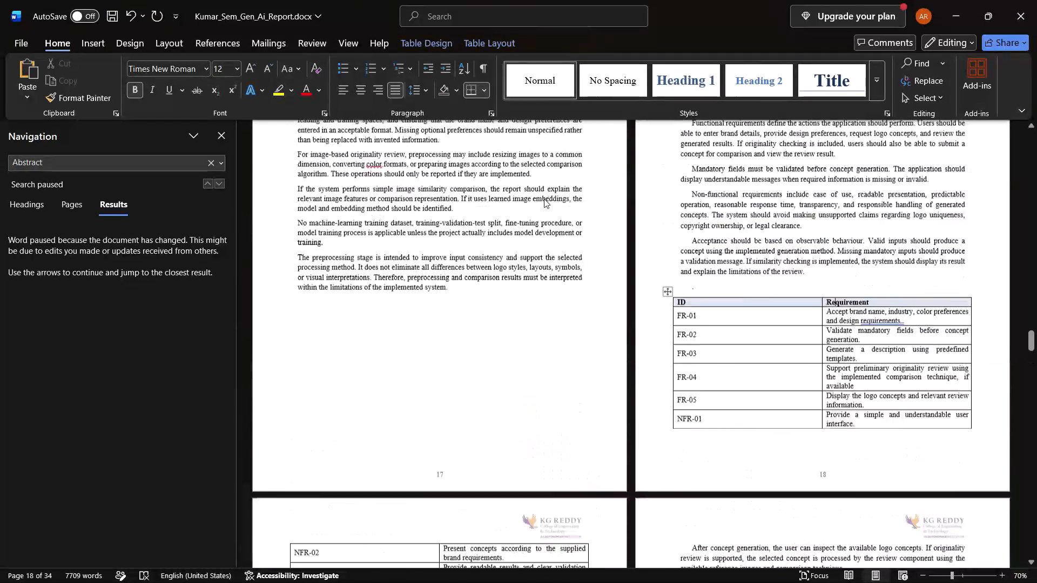
pyautogui.scroll(6, 544, 199)
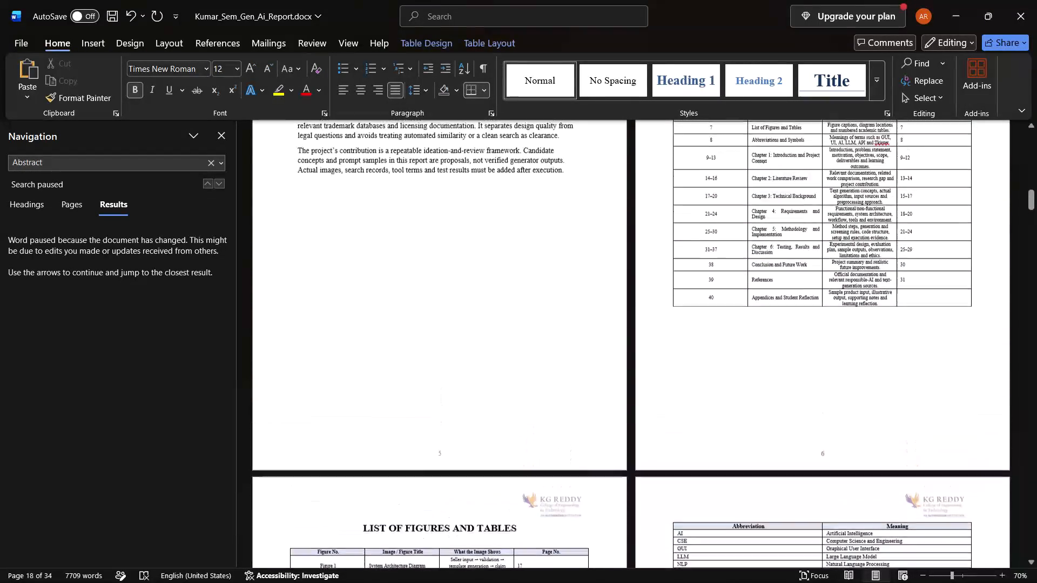
pyautogui.scroll(1, 544, 199)
pyautogui.scroll(-8, 544, 199)
pyautogui.scroll(-1, 526, 433)
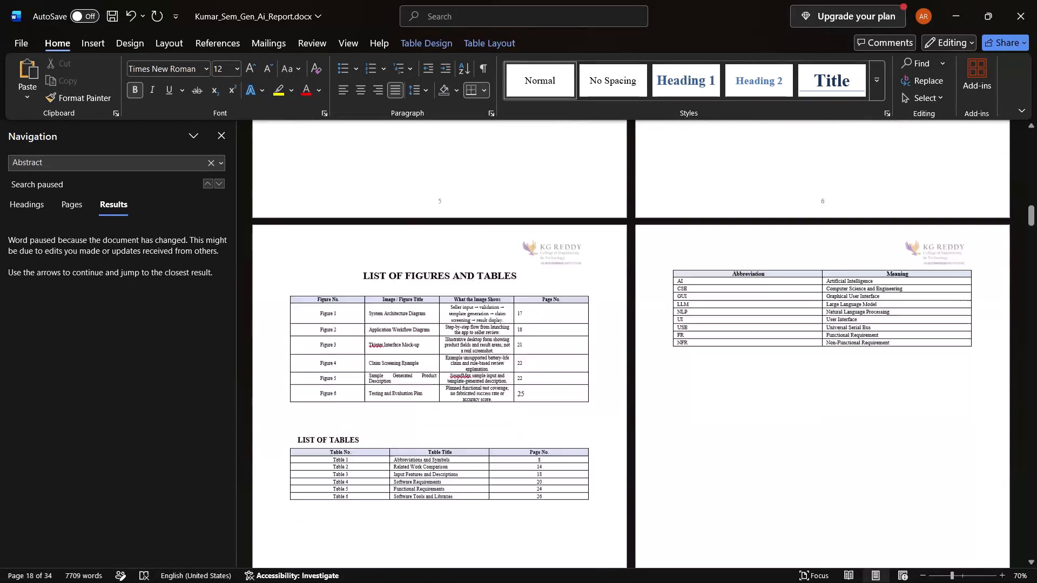
# Replace the Table 3 title in the list of tables with Functional Requirements, copied from the Table 5 row.
pyautogui.scroll(-2, 526, 433)
pyautogui.doubleClick(408, 341)
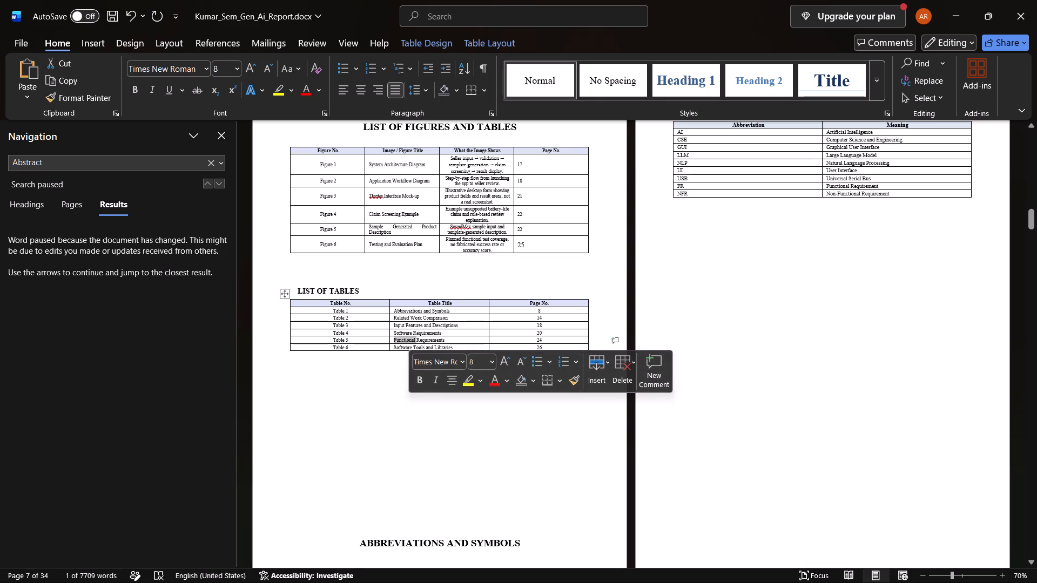
pyautogui.moveTo(445, 338); pyautogui.dragTo(397, 341)
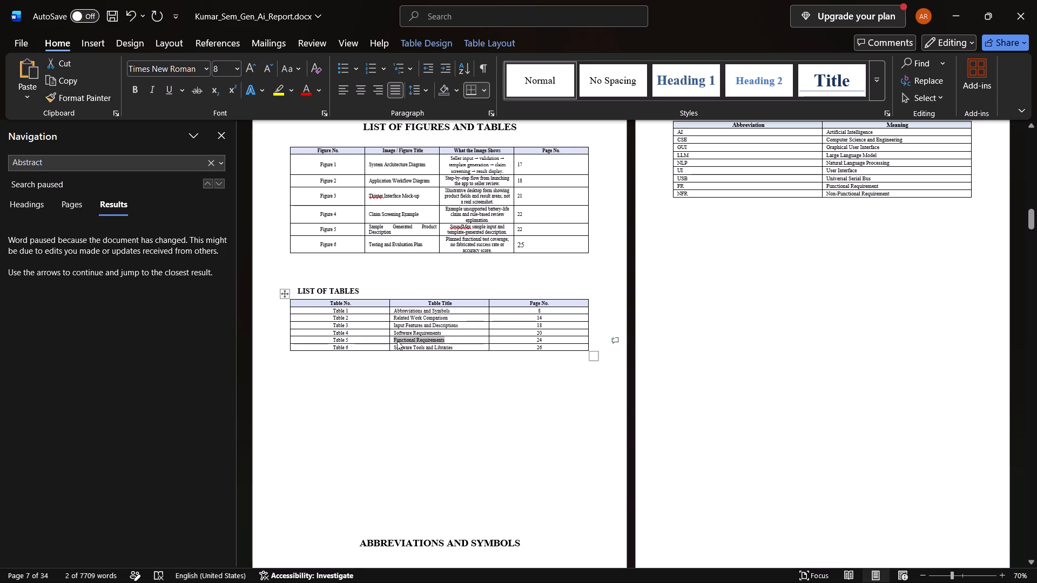
pyautogui.hotkey('ctrl', 'c')
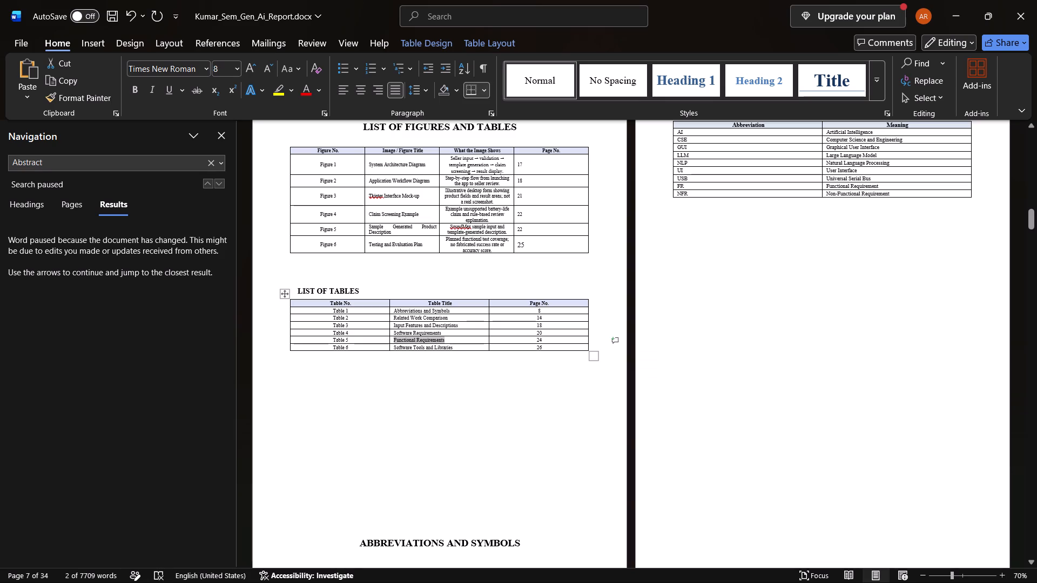
pyautogui.click(461, 326)
pyautogui.press('space')
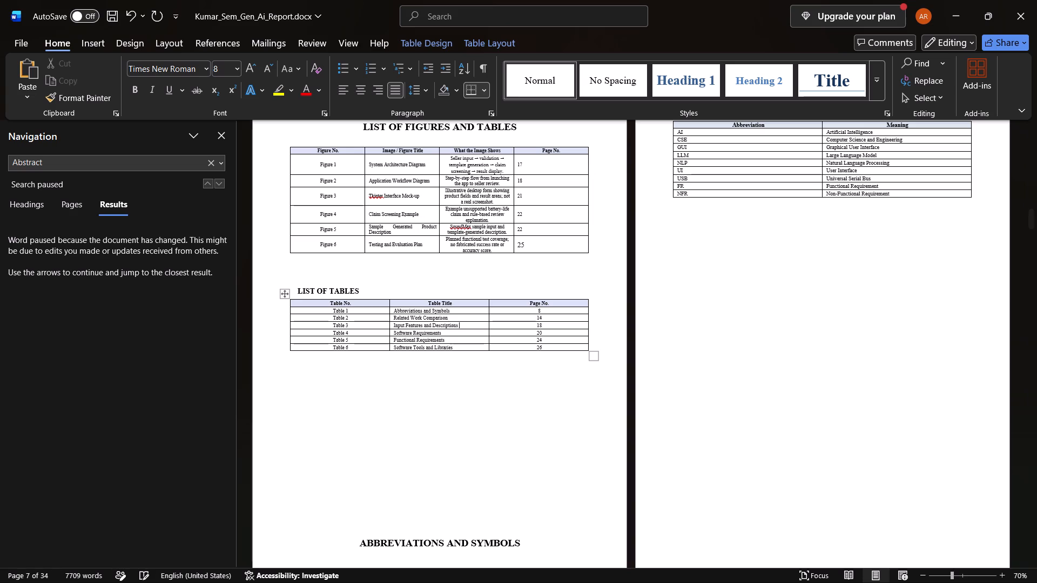
pyautogui.hotkey('ctrl', 'v')
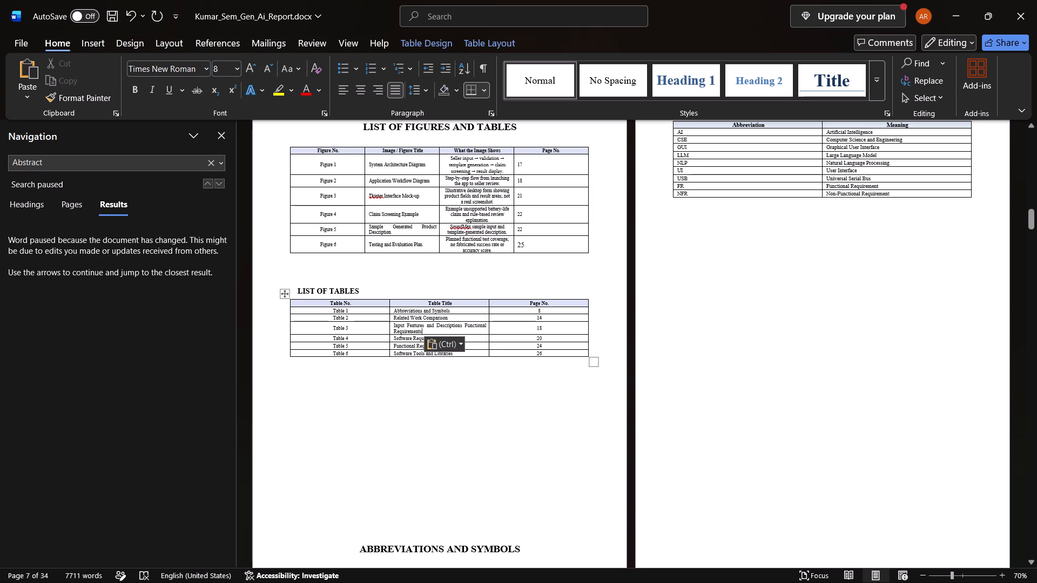
pyautogui.moveTo(463, 324); pyautogui.dragTo(407, 320)
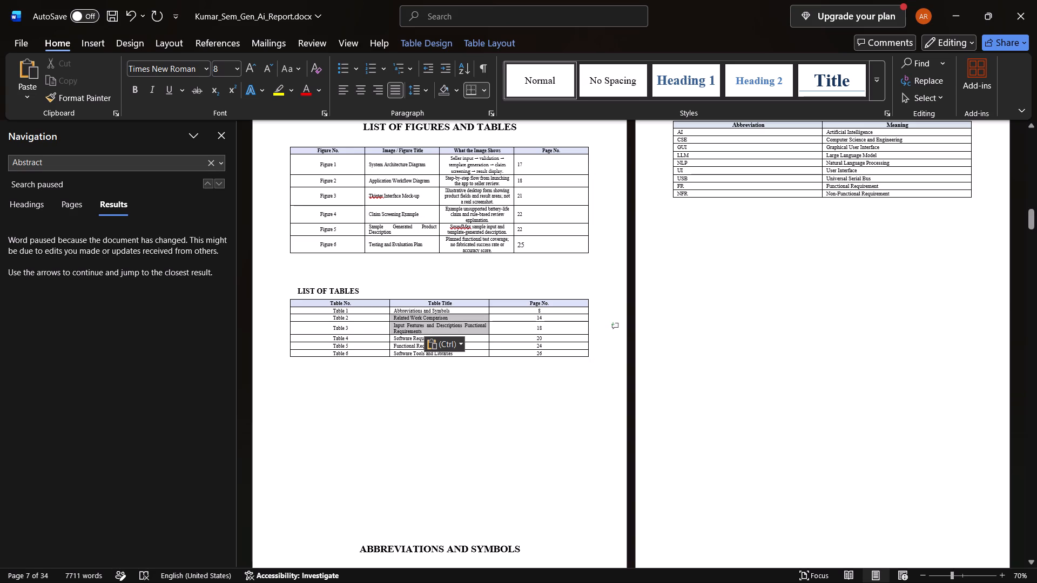
pyautogui.moveTo(407, 320); pyautogui.dragTo(454, 326)
pyautogui.click(454, 326)
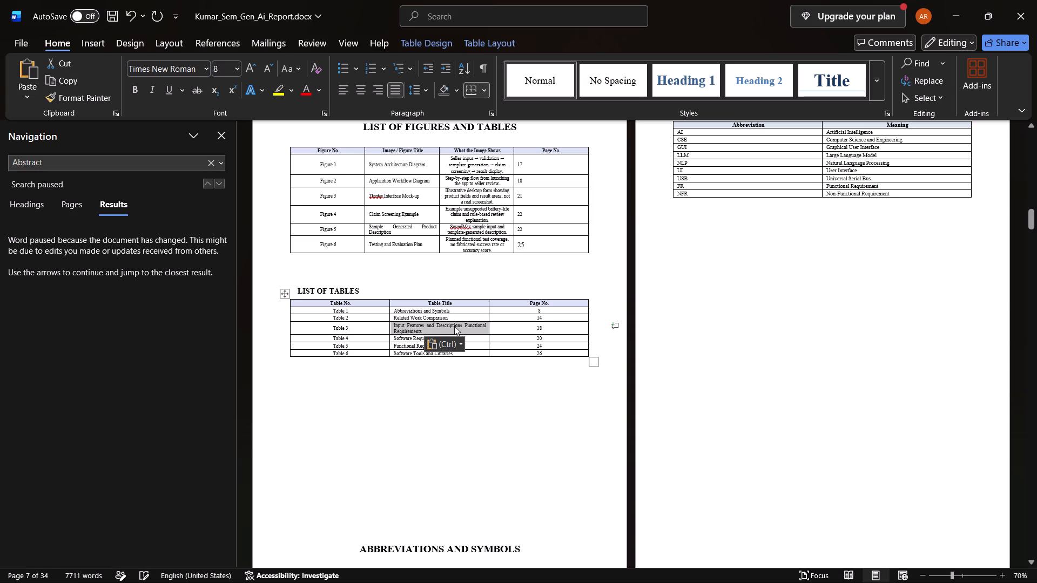
pyautogui.moveTo(462, 326); pyautogui.dragTo(416, 326)
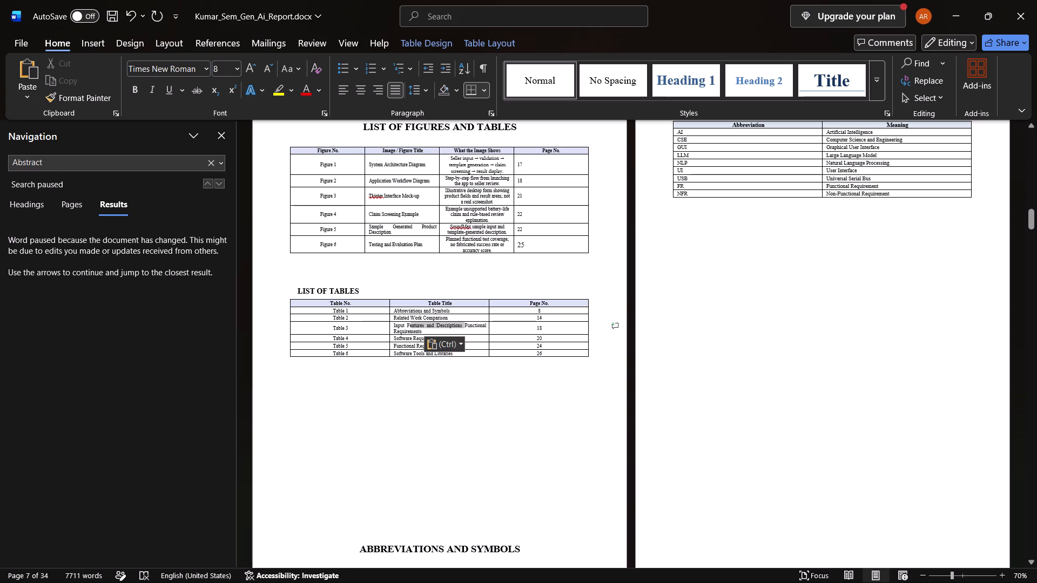
pyautogui.moveTo(416, 326); pyautogui.dragTo(400, 322)
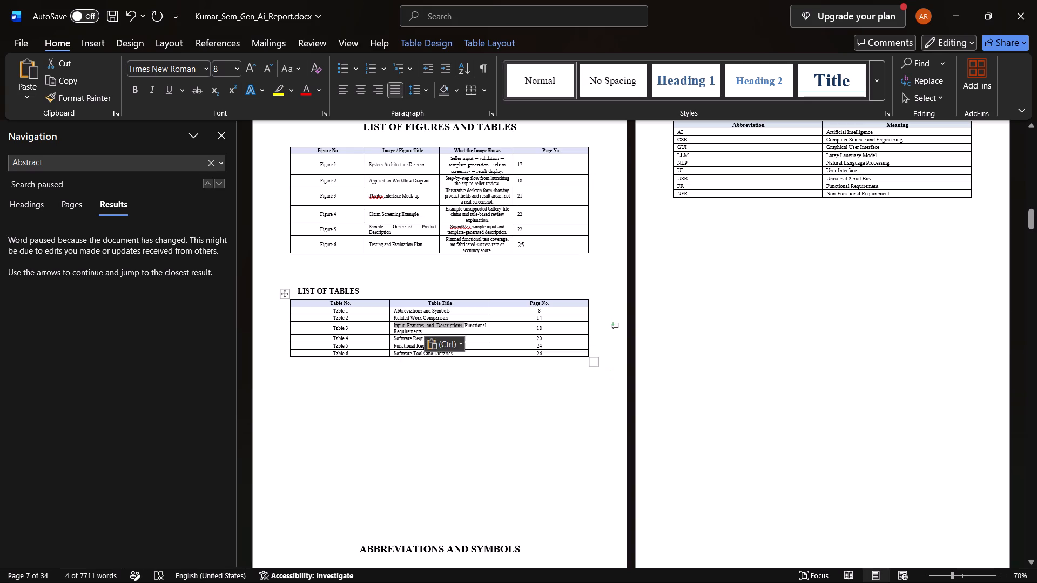
pyautogui.hotkey('ctrl', 'c')
pyautogui.press('BackSpace')
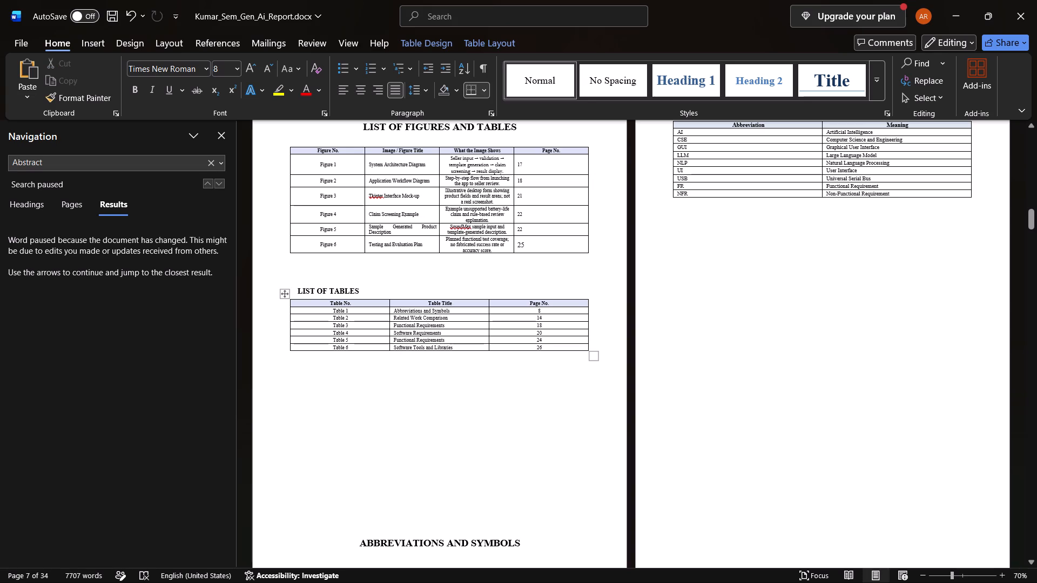
# Replace the Table 5 title in the list of tables with Input Features and Descriptions.
pyautogui.doubleClick(402, 341)
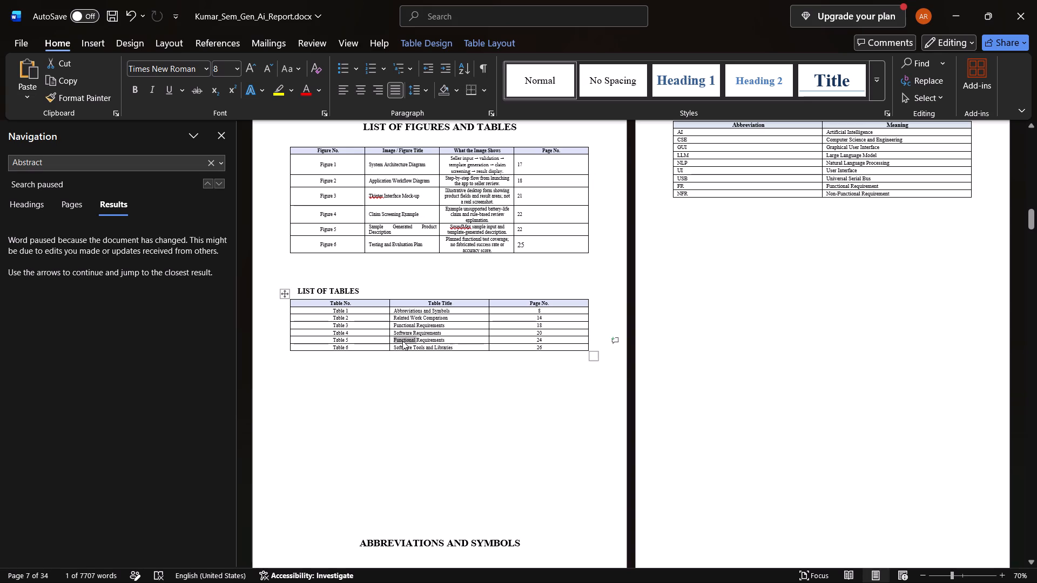
pyautogui.doubleClick(402, 341)
pyautogui.tripleClick(402, 341)
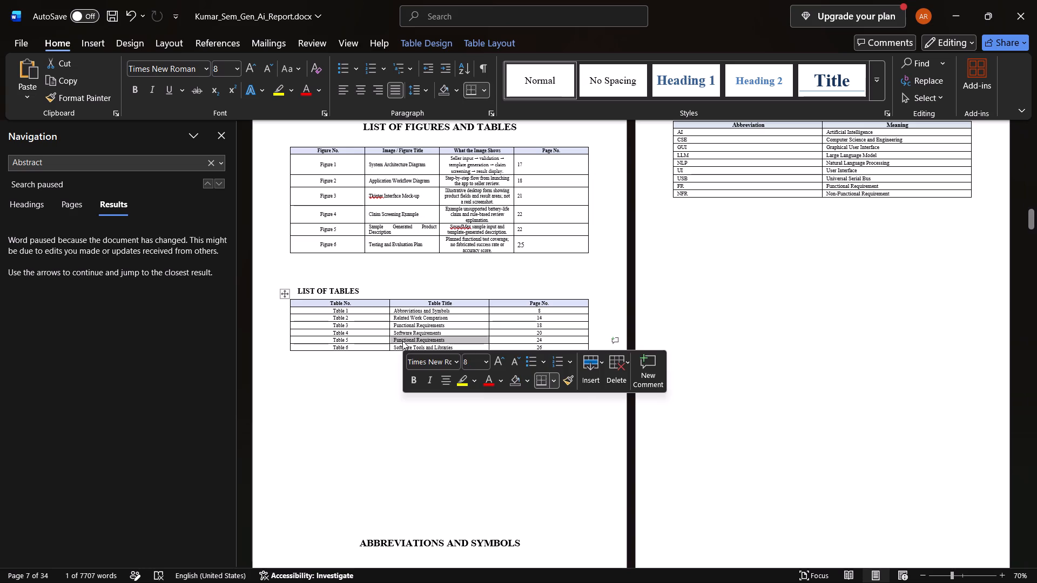
pyautogui.hotkey('ctrl', 'v')
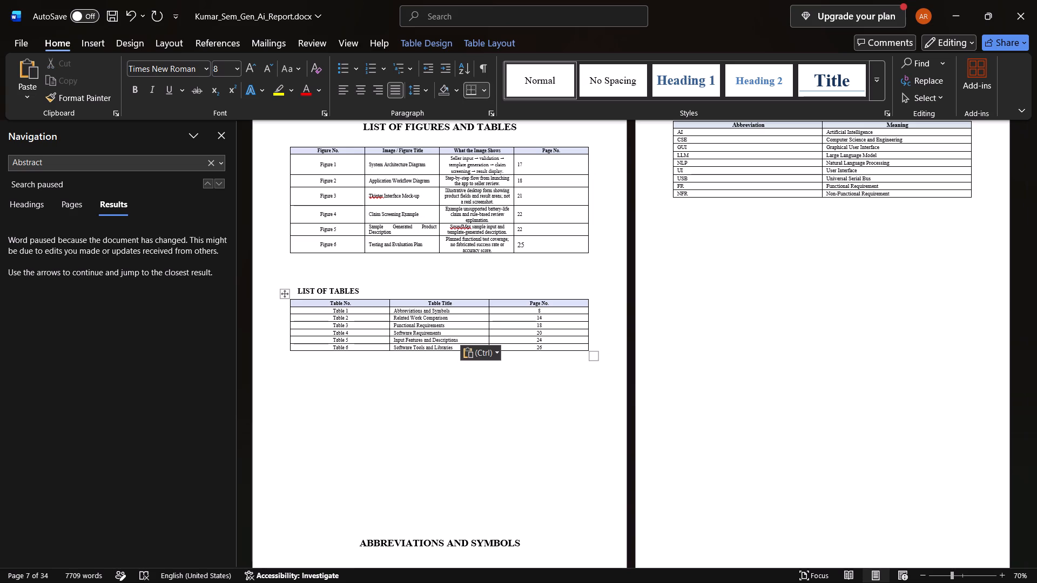
# Examine the tables and page numbers from Chapter 4 through the Chapter 6 testing plan for comparison with the list of tables.
pyautogui.scroll(-18, 535, 360)
pyautogui.scroll(1, 535, 360)
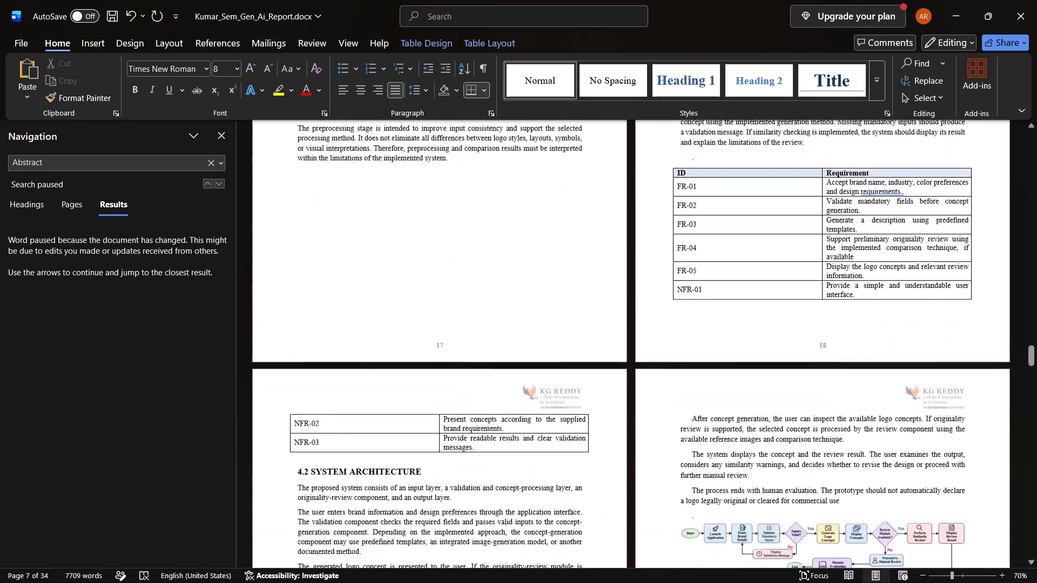
pyautogui.scroll(1, 535, 360)
pyautogui.scroll(-5, 535, 360)
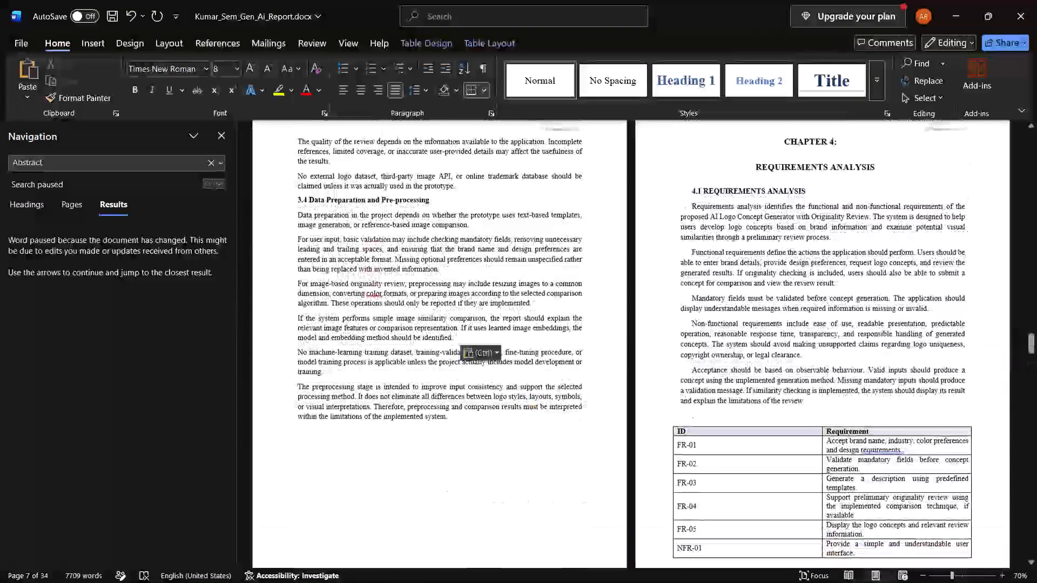
pyautogui.scroll(-20, 535, 360)
pyautogui.scroll(-20, 535, 360)
pyautogui.scroll(-4, 535, 360)
pyautogui.scroll(1, 535, 360)
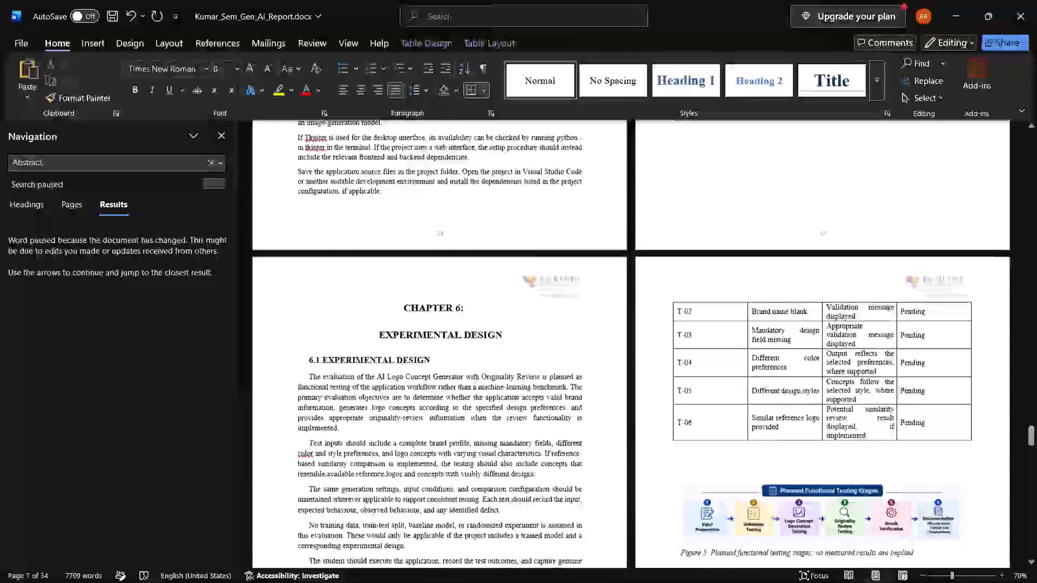
pyautogui.scroll(1, 535, 360)
pyautogui.scroll(-3, 535, 360)
pyautogui.scroll(1, 535, 360)
pyautogui.scroll(-2, 535, 360)
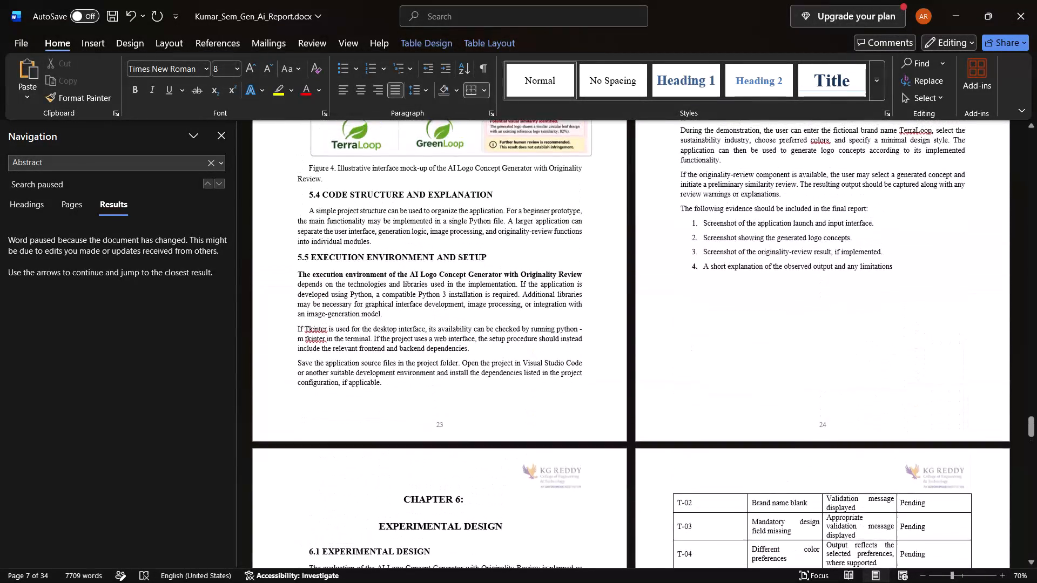
pyautogui.scroll(-1, 535, 360)
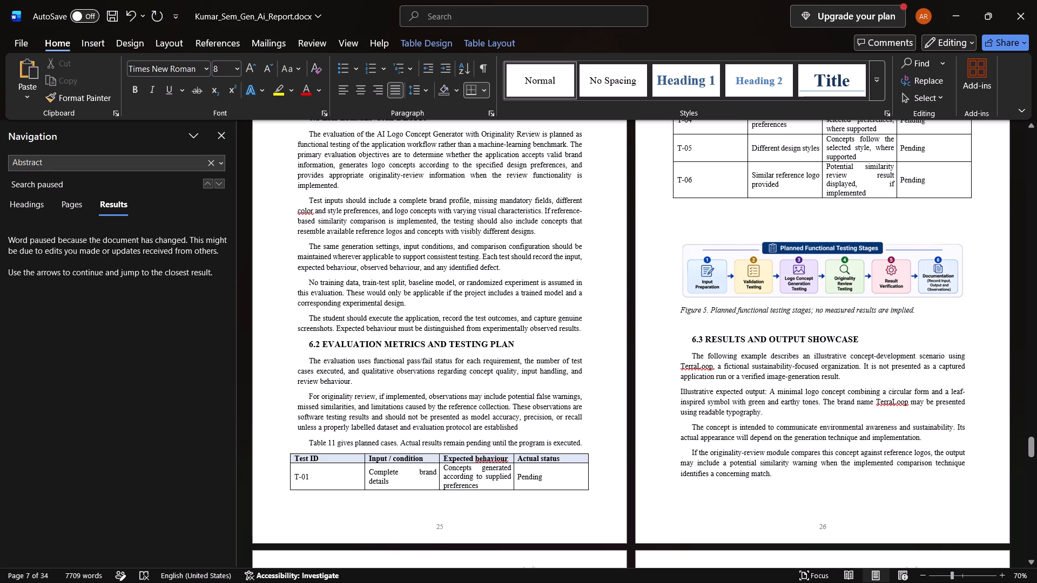
# Copy the phrase "planned cases" from the sentence above the test-case table in section 6.2.
pyautogui.moveTo(356, 444); pyautogui.dragTo(388, 444)
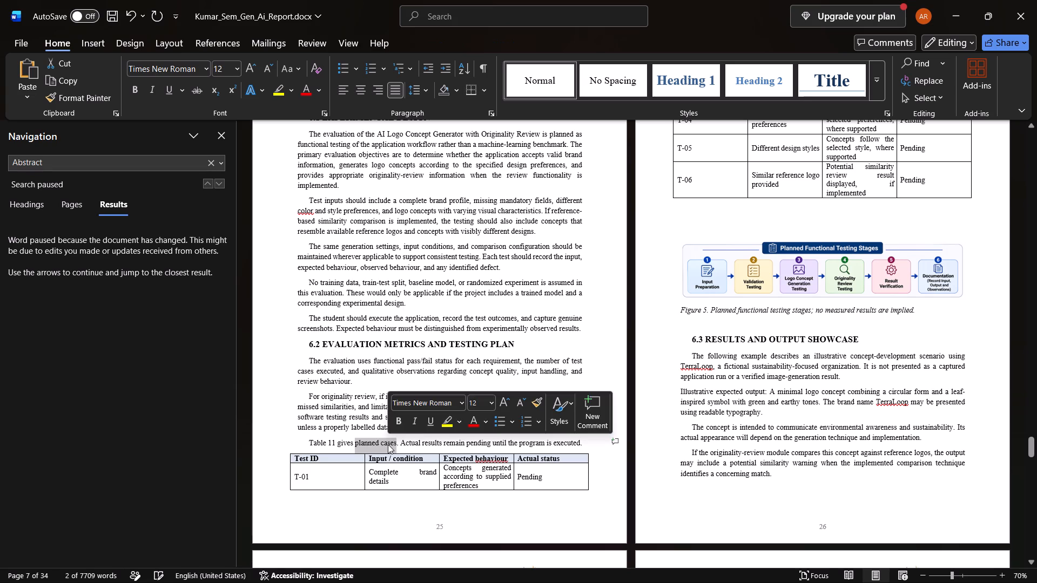
pyautogui.hotkey('ctrl', 'v')
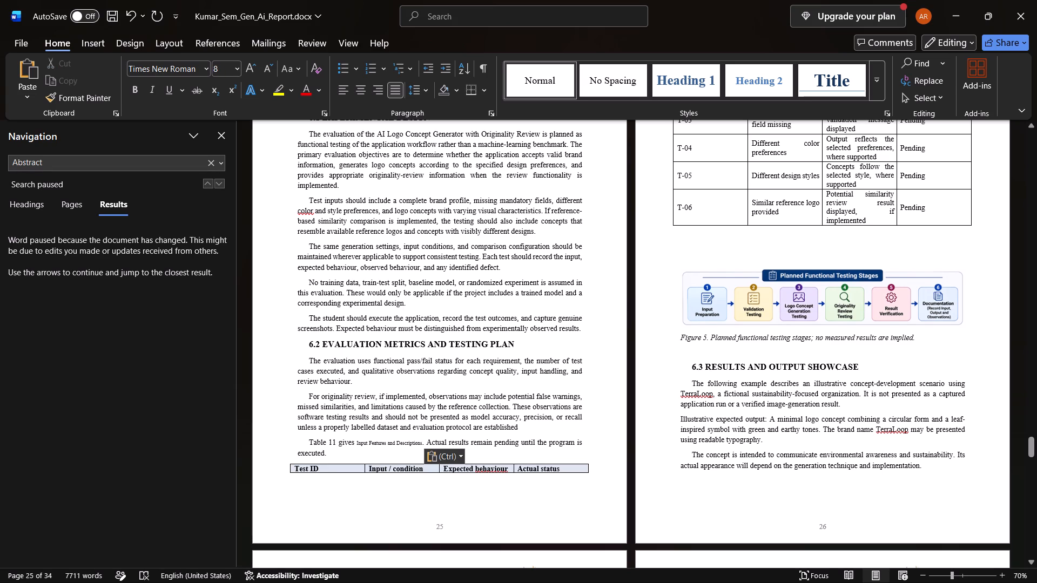
pyautogui.hotkey('ctrl', 'z')
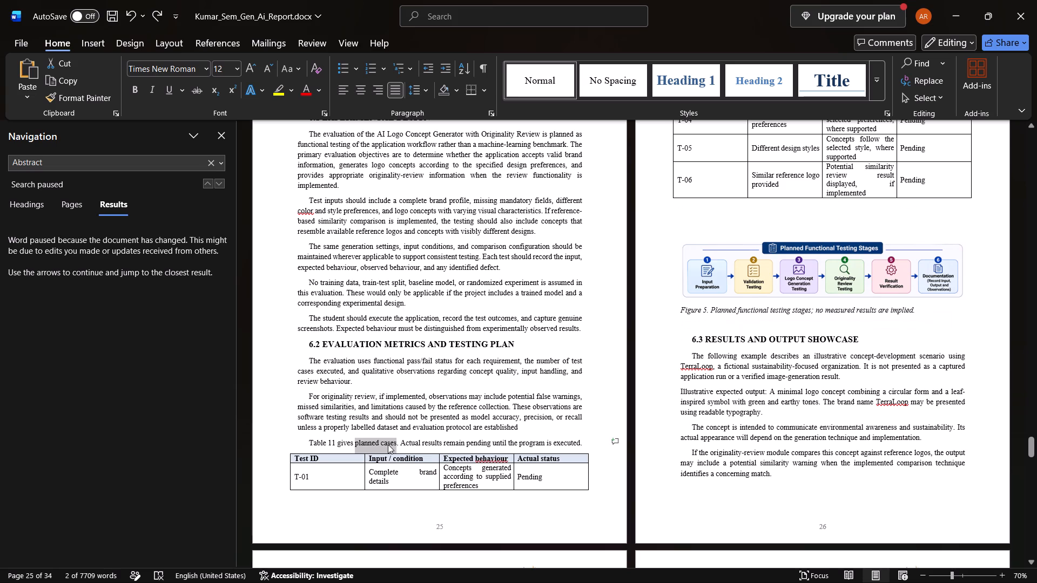
pyautogui.hotkey('ctrl', 'c')
# Delete the sentence beginning "Table 11 gives planned cases" above the section 6.2 test-case table.
pyautogui.moveTo(306, 443); pyautogui.dragTo(599, 439)
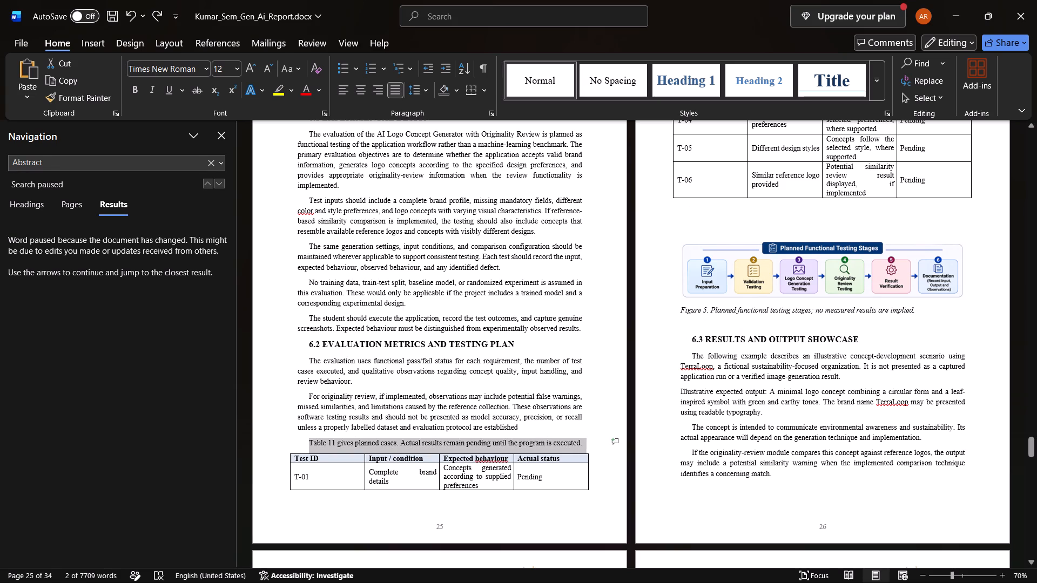
pyautogui.moveTo(599, 439); pyautogui.dragTo(599, 441)
pyautogui.press('BackSpace')
# Examine the section 6.4 results table and the remaining Chapter 6 pages for comparison with the list of tables.
pyautogui.scroll(-3, 599, 441)
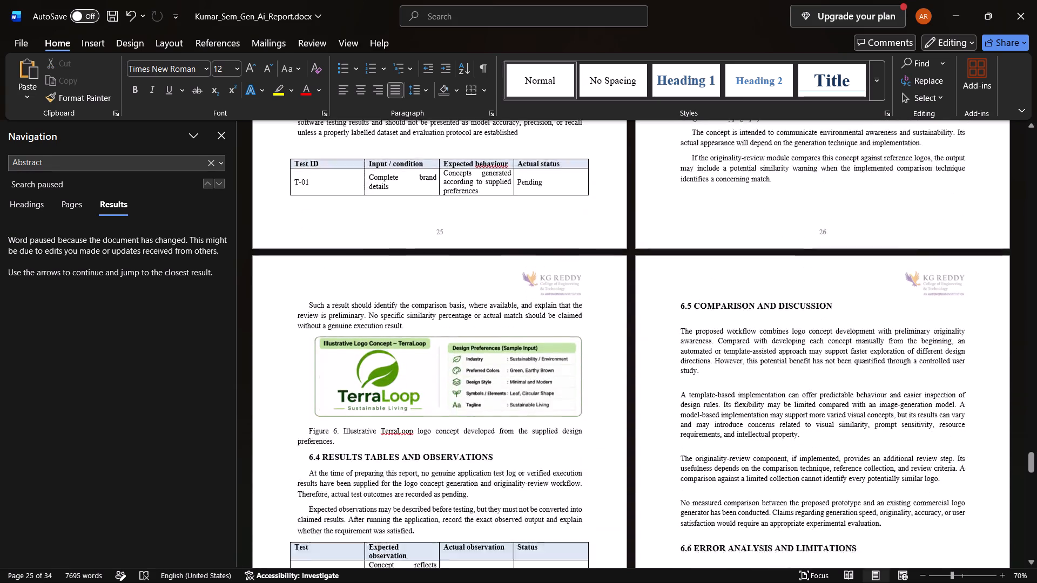
pyautogui.scroll(-3, 599, 441)
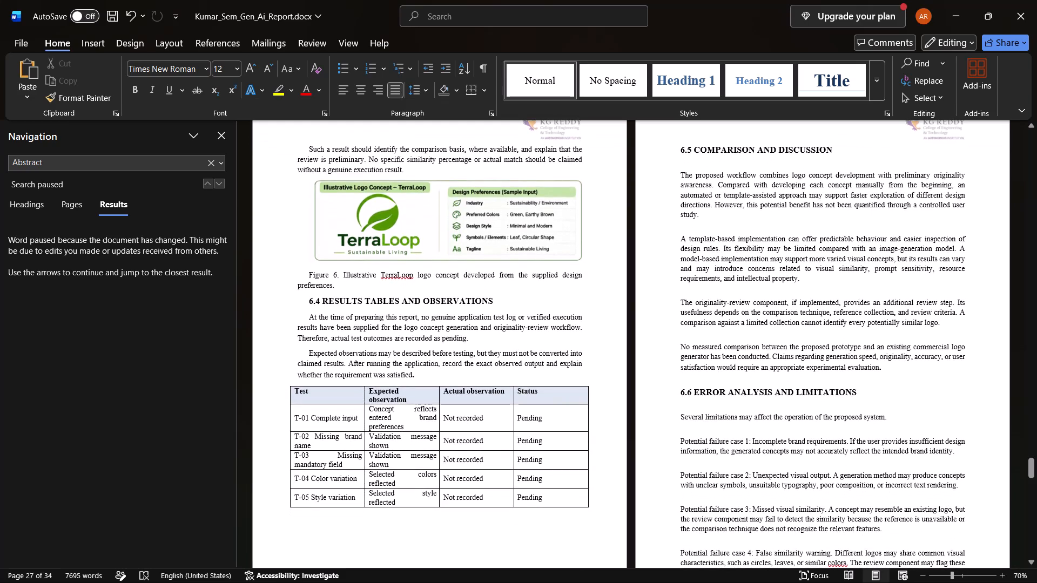
pyautogui.scroll(-10, 599, 441)
pyautogui.scroll(12, 599, 441)
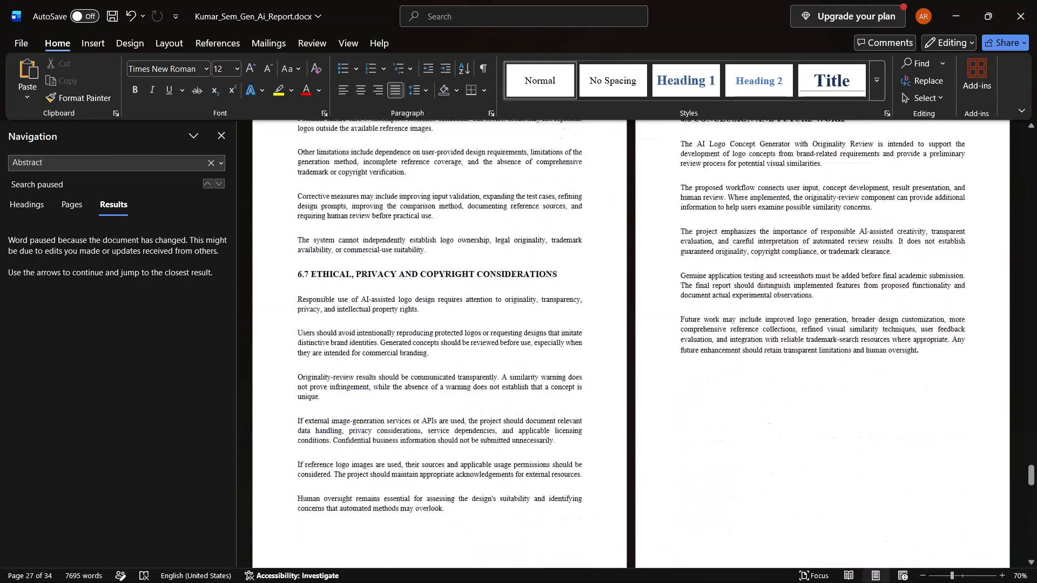
pyautogui.scroll(20, 599, 441)
pyautogui.scroll(20, 599, 441)
pyautogui.scroll(20, 599, 441)
pyautogui.scroll(-1, 599, 441)
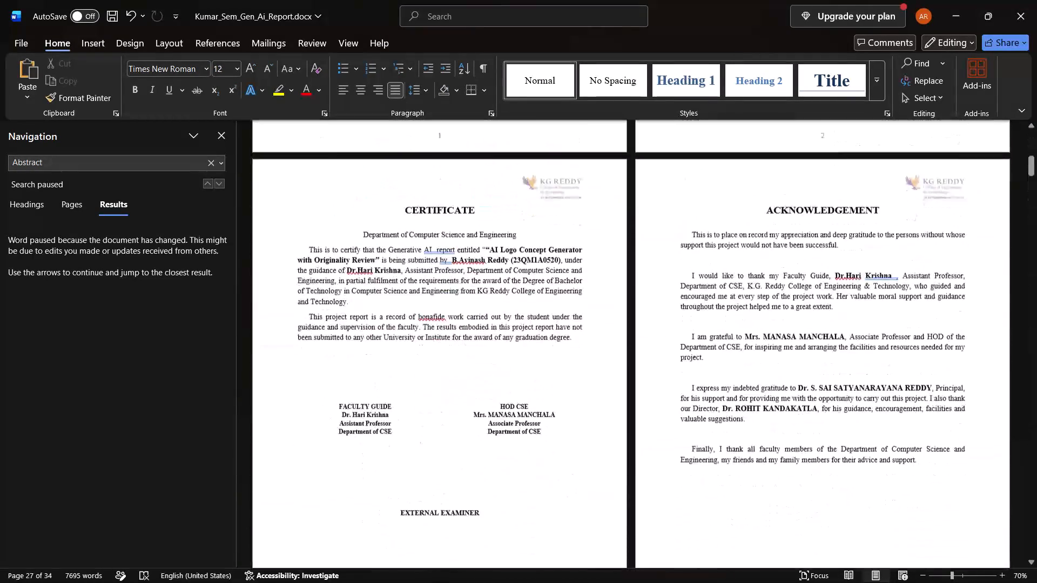
pyautogui.scroll(-4, 599, 441)
pyautogui.scroll(3, 599, 441)
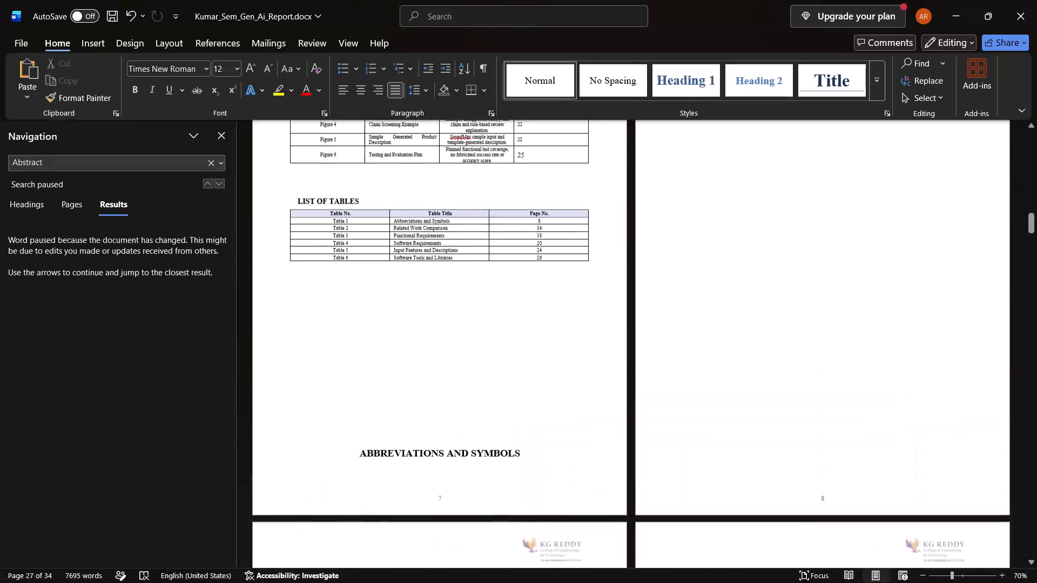
# Replace the Table 5 title in the list of tables with the copied phrase "planned cases" at font size 9.
pyautogui.click(440, 255)
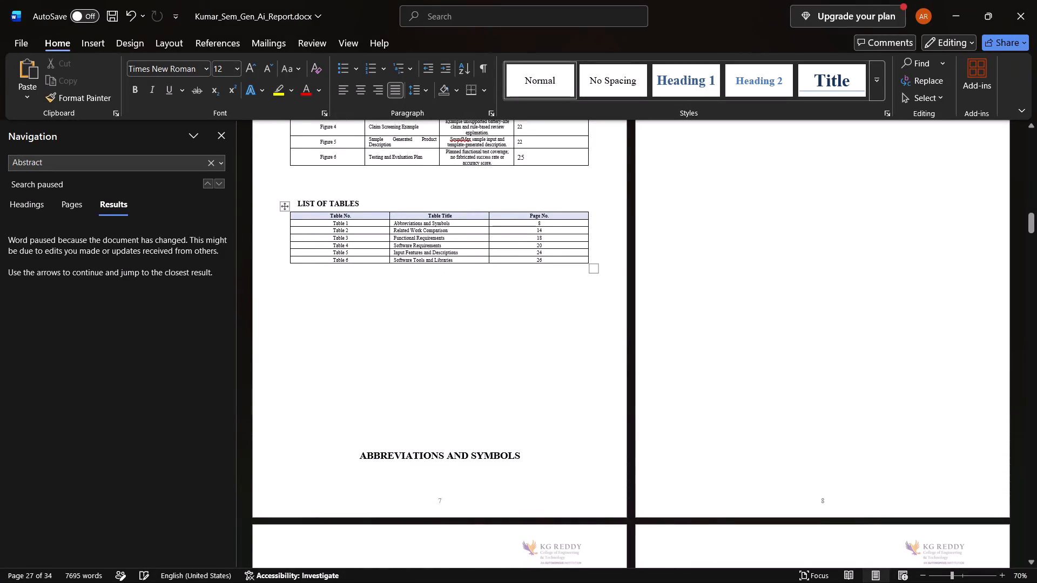
pyautogui.tripleClick(440, 255)
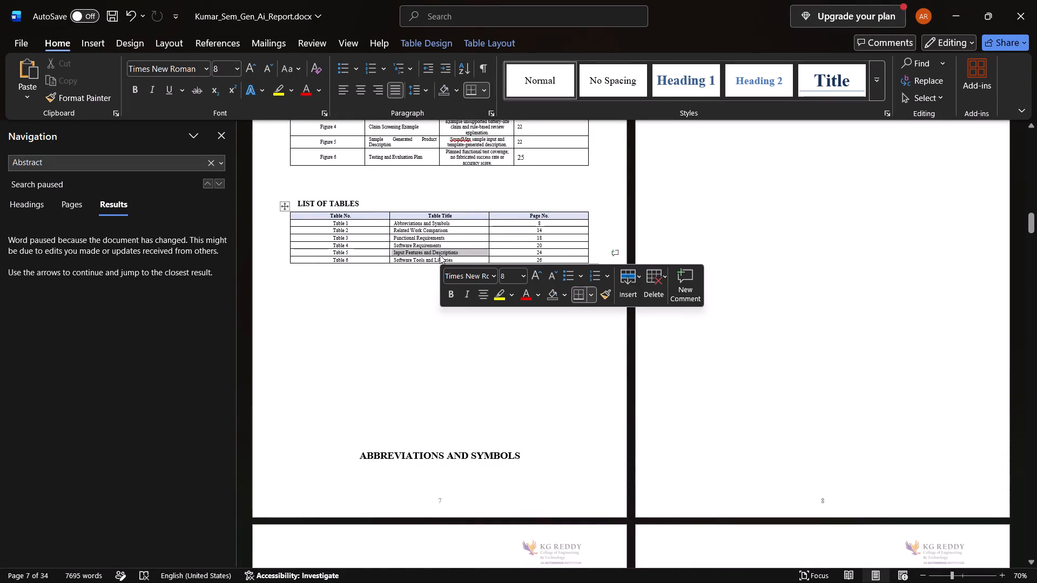
pyautogui.hotkey('ctrl', 'v')
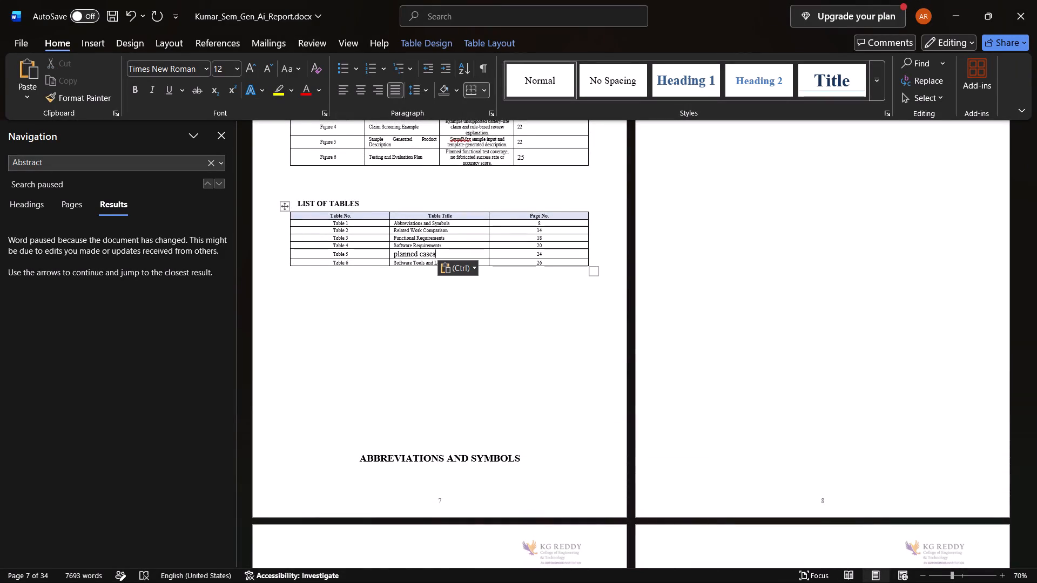
pyautogui.tripleClick(440, 255)
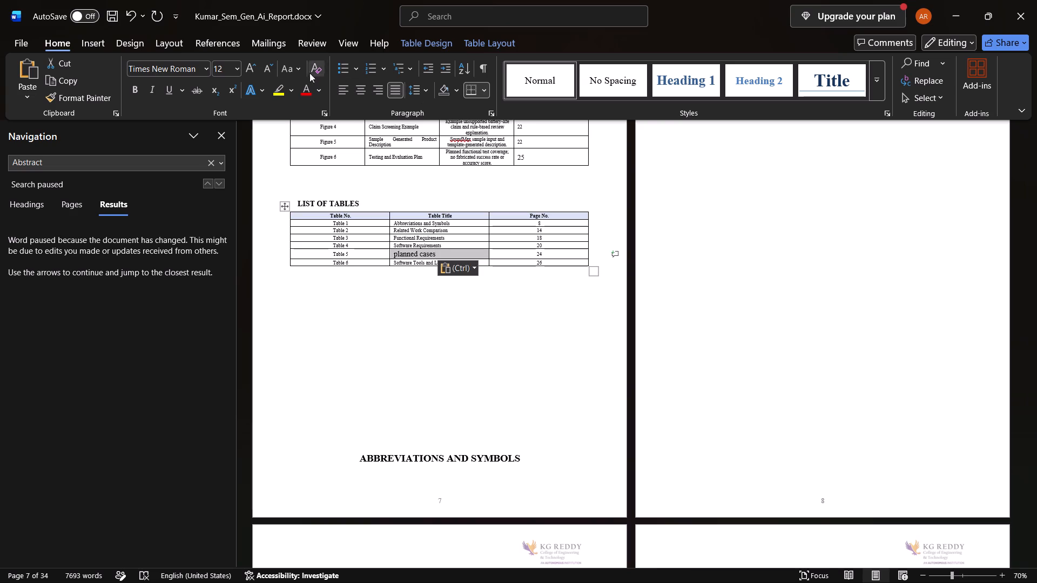
pyautogui.click(238, 64)
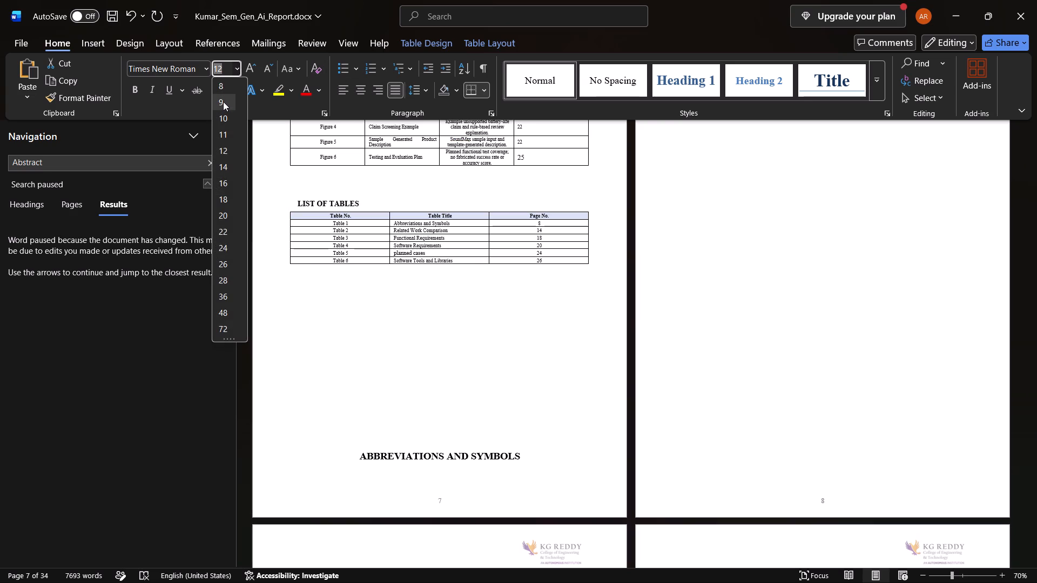
pyautogui.click(223, 104)
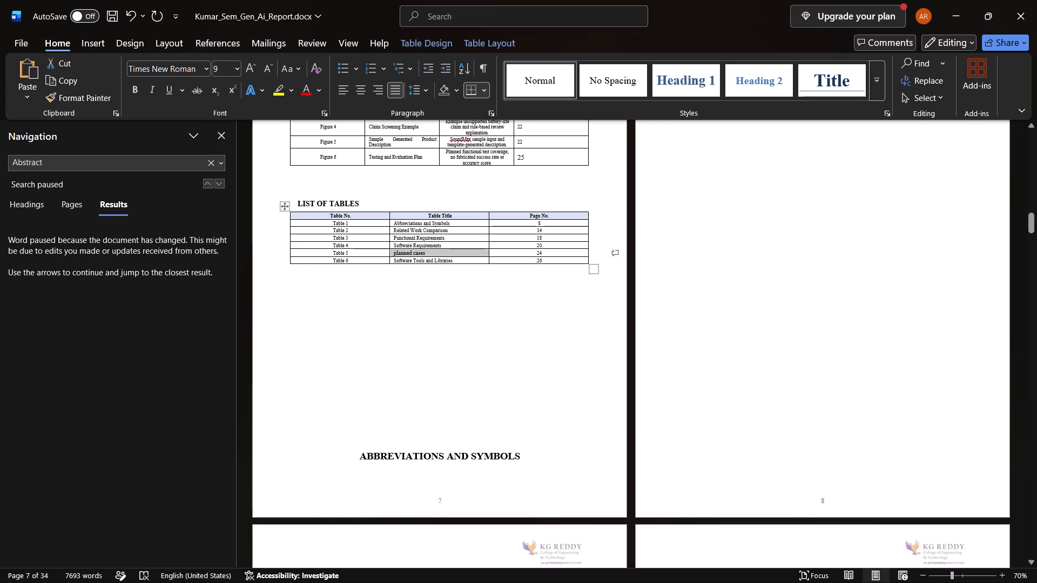
pyautogui.click(418, 234)
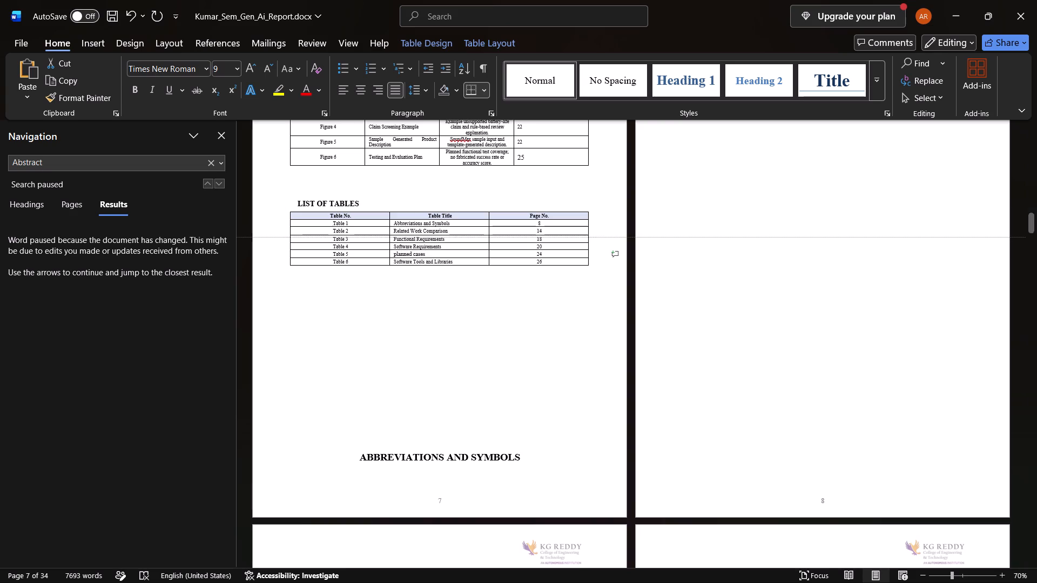
pyautogui.hotkey('ctrl', 'z')
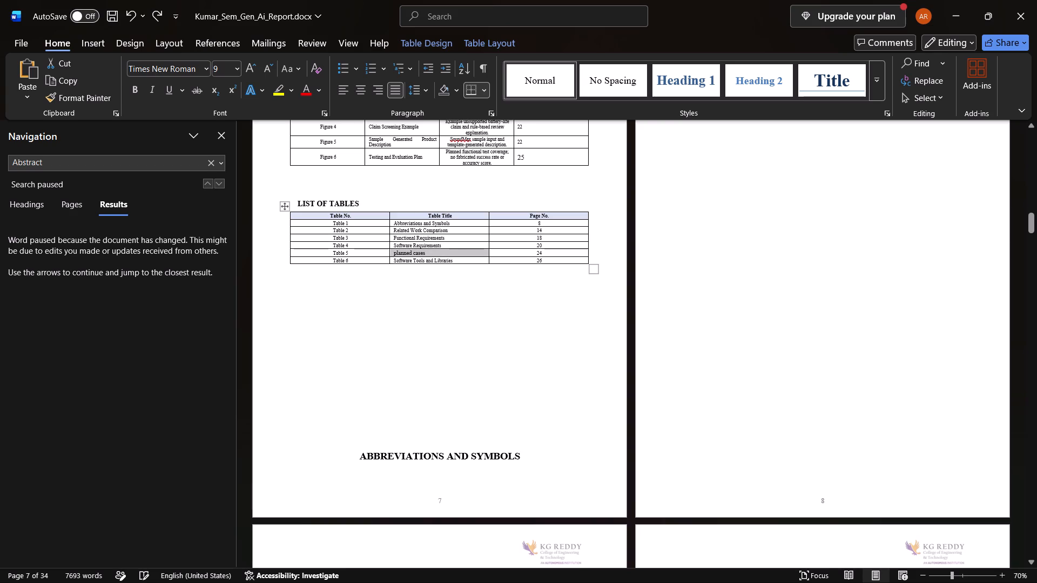
# Set the word "cases" in the Table 5 title of the list of tables to font size 8.
pyautogui.click(439, 243)
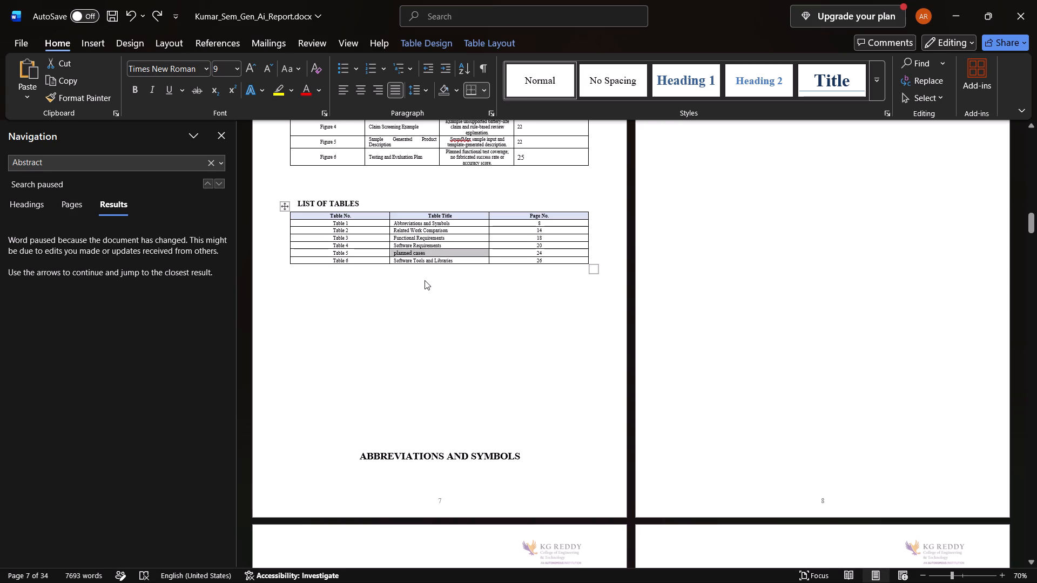
pyautogui.click(425, 280)
pyautogui.click(424, 245)
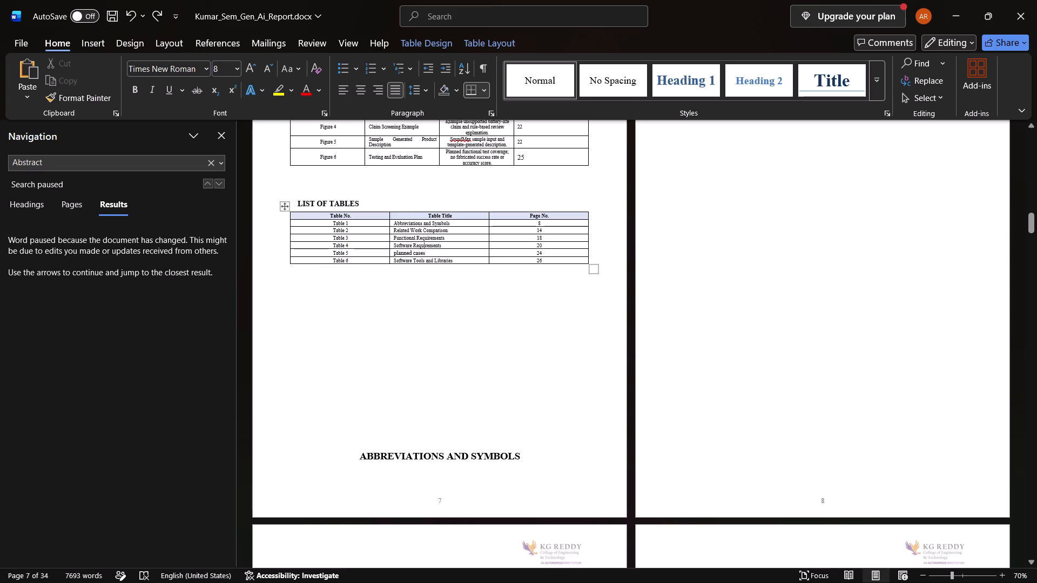
pyautogui.tripleClick(420, 252)
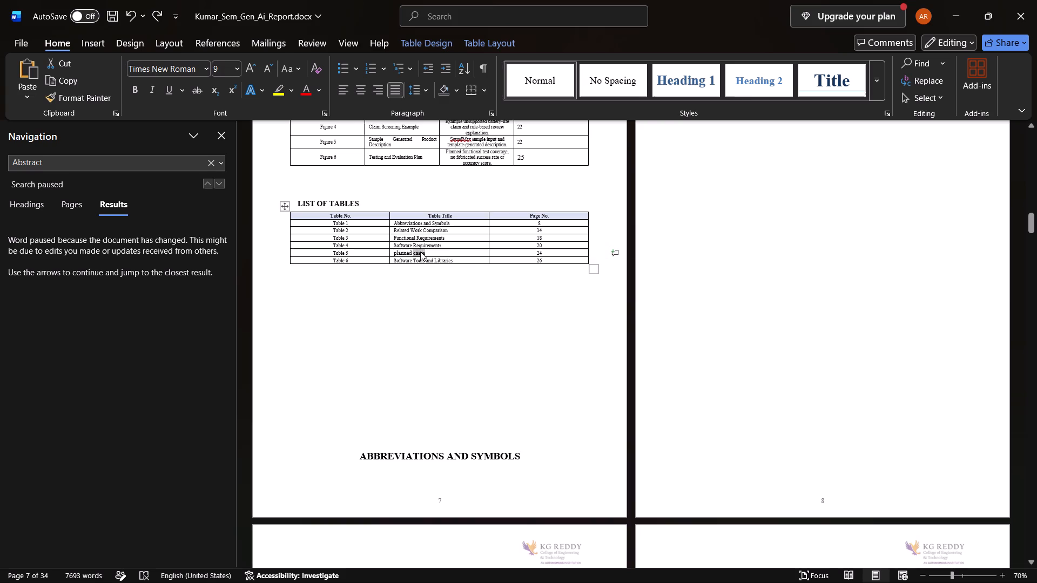
pyautogui.click(420, 252)
pyautogui.doubleClick(420, 252)
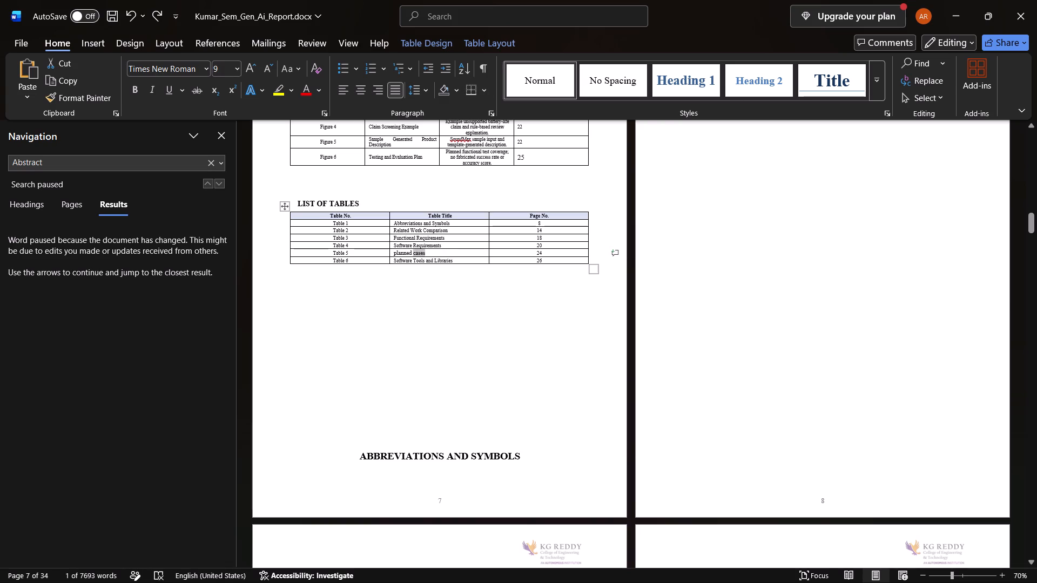
pyautogui.click(226, 71)
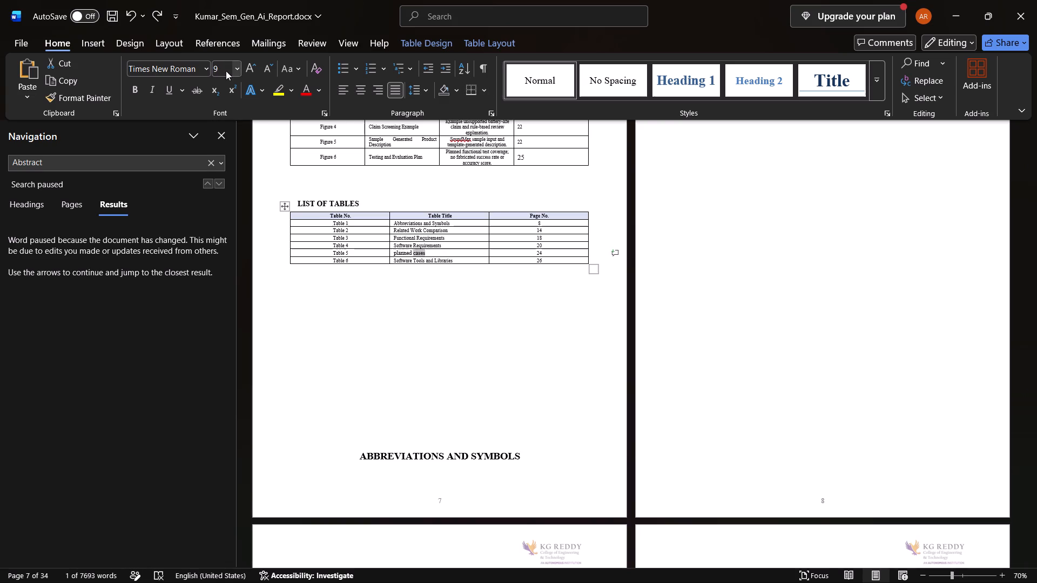
pyautogui.press('8')
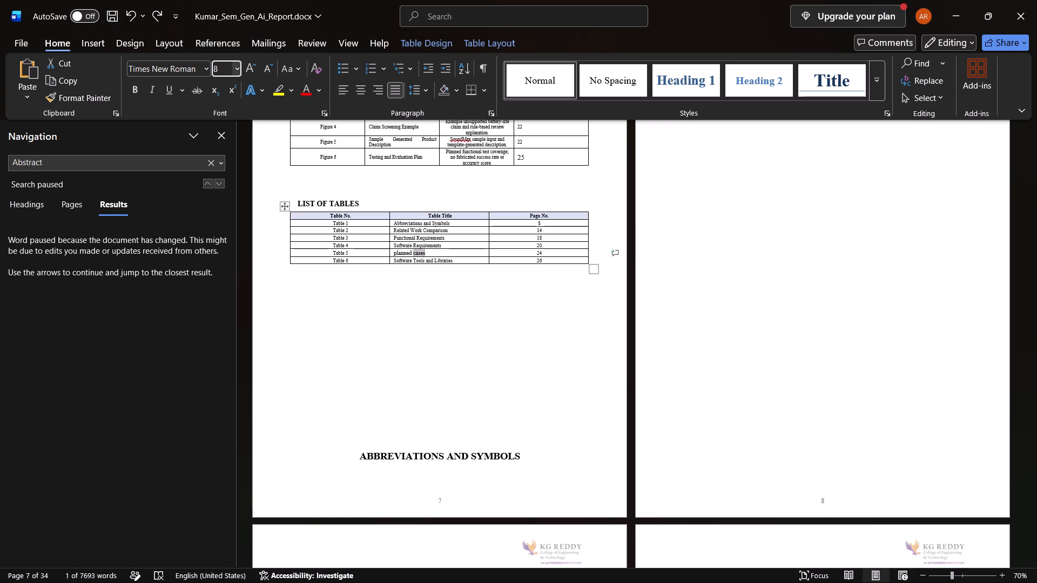
pyautogui.press('Return')
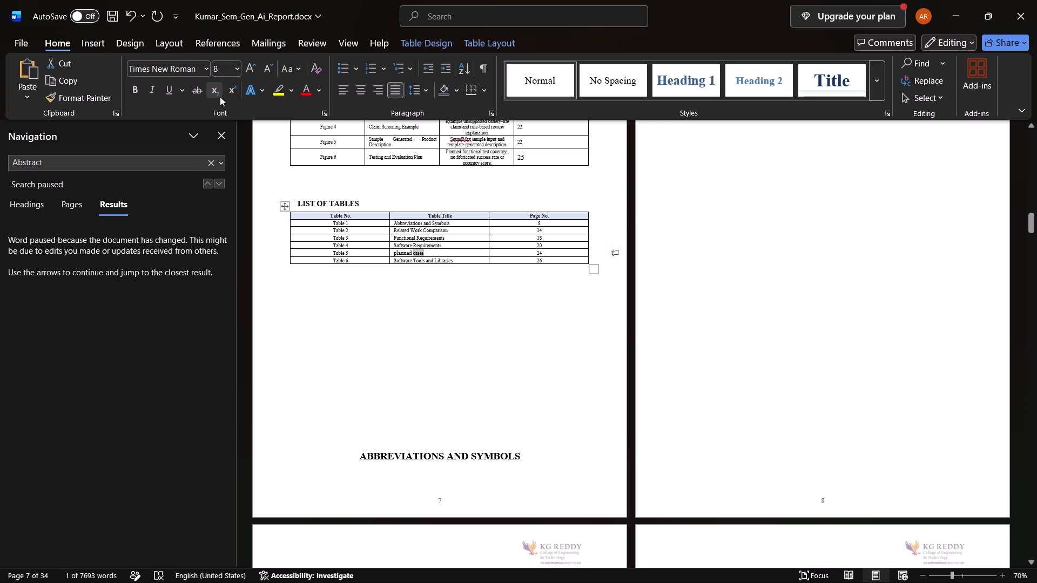
# Examine the section 6.2 and 6.4 tables and their page numbers for comparison with the list of tables.
pyautogui.scroll(-20, 435, 325)
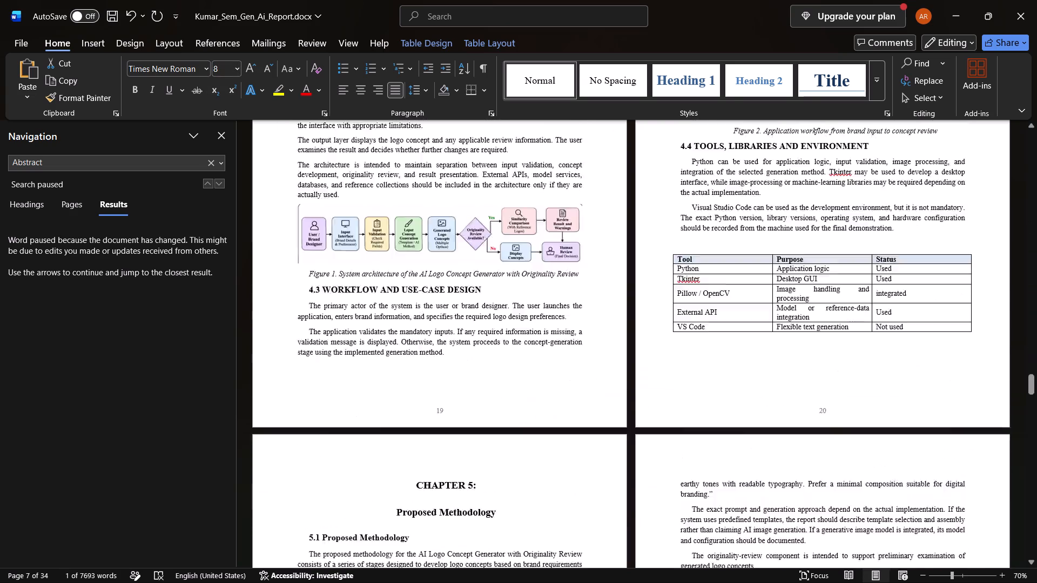
pyautogui.scroll(-20, 435, 325)
pyautogui.scroll(-16, 435, 325)
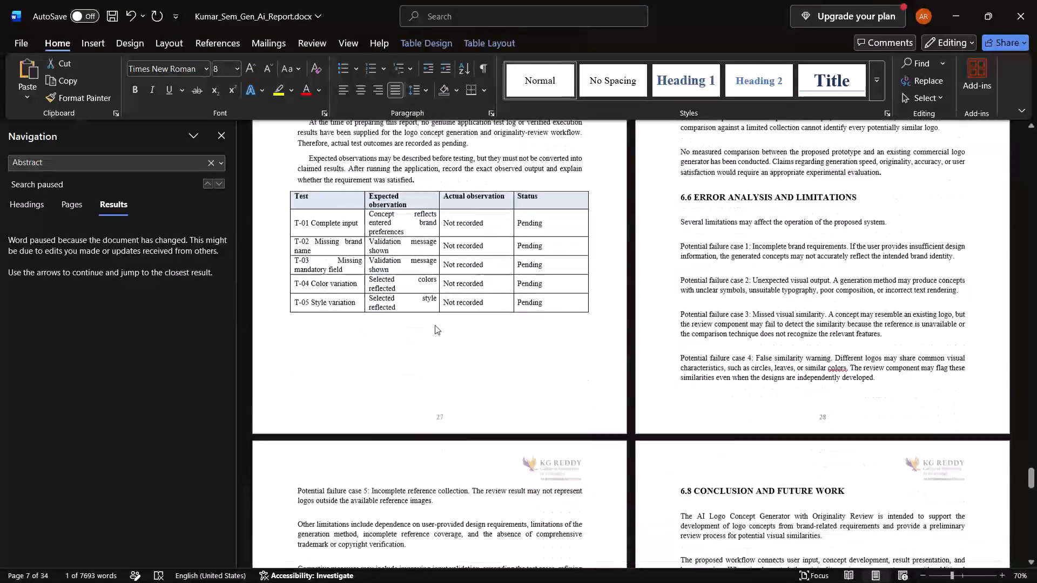
pyautogui.scroll(-2, 435, 325)
pyautogui.scroll(2, 435, 325)
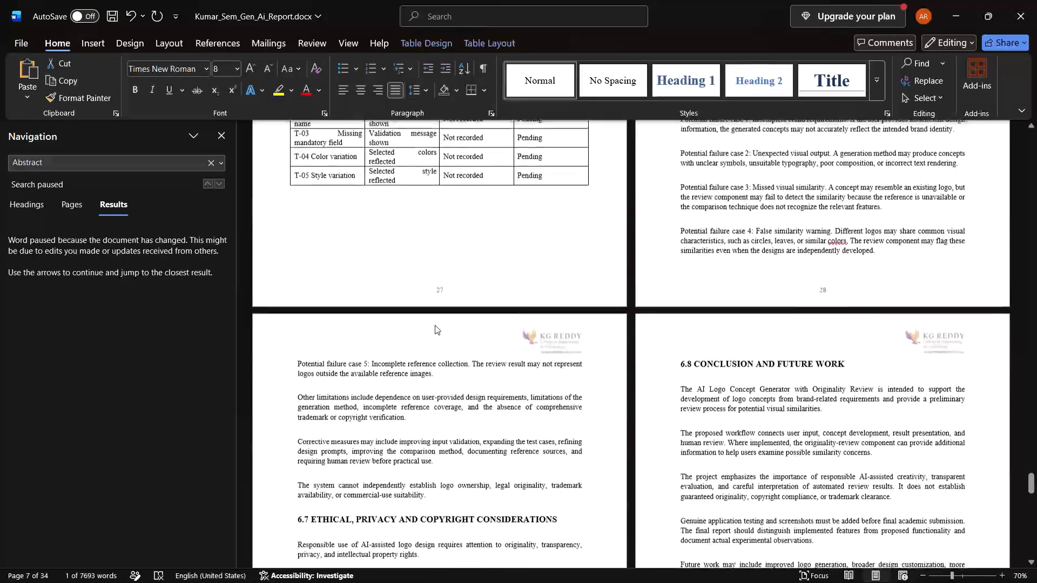
pyautogui.scroll(8, 435, 325)
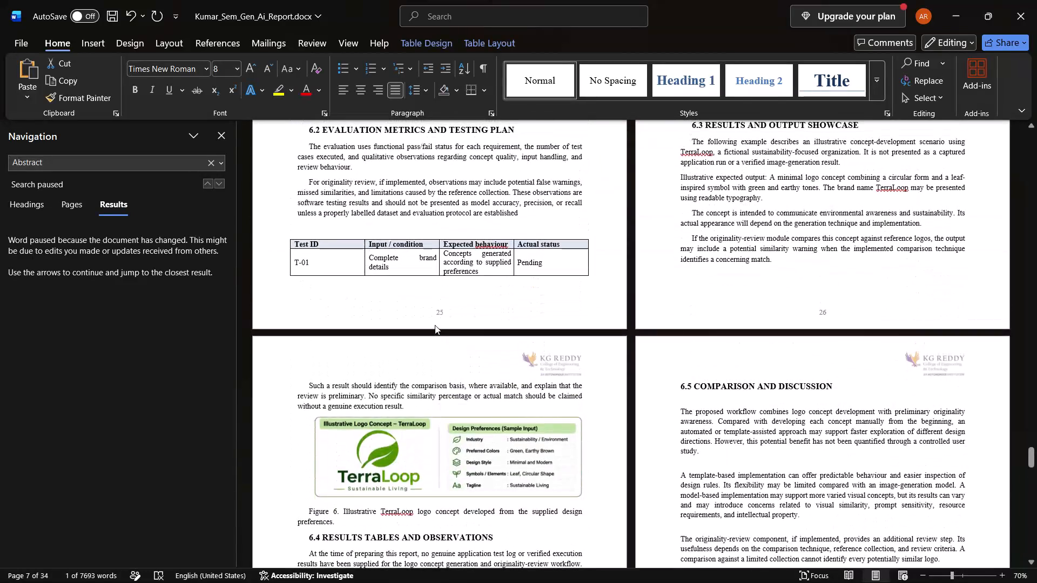
pyautogui.scroll(1, 435, 325)
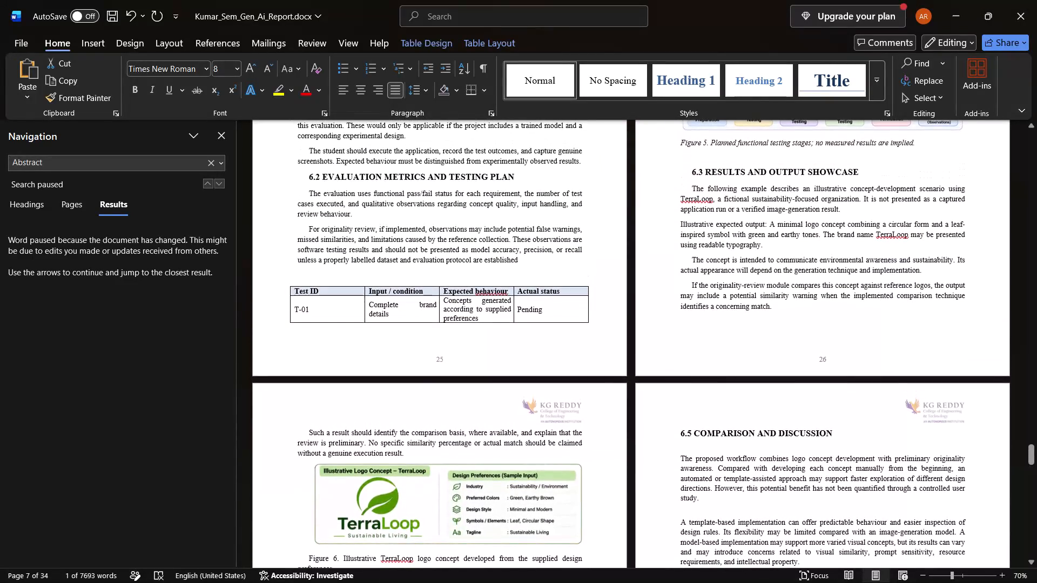
pyautogui.scroll(1, 435, 325)
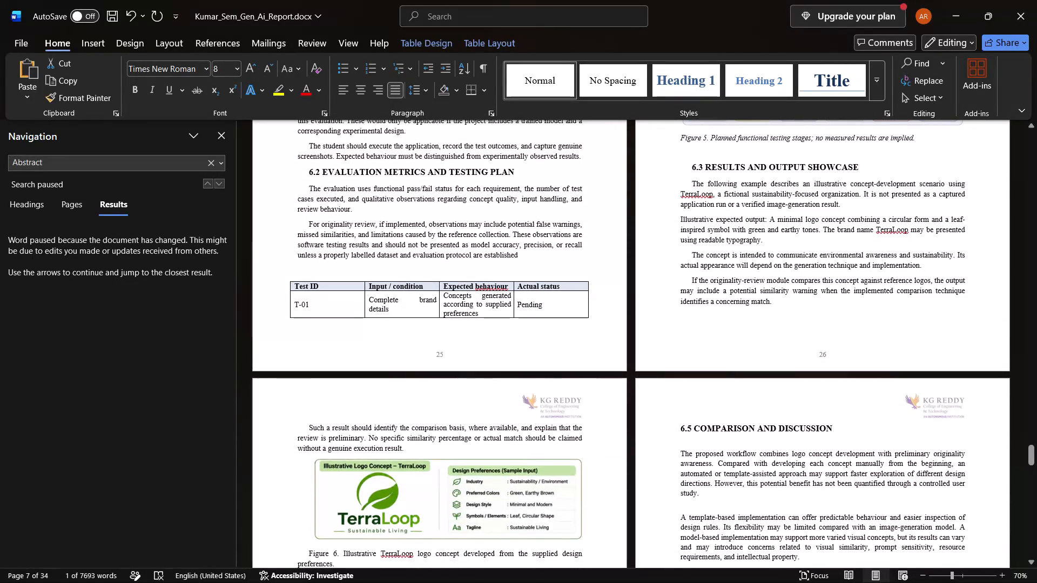
pyautogui.scroll(-1, 435, 325)
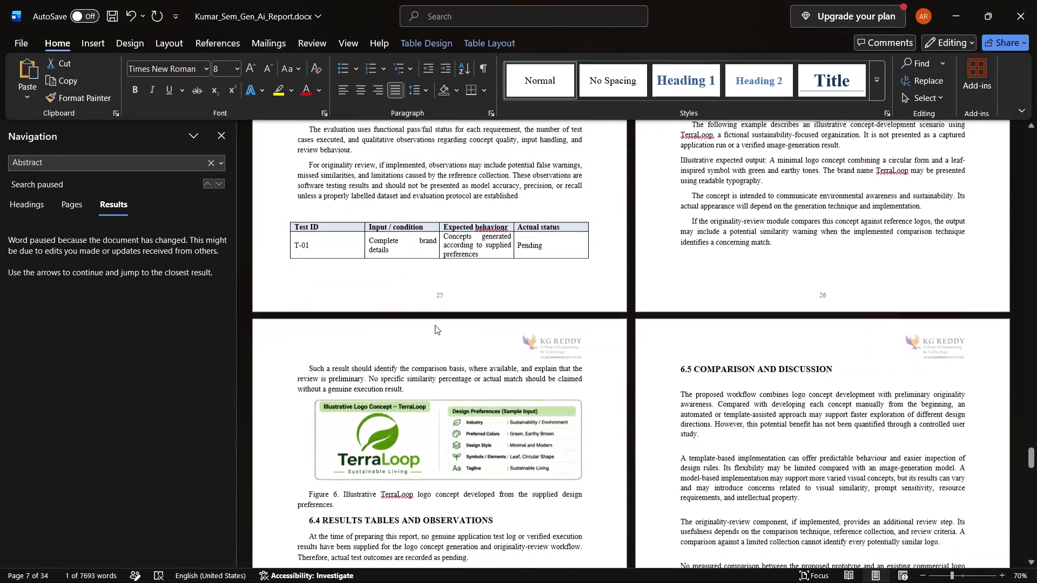
pyautogui.scroll(-3, 435, 325)
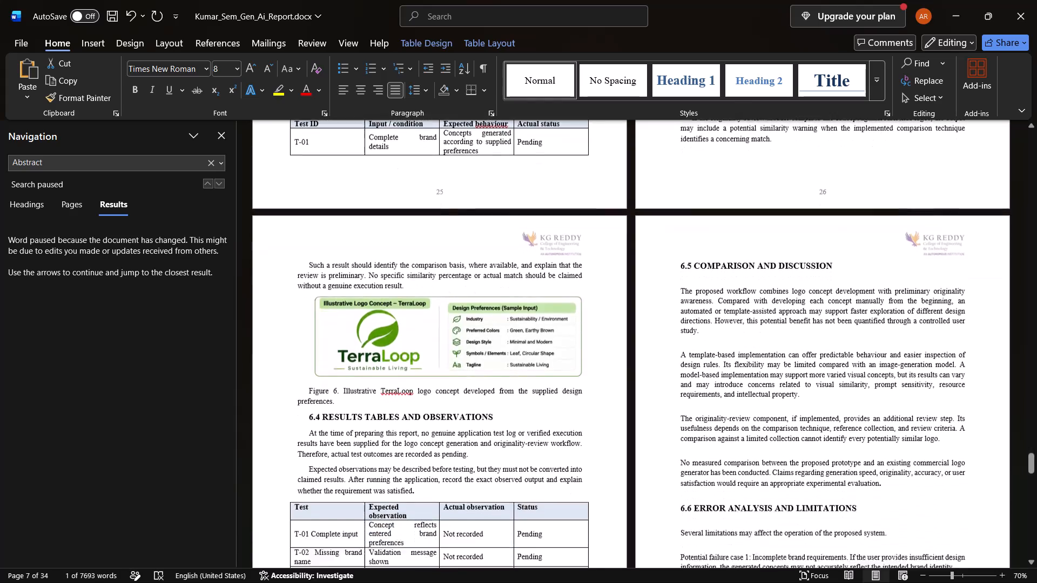
pyautogui.scroll(-3, 435, 325)
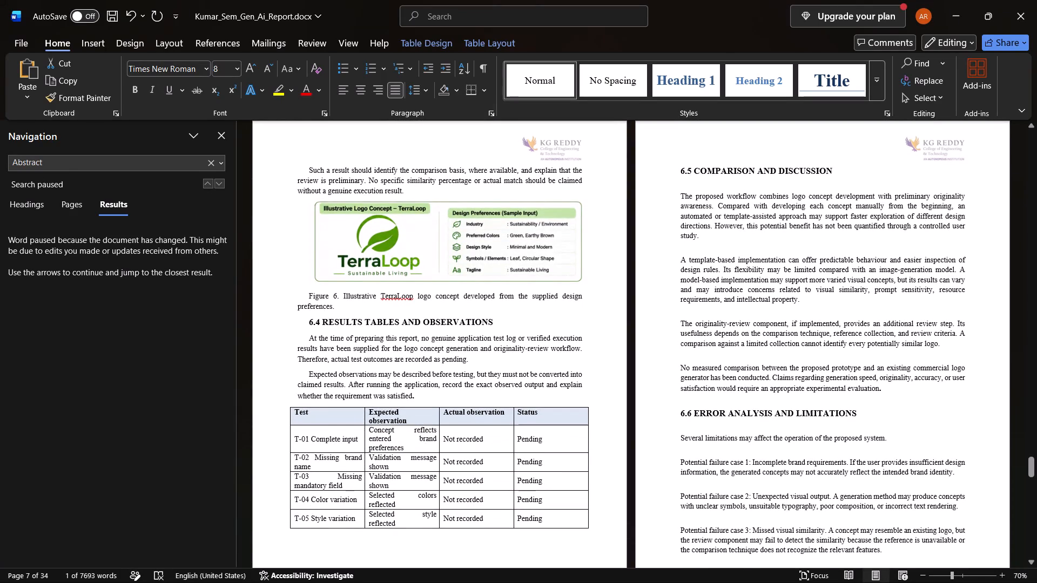
# Replace the Table 6 title in the list of tables with "Test cases".
pyautogui.scroll(8, 389, 423)
pyautogui.scroll(20, 389, 423)
pyautogui.scroll(20, 389, 423)
pyautogui.scroll(20, 389, 423)
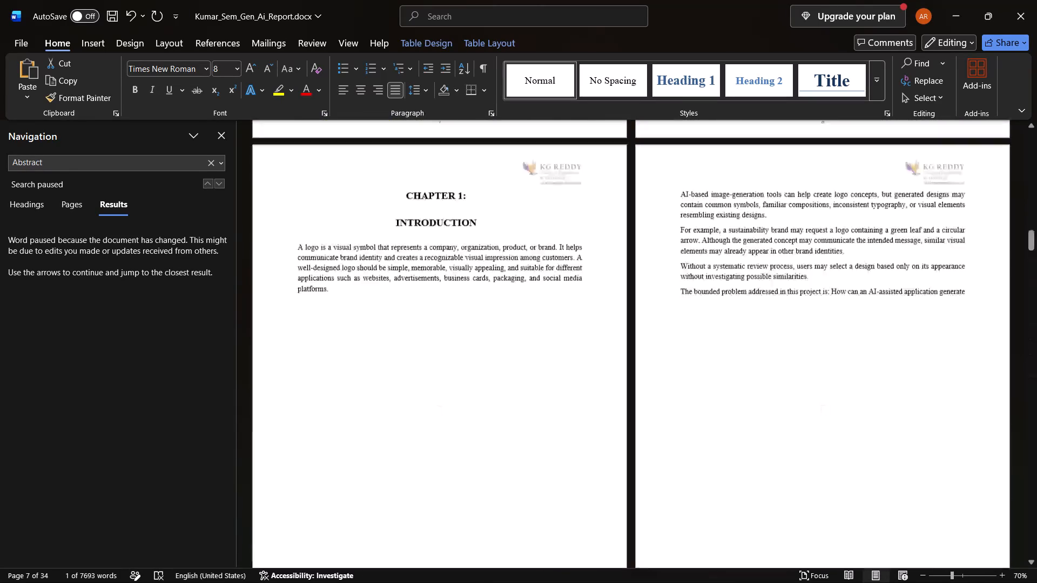
pyautogui.scroll(20, 389, 423)
pyautogui.scroll(2, 389, 423)
pyautogui.scroll(-9, 389, 423)
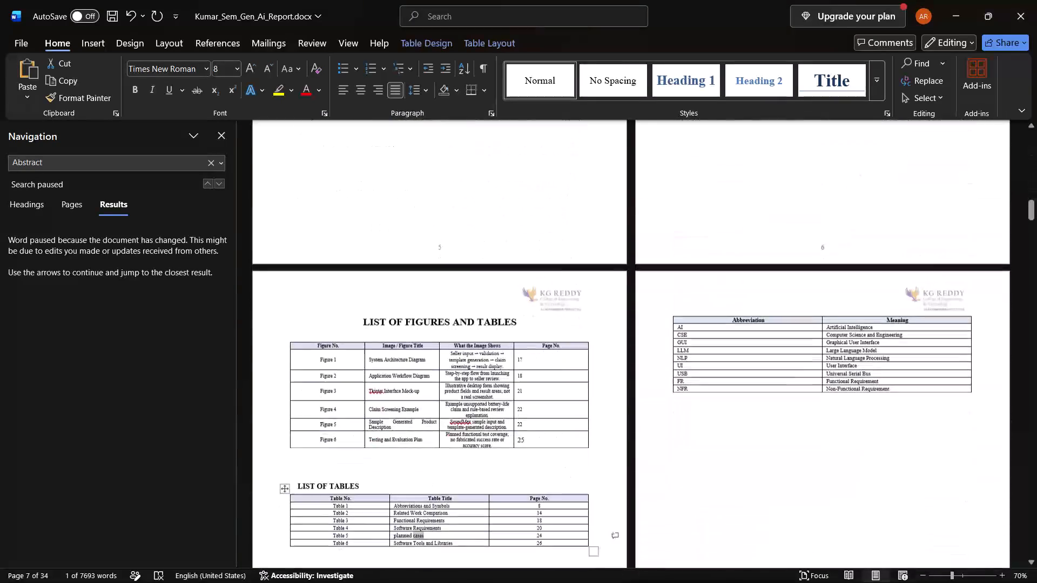
pyautogui.scroll(-1, 389, 423)
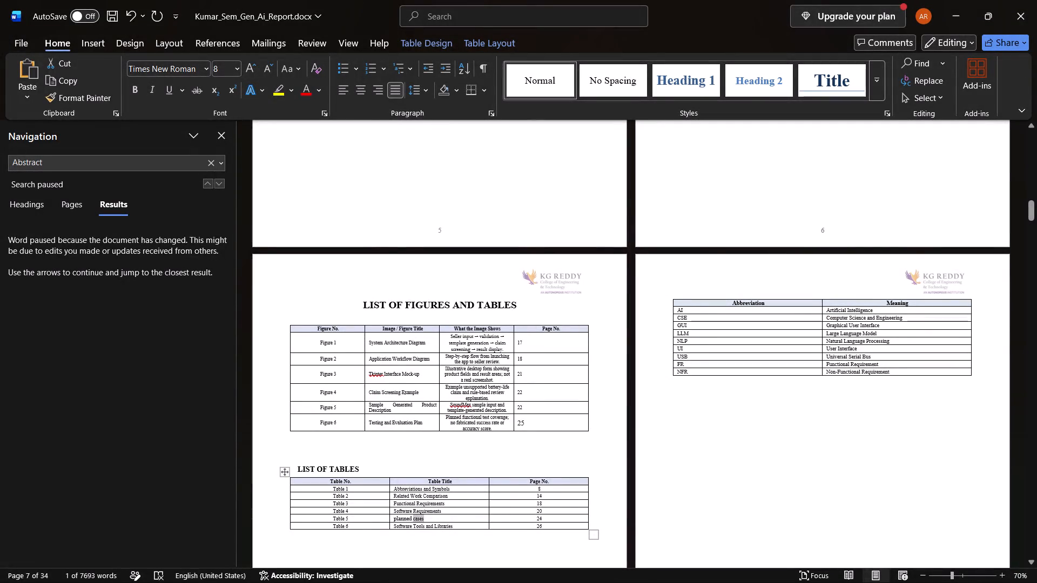
pyautogui.tripleClick(428, 526)
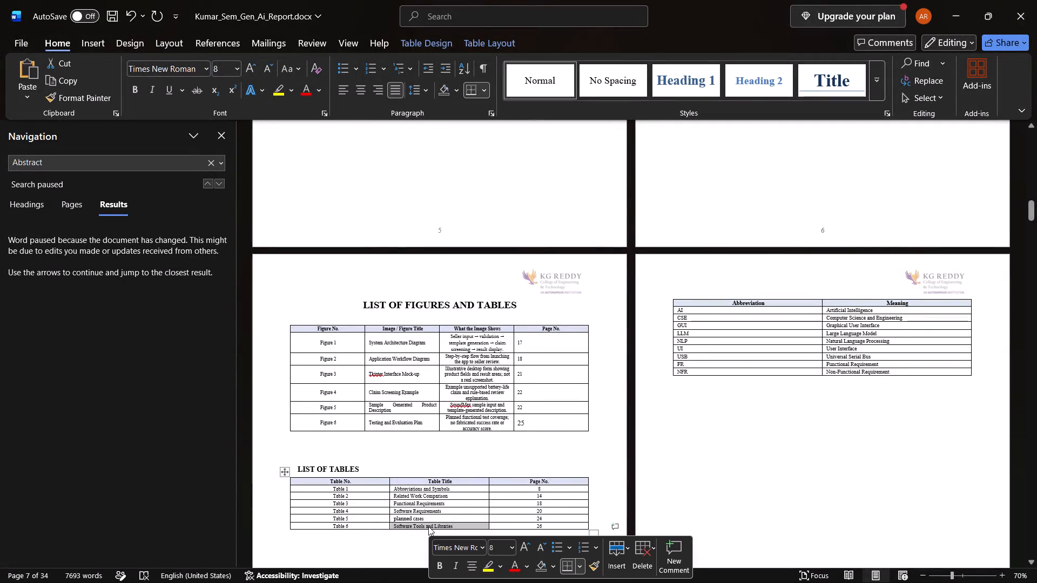
pyautogui.write('tes')
pyautogui.write('t cases')
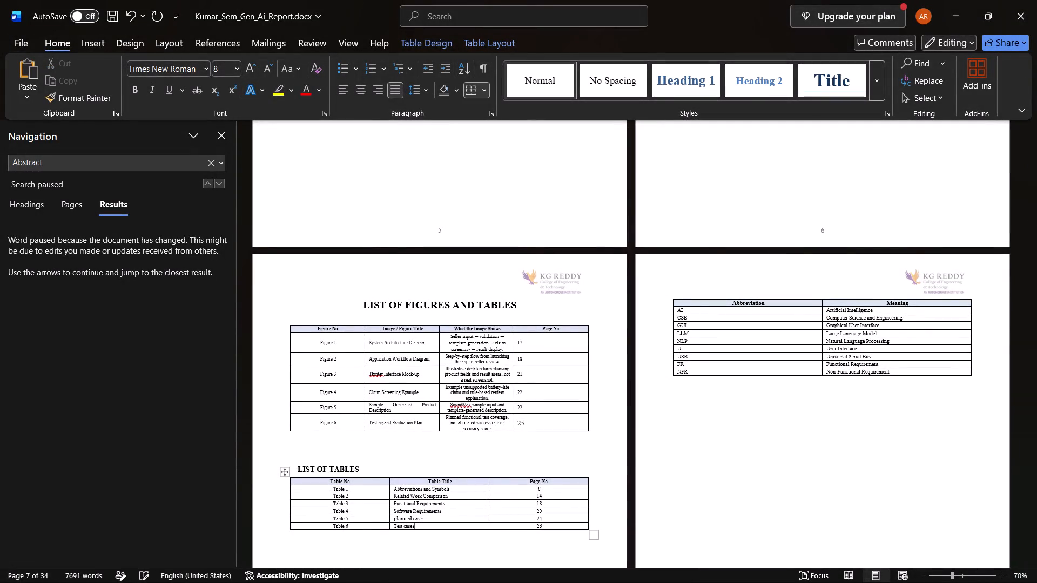
# Set the page numbers in the list of tables to 27 for Table 6 and 25 for Table 5.
pyautogui.click(542, 526)
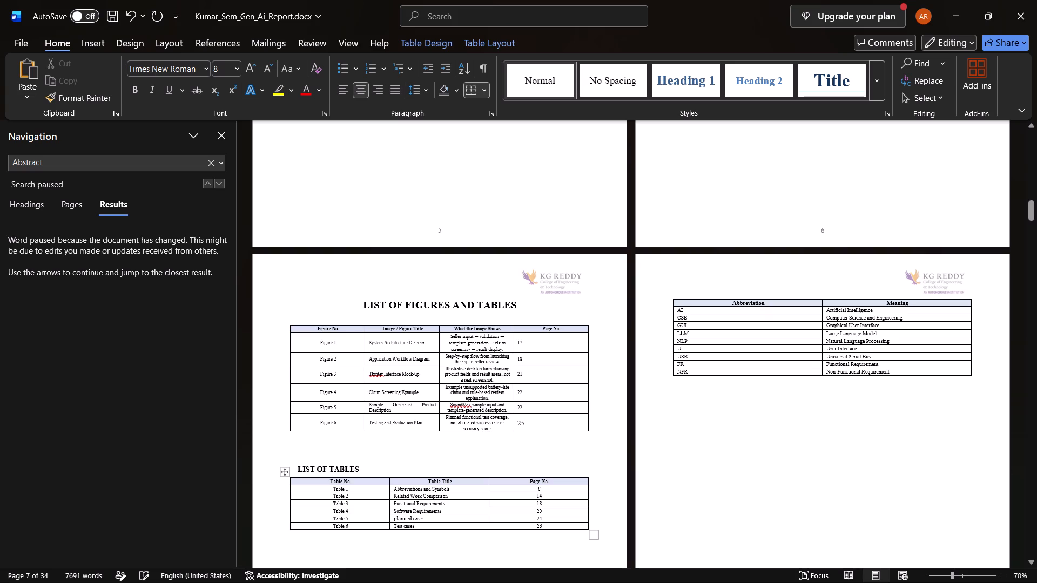
pyautogui.press('BackSpace')
pyautogui.press('7')
pyautogui.press('Up')
pyautogui.press('BackSpace')
pyautogui.press('5')
# Review the whole report from the appendices back to the cover page, checking the front matter and list pages.
pyautogui.scroll(-8, 542, 526)
pyautogui.scroll(-20, 542, 526)
pyautogui.scroll(-20, 542, 526)
pyautogui.scroll(-20, 542, 526)
pyautogui.scroll(-1, 195, 506)
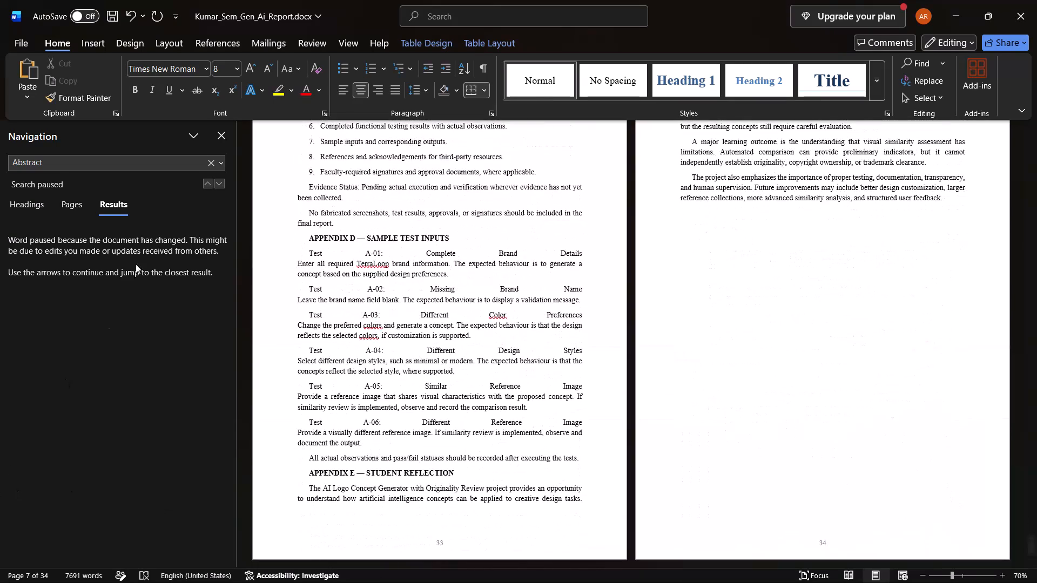
pyautogui.scroll(9, 507, 377)
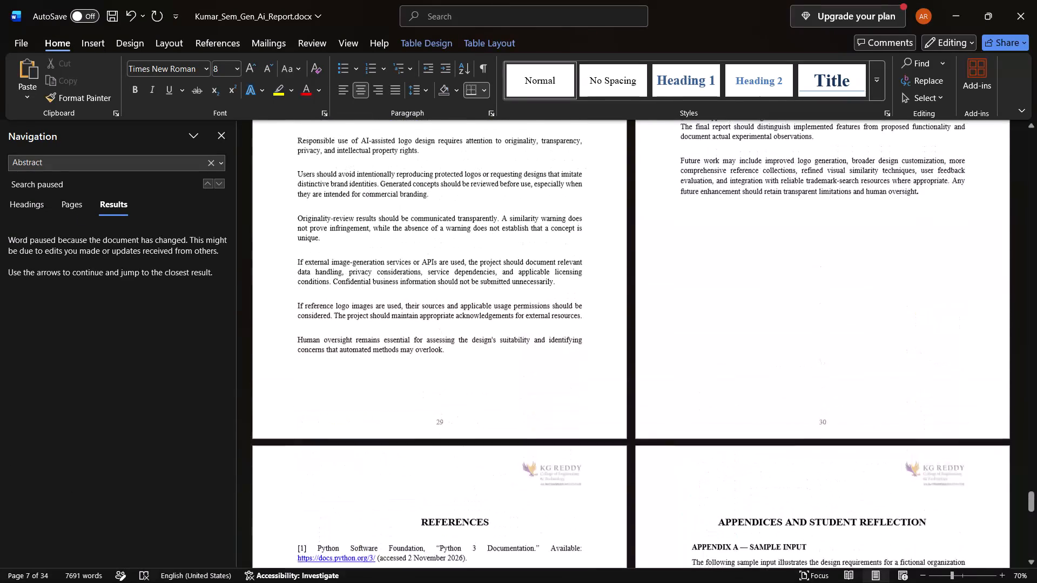
pyautogui.scroll(1, 507, 377)
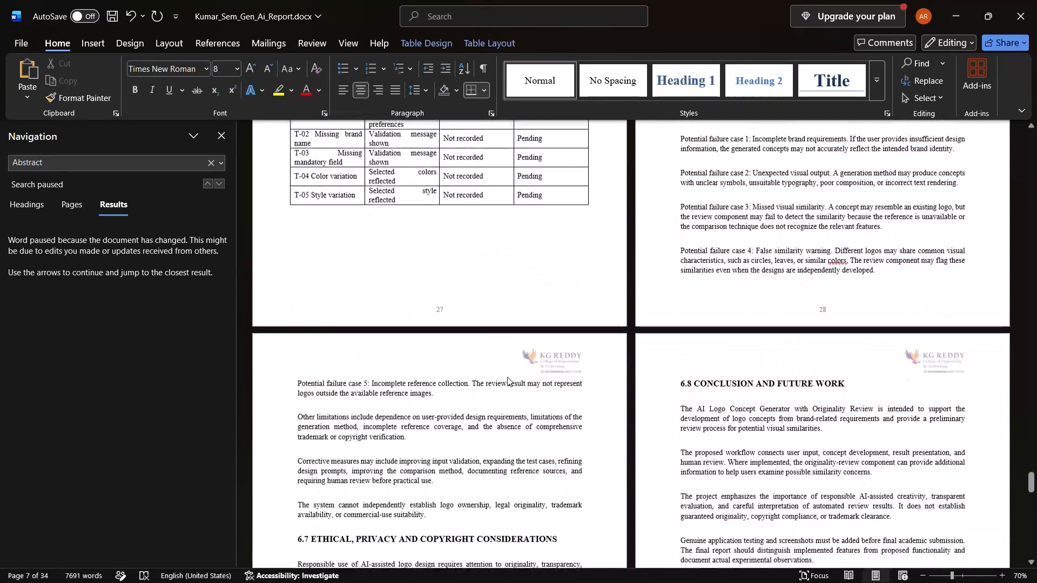
pyautogui.scroll(11, 507, 377)
pyautogui.scroll(20, 507, 377)
pyautogui.scroll(20, 507, 377)
pyautogui.scroll(20, 507, 377)
pyautogui.scroll(-1, 507, 377)
pyautogui.scroll(3, 507, 377)
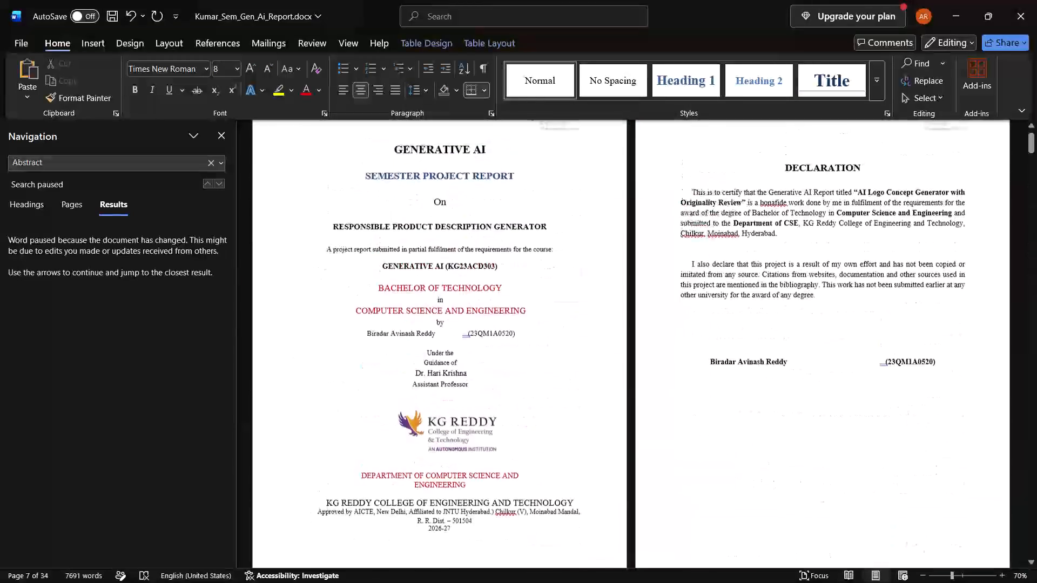
pyautogui.scroll(1, 507, 377)
pyautogui.scroll(-5, 507, 377)
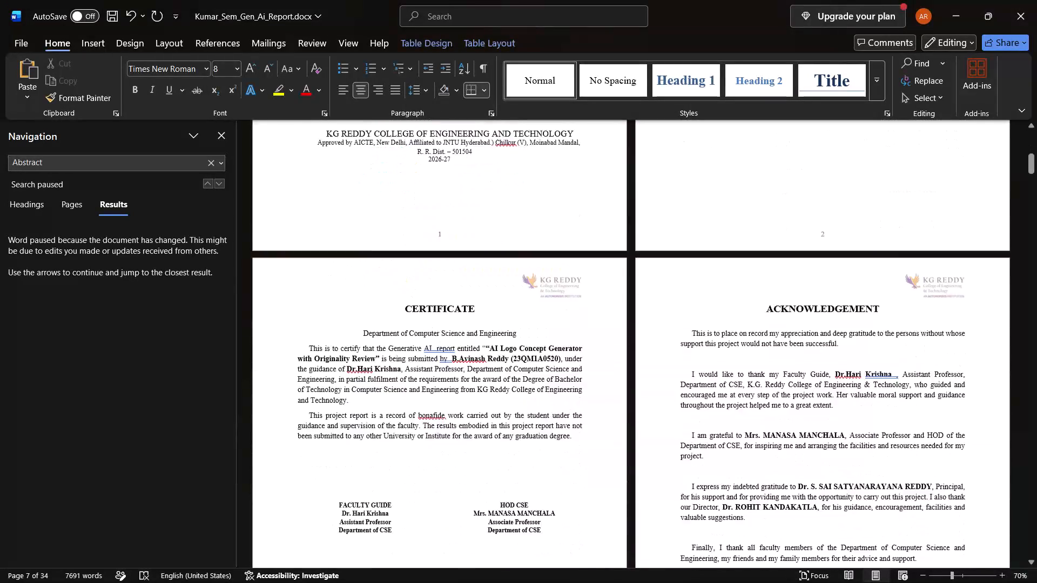
pyautogui.scroll(-2, 507, 377)
pyautogui.scroll(1, 507, 377)
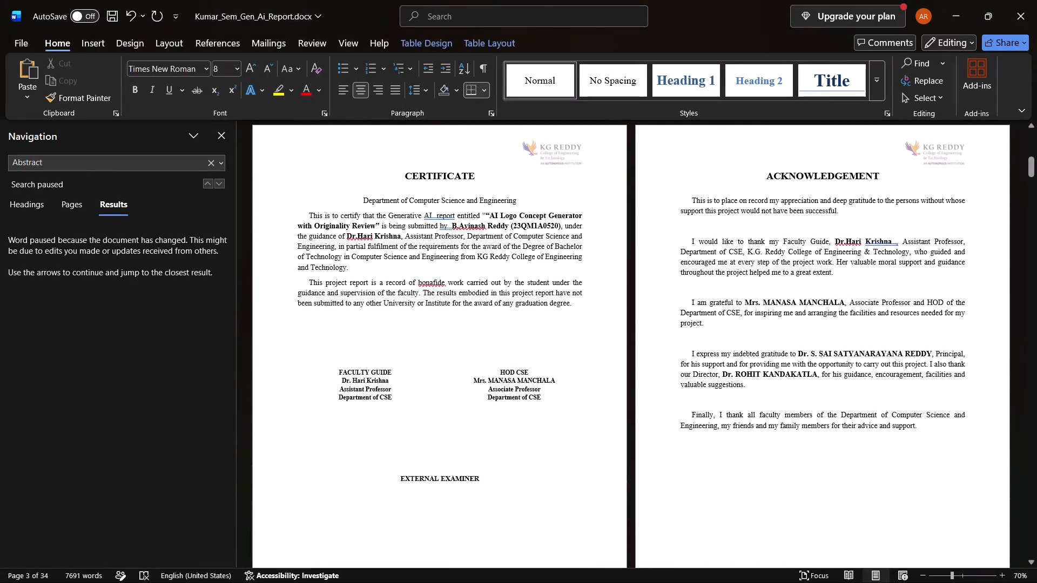
pyautogui.scroll(-7, 529, 362)
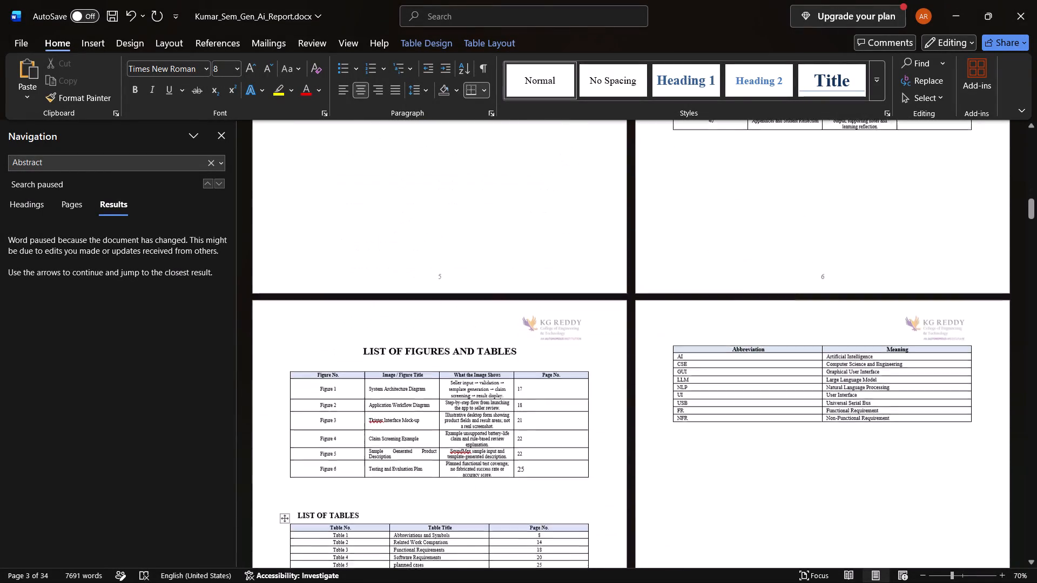
pyautogui.scroll(-2, 529, 362)
# Move the "ABBREVIATIONS AND SYMBOLS" heading from the bottom of page 7 onto page 8, above its abbreviation table.
pyautogui.scroll(4, 529, 362)
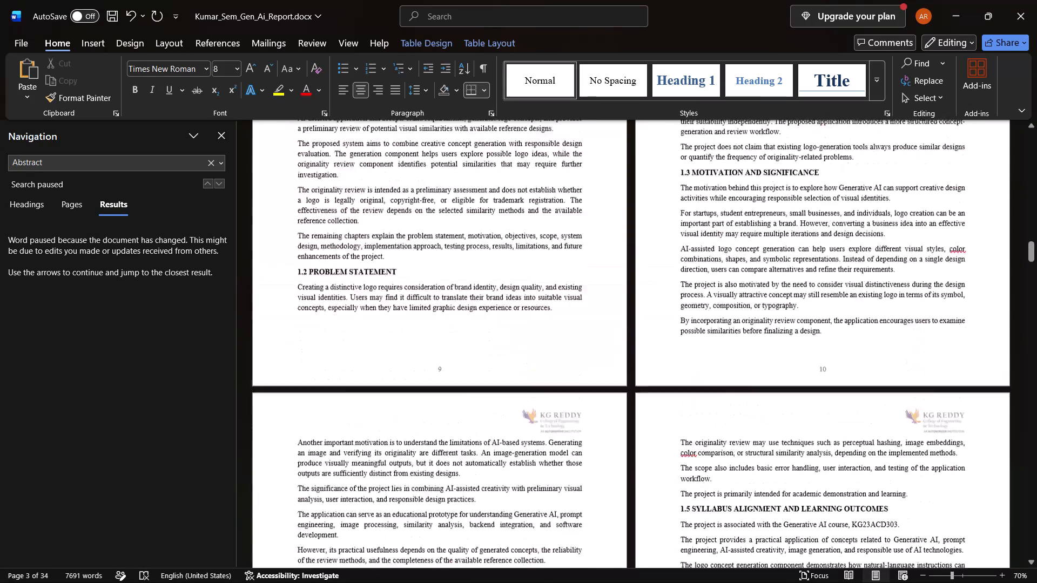
pyautogui.scroll(4, 529, 362)
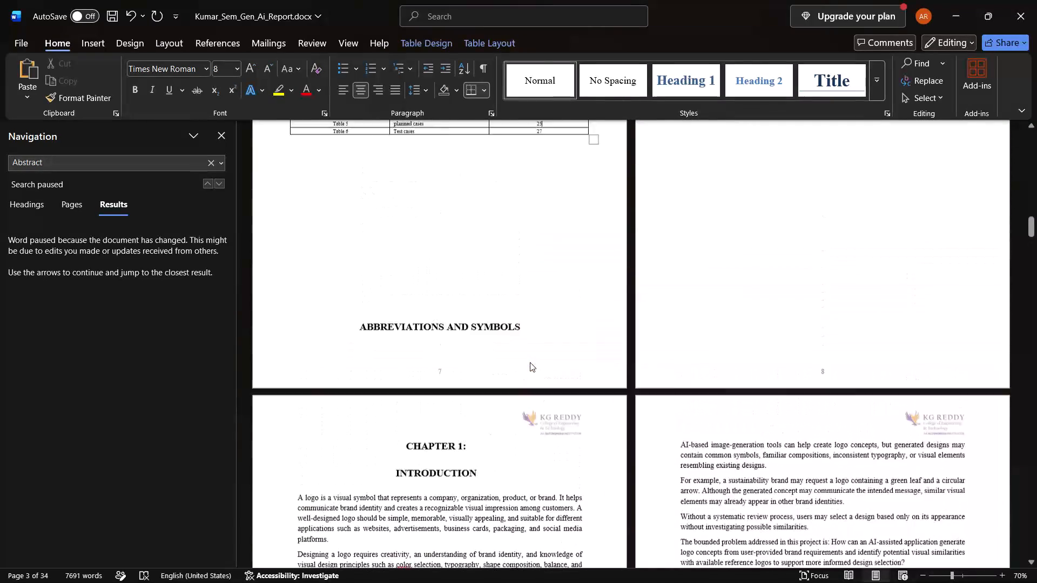
pyautogui.scroll(1, 530, 362)
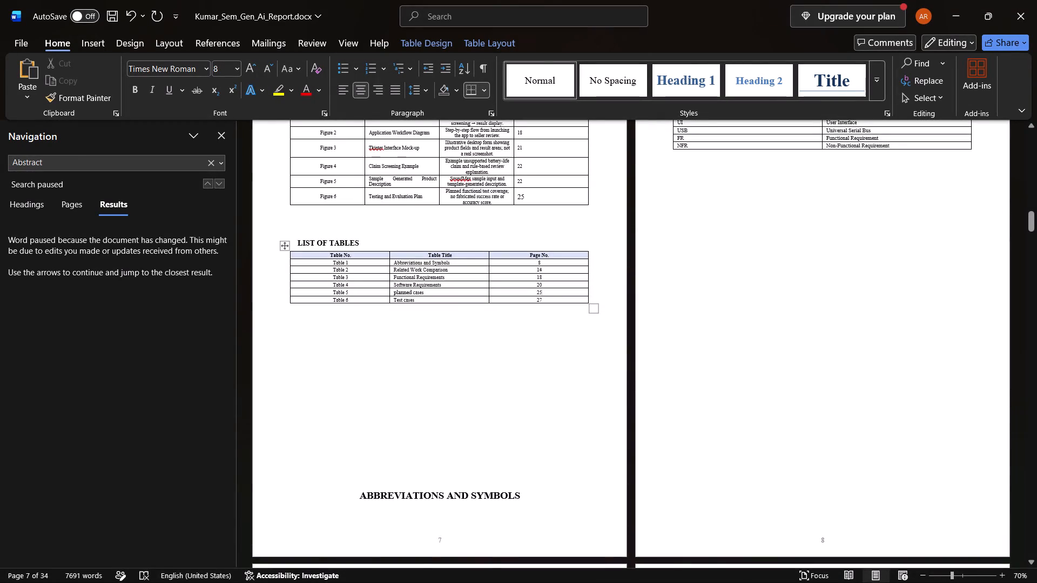
pyautogui.click(350, 496)
pyautogui.press('Return')
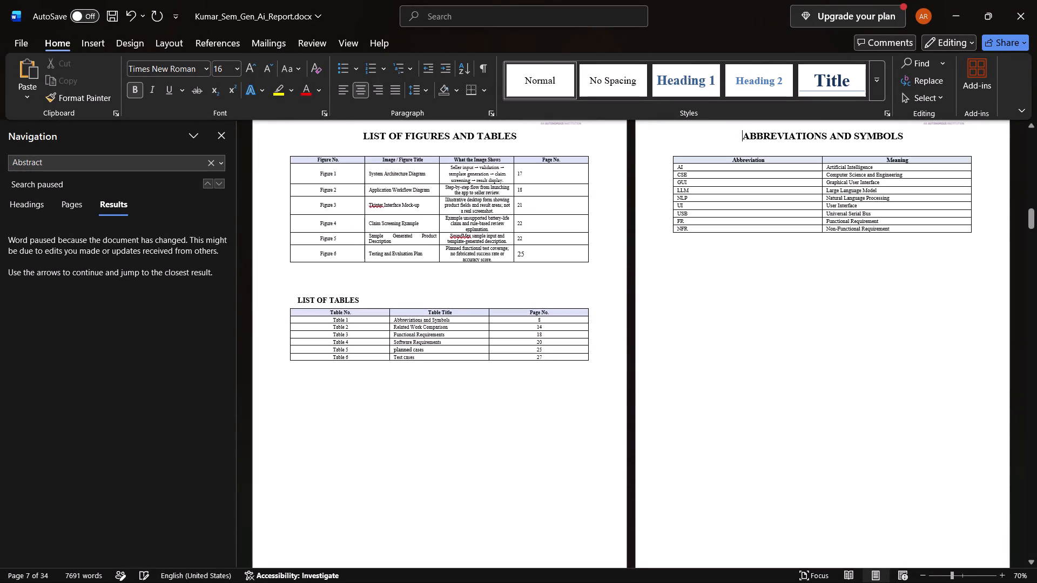
# Examine the Figure 1 and Figure 2 captions in chapter 4 and the pages they are on.
pyautogui.scroll(-11, 350, 496)
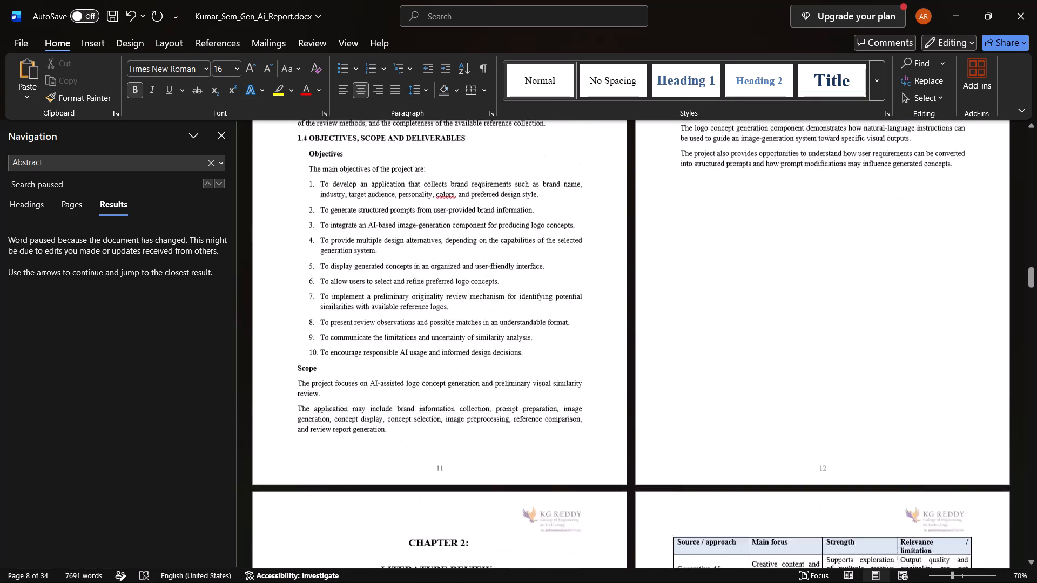
pyautogui.scroll(-13, 350, 496)
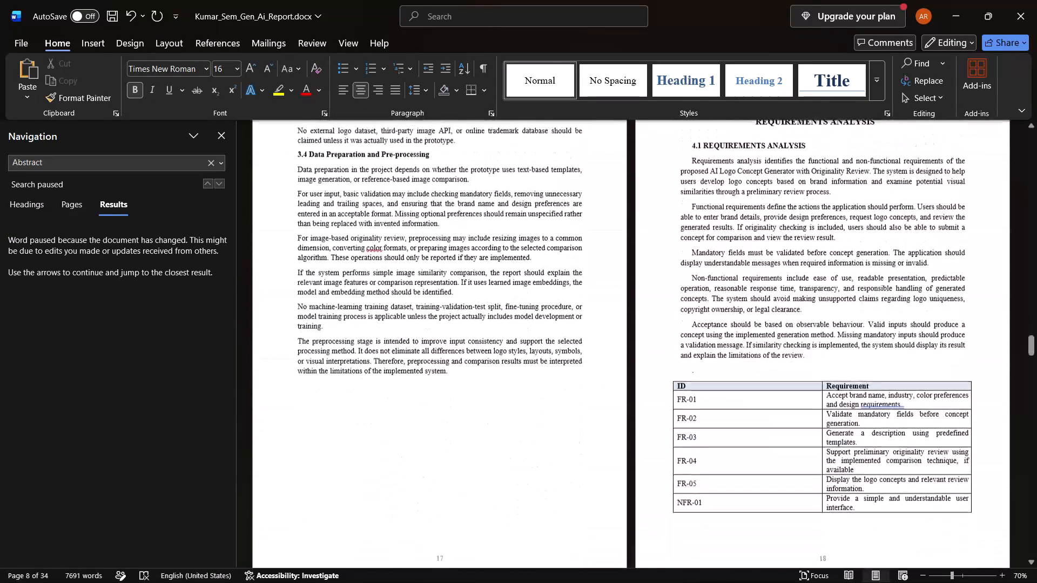
pyautogui.scroll(-5, 350, 496)
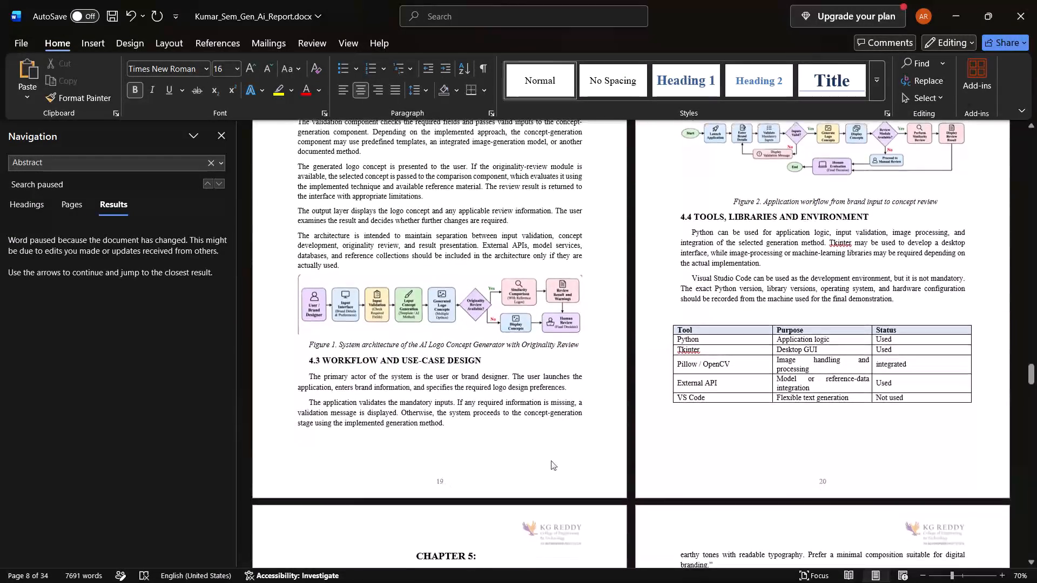
pyautogui.scroll(1, 729, 363)
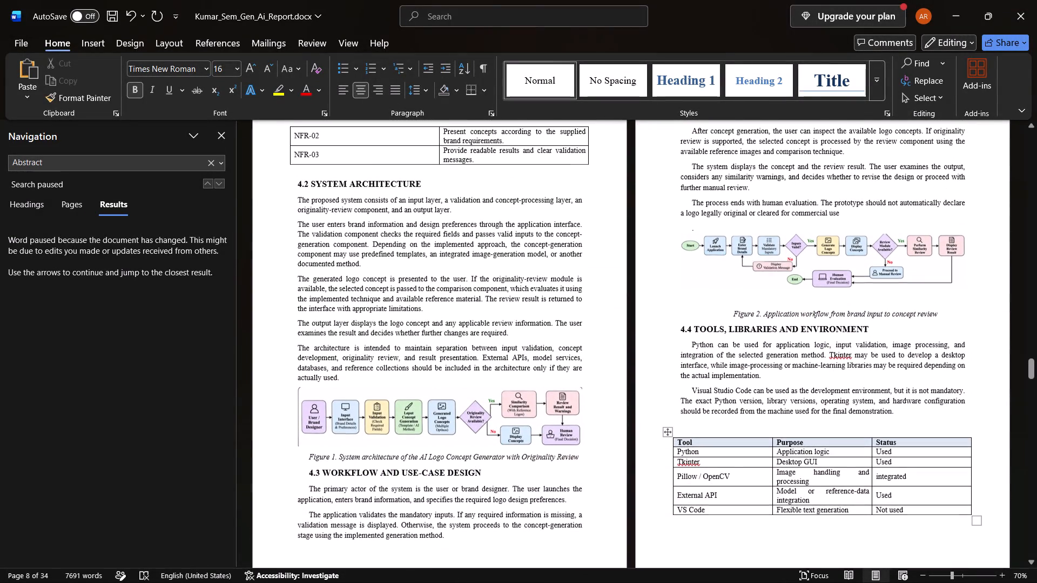
pyautogui.scroll(1, 729, 363)
pyautogui.doubleClick(774, 316)
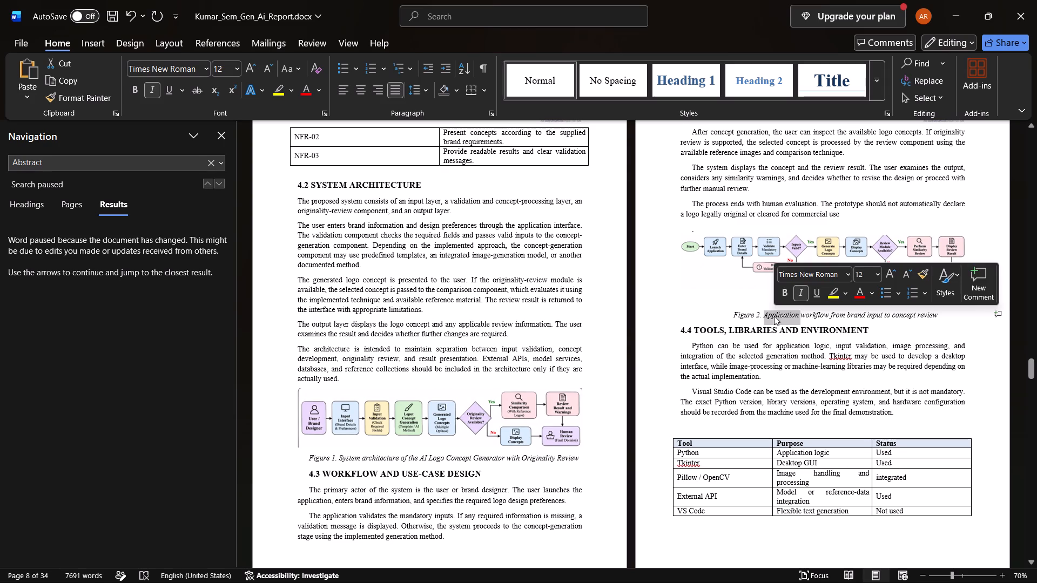
pyautogui.moveTo(763, 316); pyautogui.dragTo(821, 318)
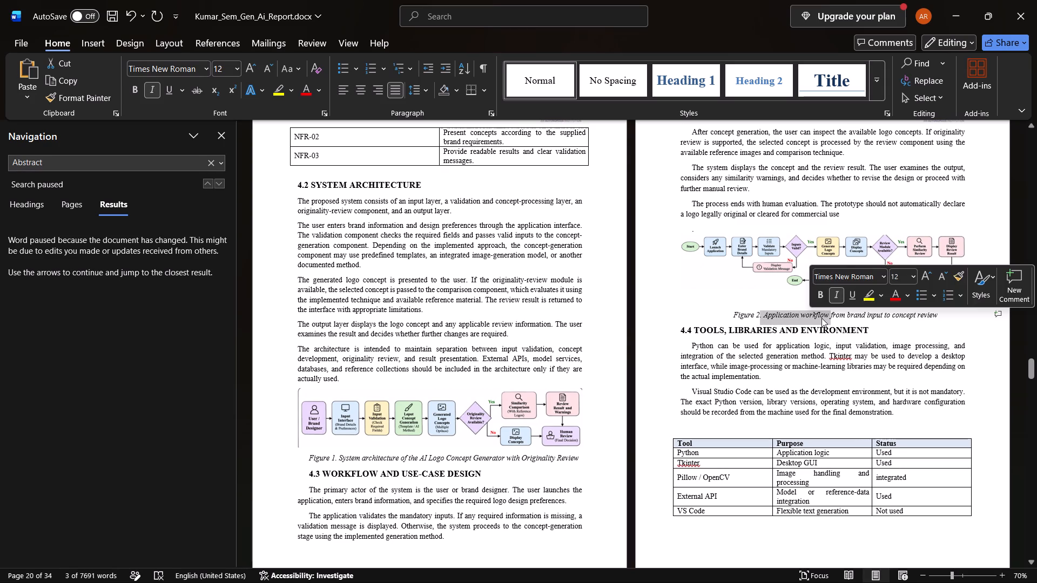
pyautogui.scroll(-1, 341, 374)
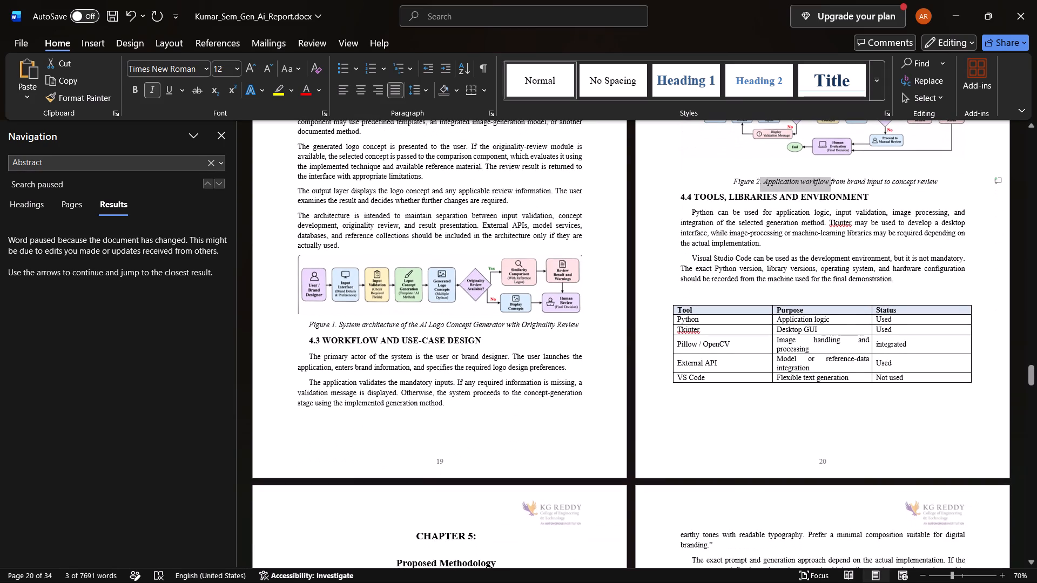
# Set the page number of Figure 1, System Architecture Diagram, to 19 in the list of figures.
pyautogui.scroll(20, 491, 355)
pyautogui.scroll(20, 491, 355)
pyautogui.scroll(18, 491, 355)
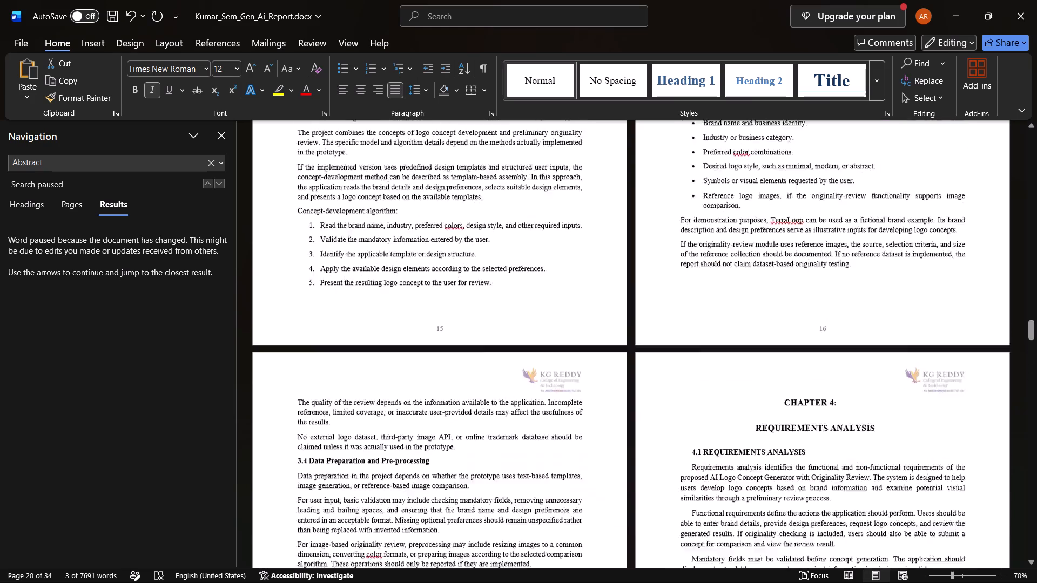
pyautogui.scroll(20, 491, 355)
pyautogui.scroll(20, 491, 355)
pyautogui.scroll(20, 491, 355)
pyautogui.scroll(-4, 491, 355)
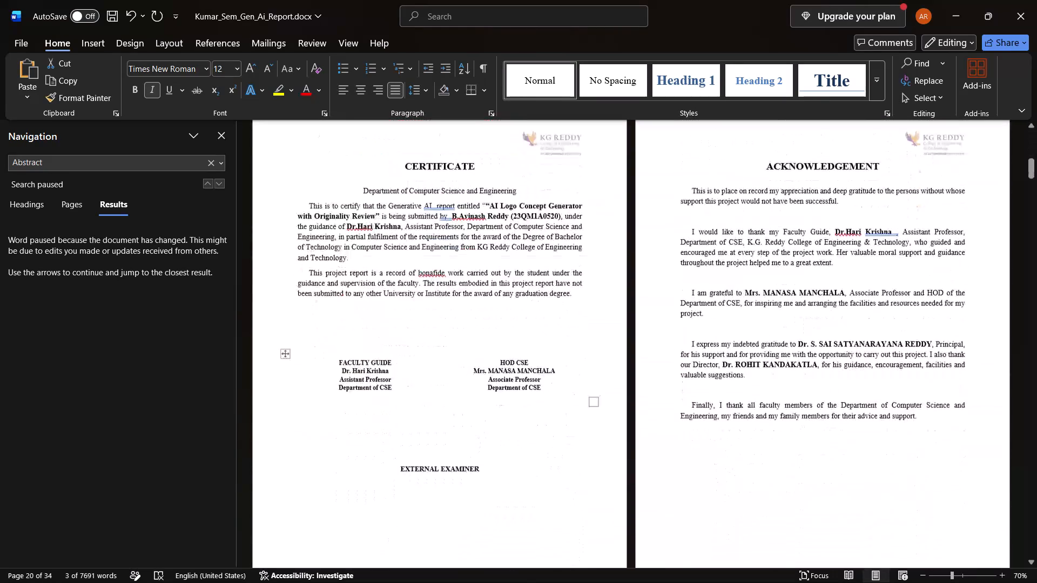
pyautogui.scroll(-7, 491, 355)
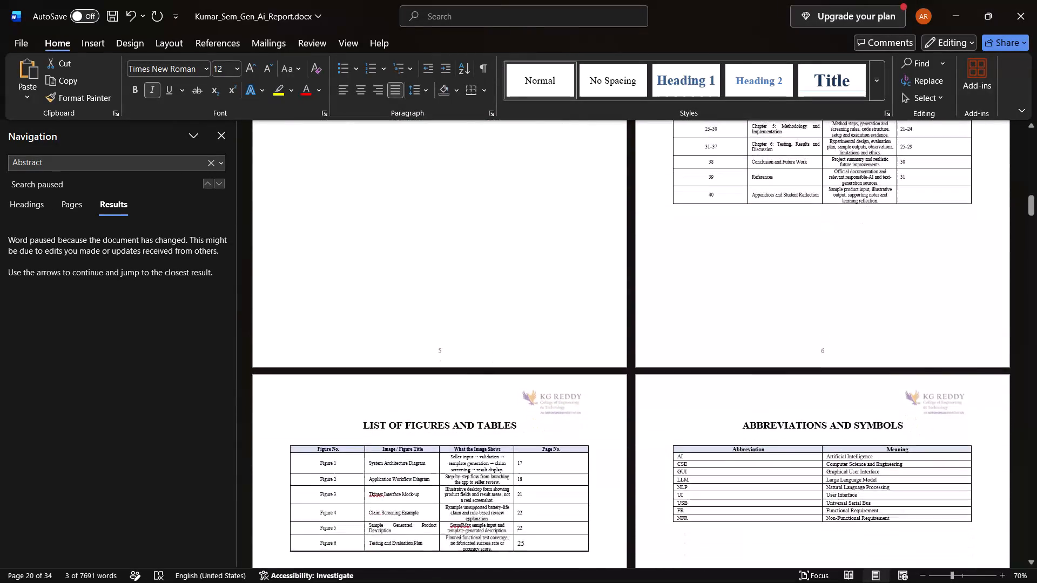
pyautogui.scroll(-2, 491, 355)
pyautogui.click(535, 436)
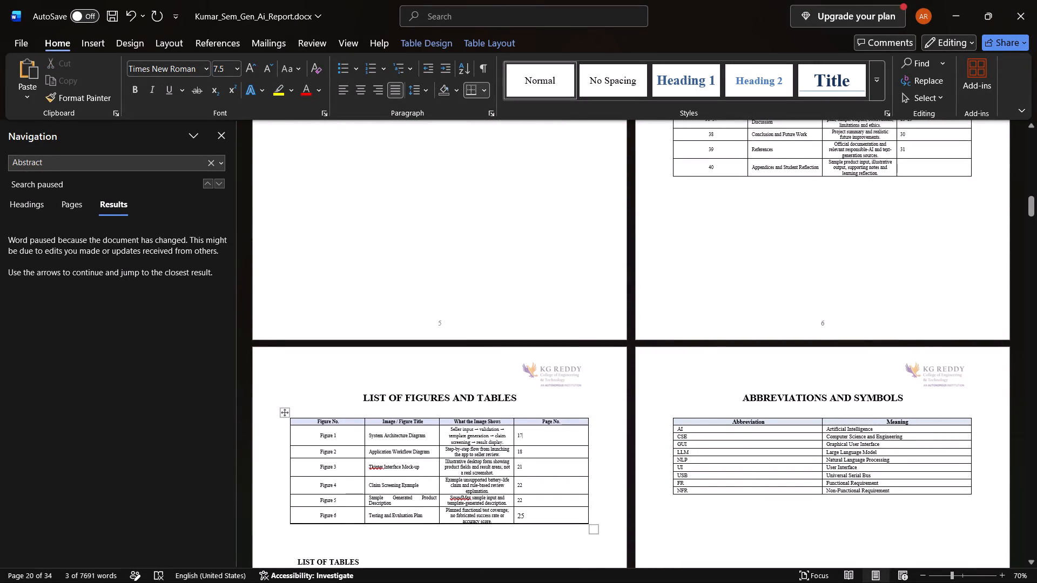
pyautogui.press('BackSpace')
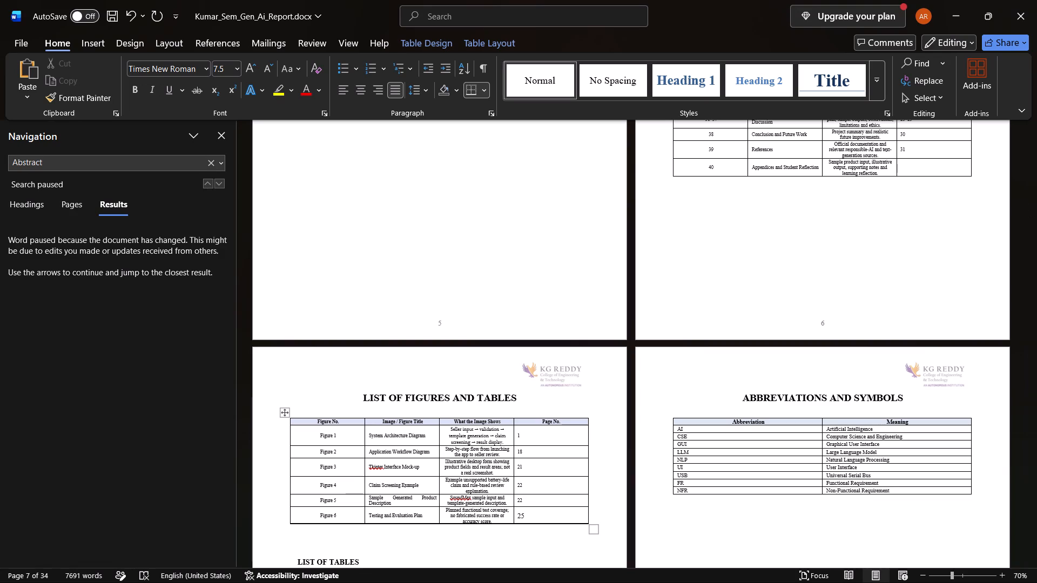
pyautogui.write('19')
pyautogui.press('BackSpace')
pyautogui.press('BackSpace')
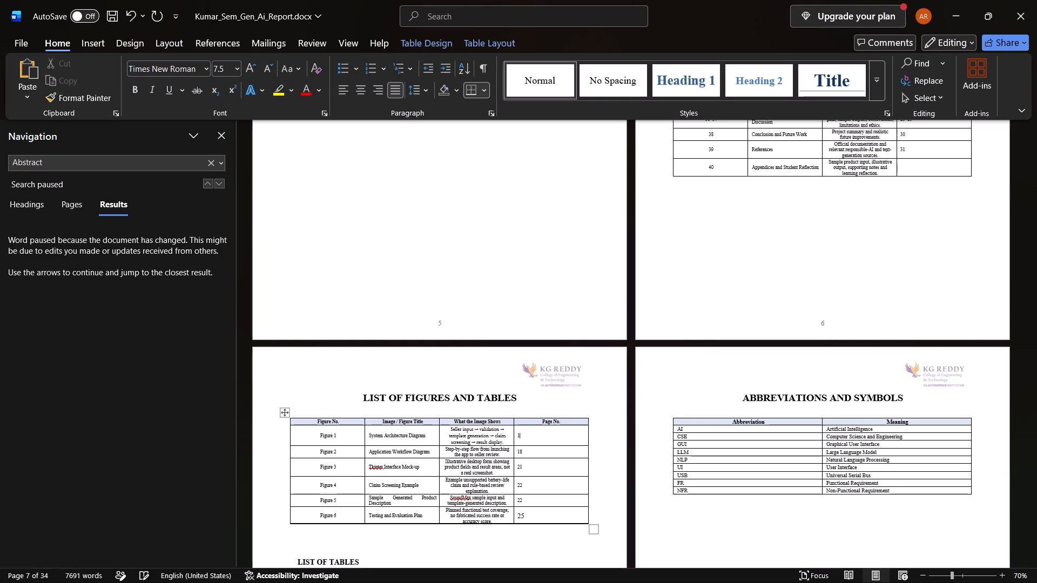
pyautogui.press('9')
# Set the page number of Figure 2, Application Workflow Diagram, to 29 in the list of figures.
pyautogui.press('Down')
pyautogui.press('BackSpace')
pyautogui.press('BackSpace')
pyautogui.write('29')
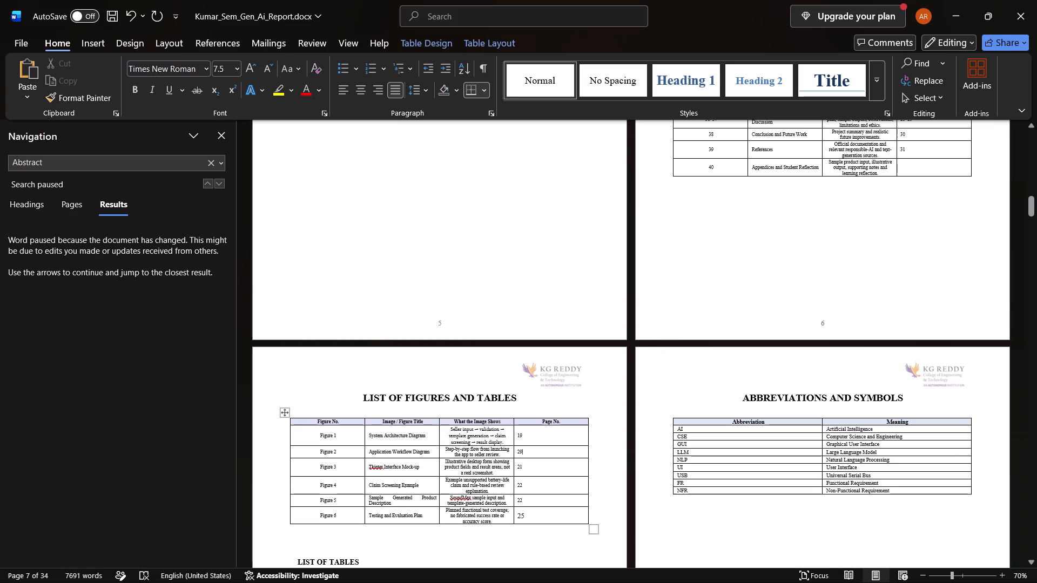
pyautogui.click(471, 421)
# Examine the Figure 3 caption in section 5.2 and its page for comparison with the list of figures.
pyautogui.scroll(-3, 463, 477)
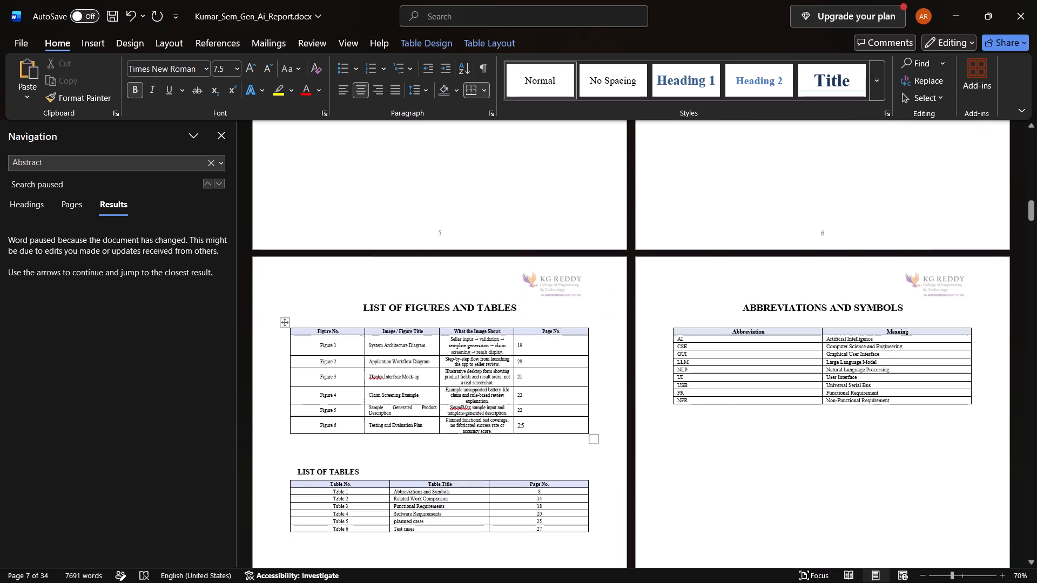
pyautogui.scroll(-2, 463, 477)
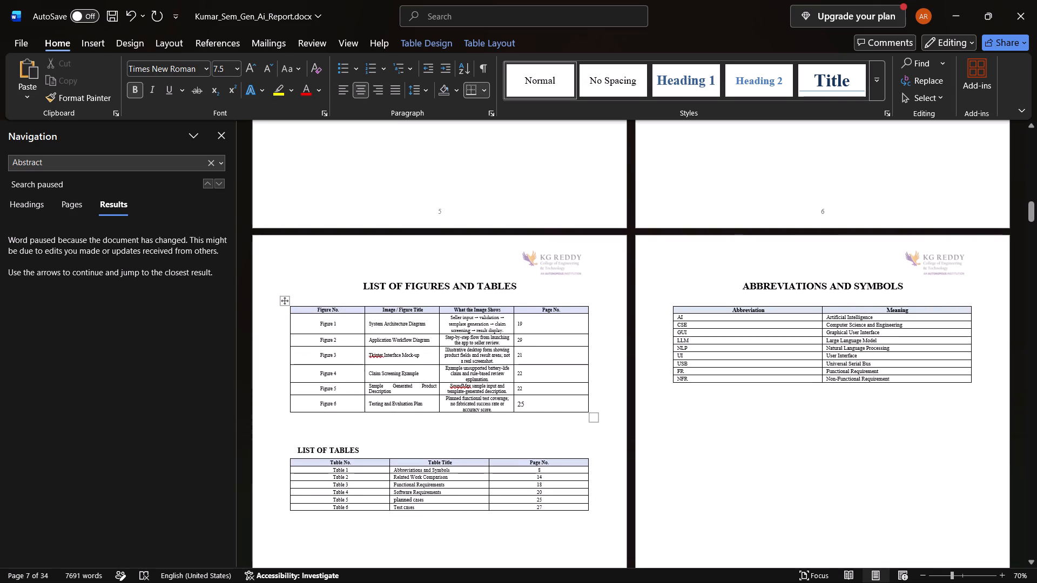
pyautogui.scroll(-5, 463, 477)
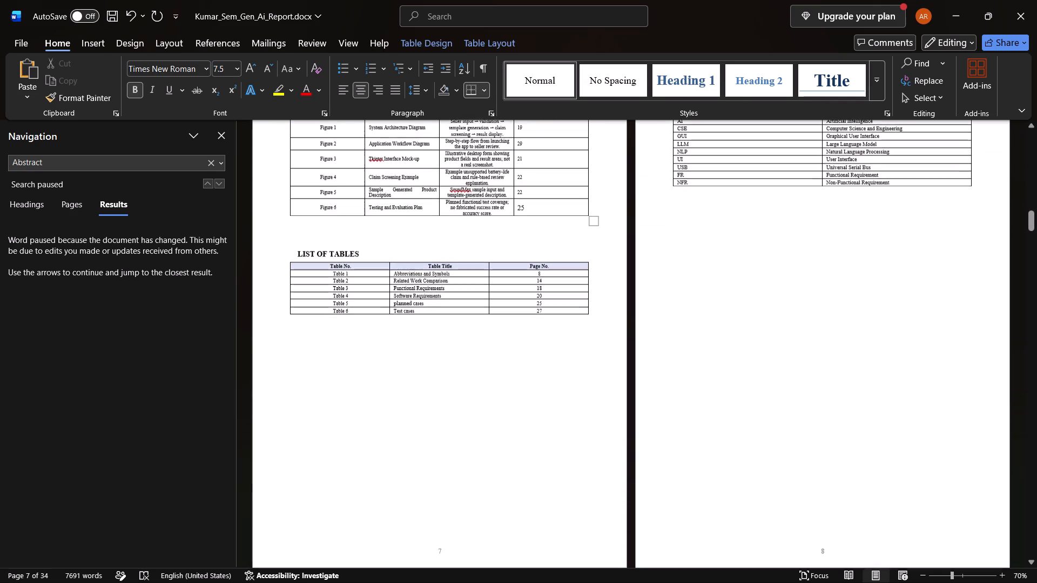
pyautogui.scroll(-6, 463, 477)
pyautogui.scroll(-15, 463, 477)
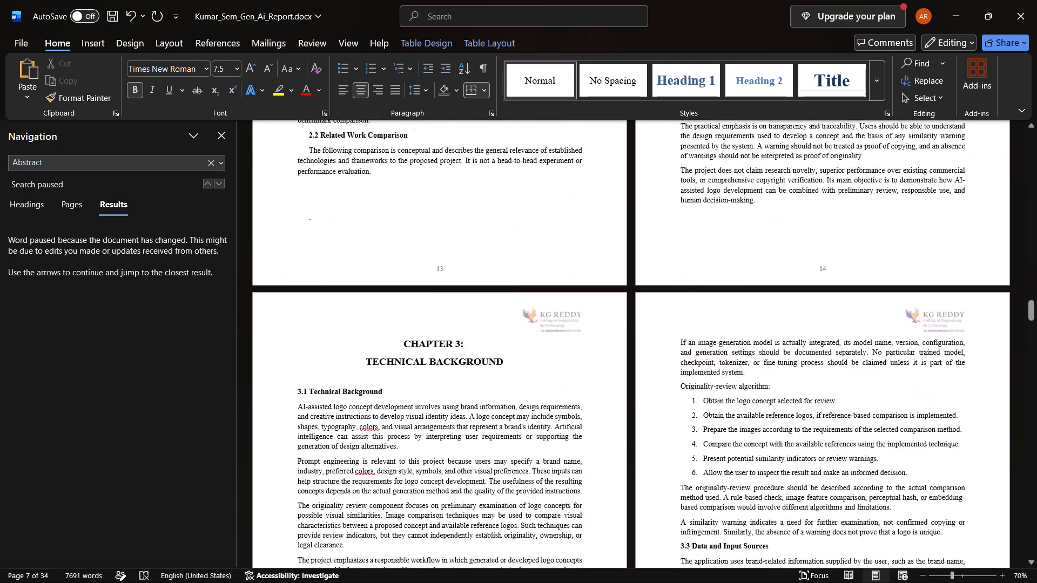
pyautogui.scroll(-17, 463, 477)
pyautogui.scroll(-6, 463, 477)
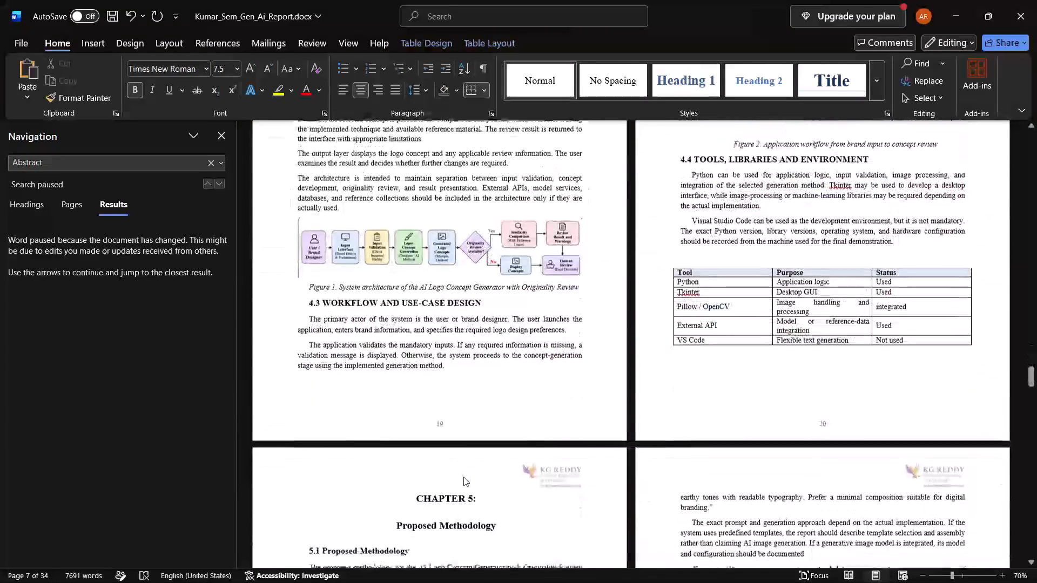
pyautogui.scroll(-6, 463, 477)
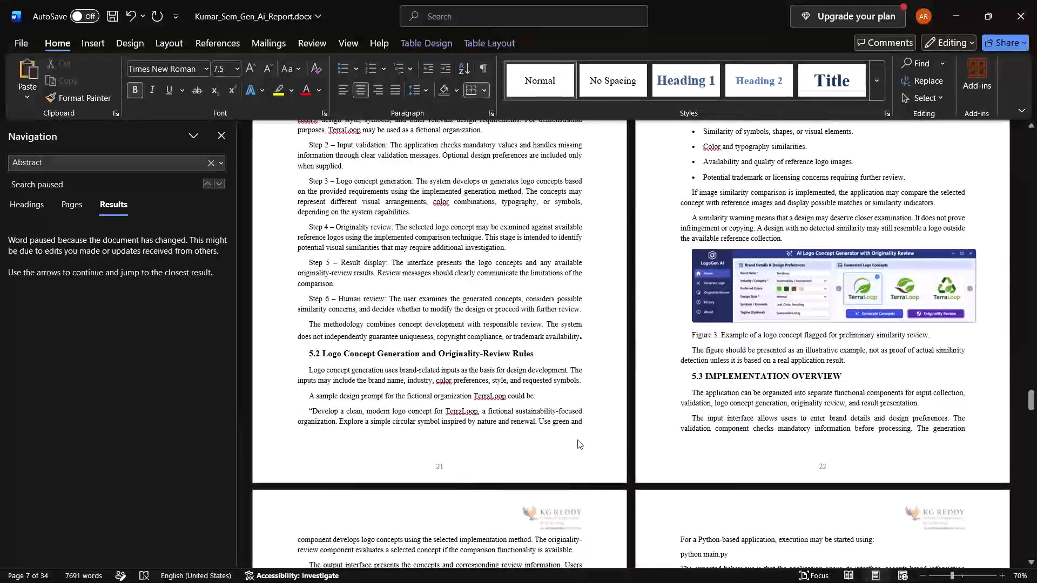
pyautogui.click(755, 337)
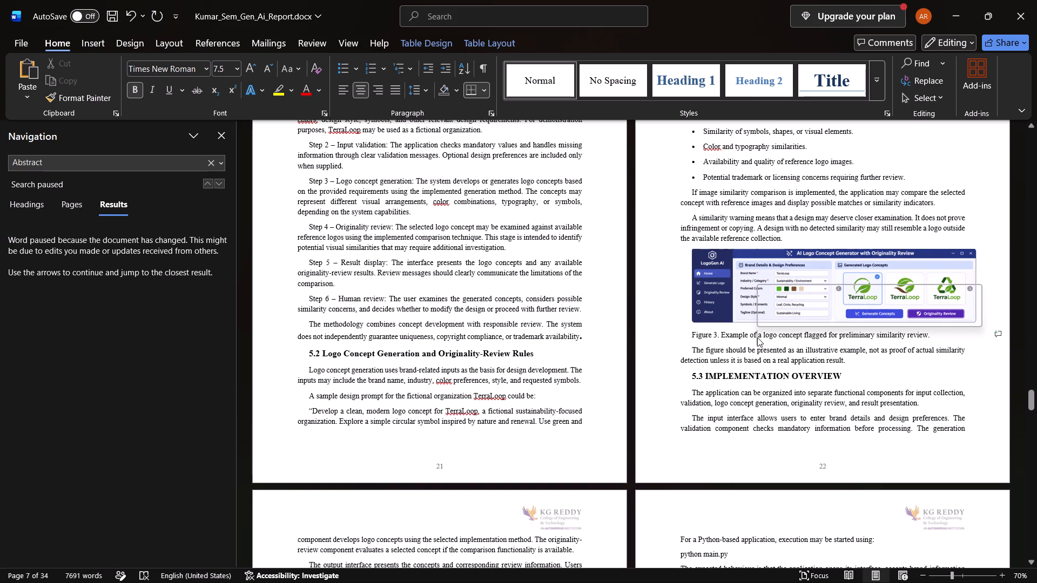
pyautogui.scroll(13, 756, 337)
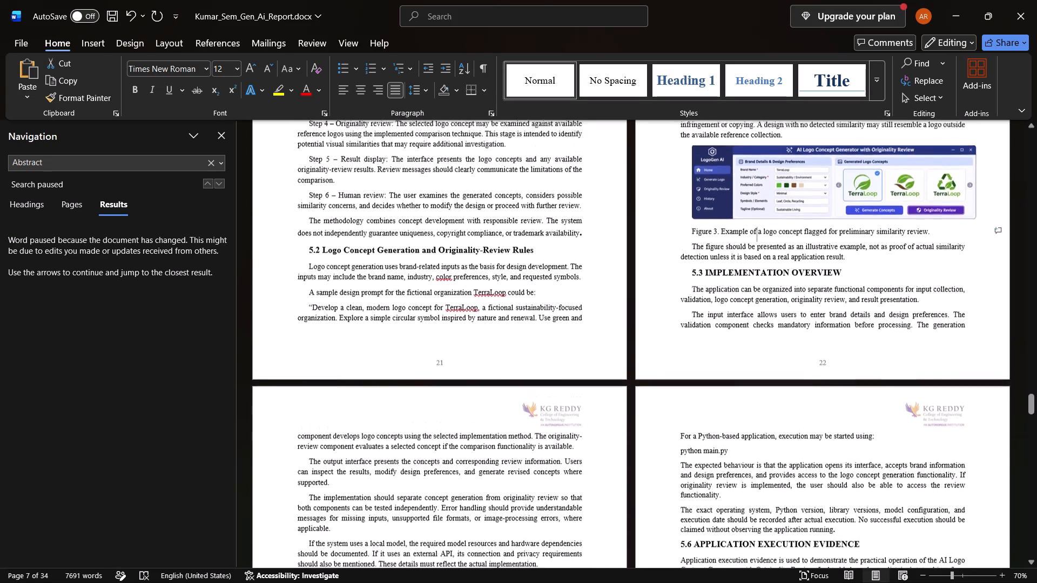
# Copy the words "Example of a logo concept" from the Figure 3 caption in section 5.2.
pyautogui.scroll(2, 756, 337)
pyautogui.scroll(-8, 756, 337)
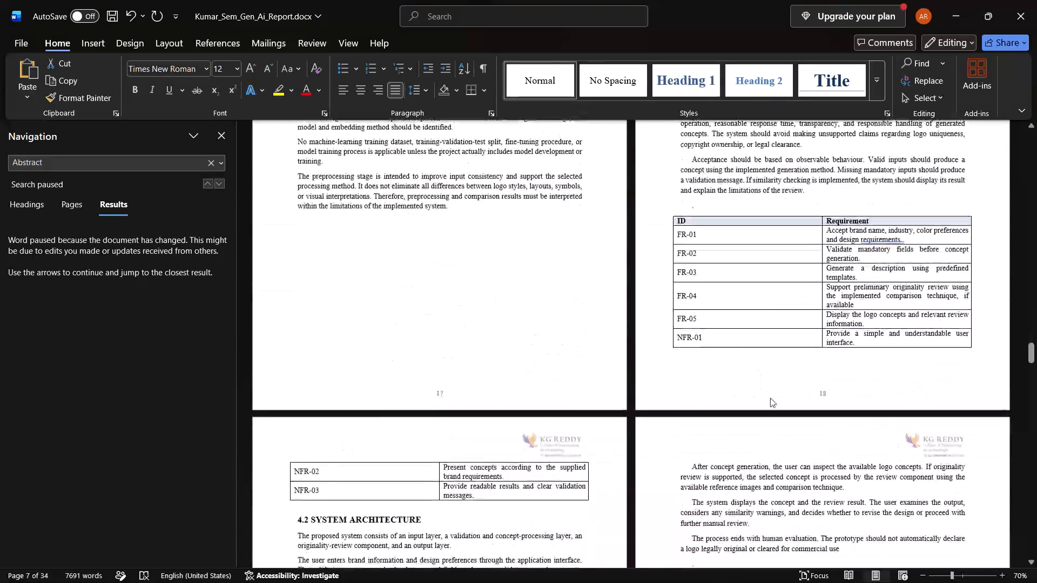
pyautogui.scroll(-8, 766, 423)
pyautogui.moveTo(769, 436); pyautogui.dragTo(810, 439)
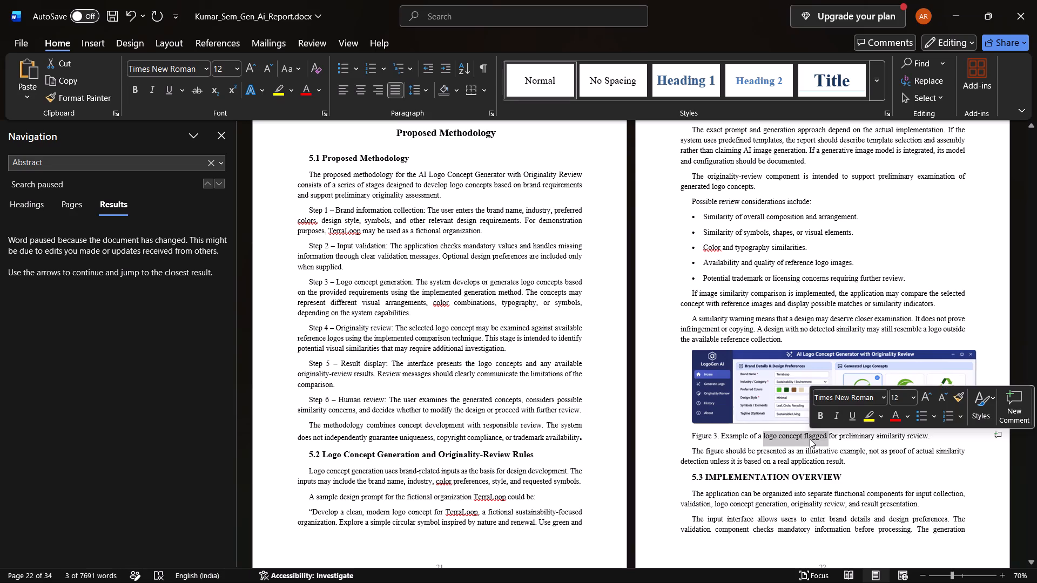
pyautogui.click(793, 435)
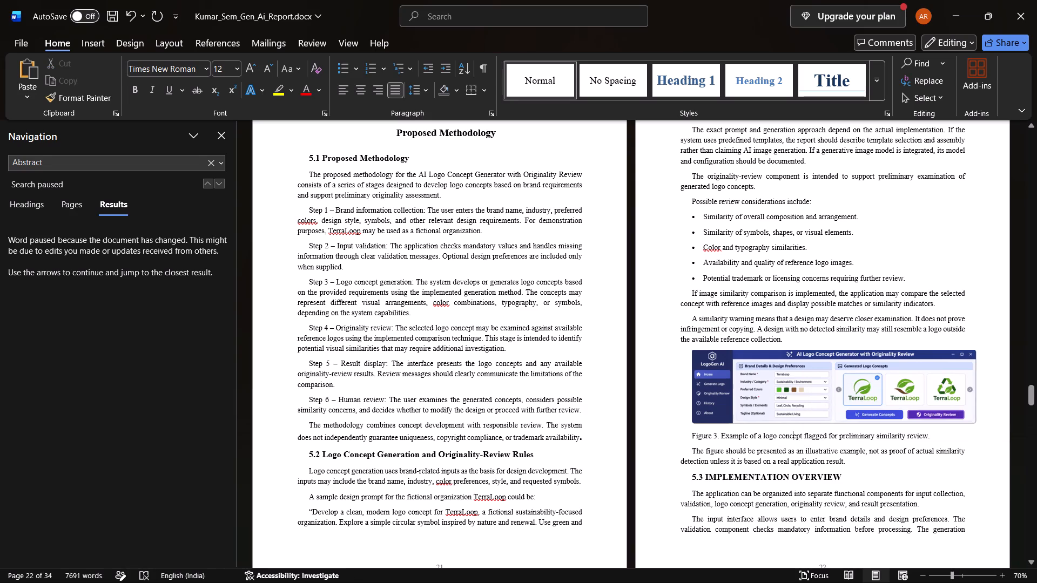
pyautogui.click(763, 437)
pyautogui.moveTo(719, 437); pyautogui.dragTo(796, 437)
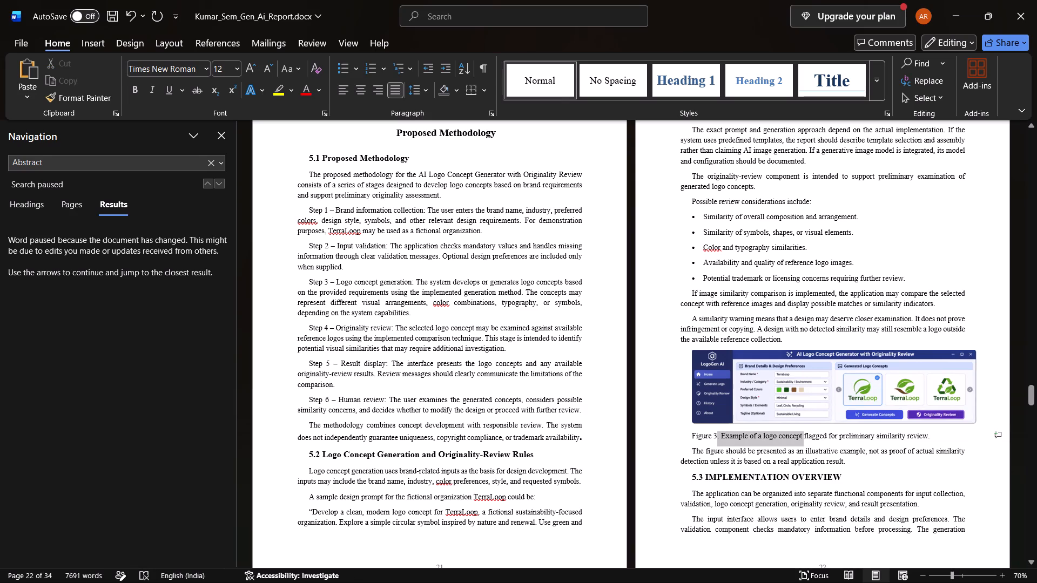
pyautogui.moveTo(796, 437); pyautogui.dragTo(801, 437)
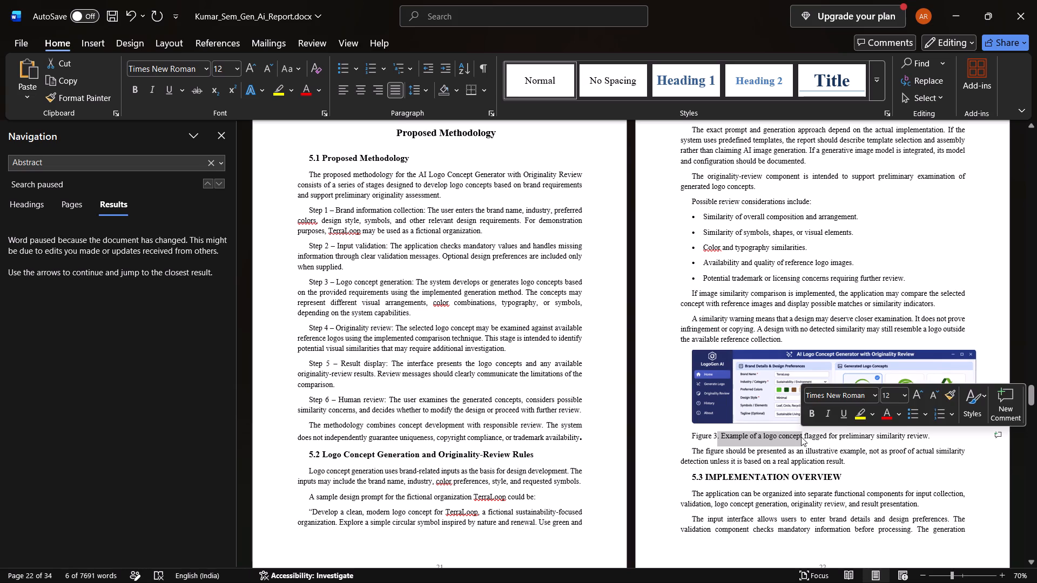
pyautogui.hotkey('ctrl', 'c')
# Examine the Figure 4 image and caption in section 5.3, along with the earlier figures, for comparison with their captions.
pyautogui.scroll(-2, 801, 437)
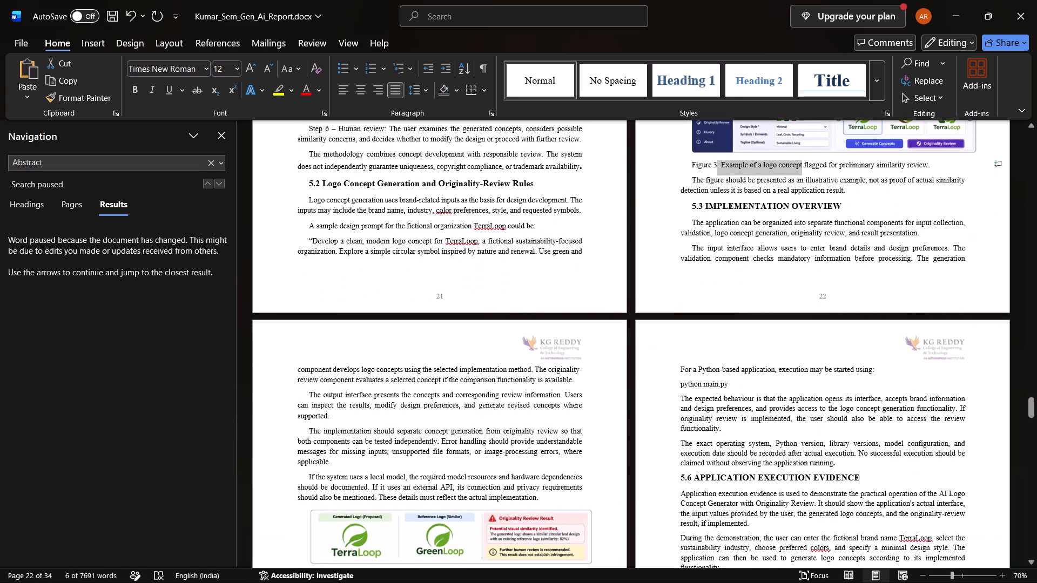
pyautogui.scroll(-2, 801, 437)
pyautogui.scroll(1, 576, 462)
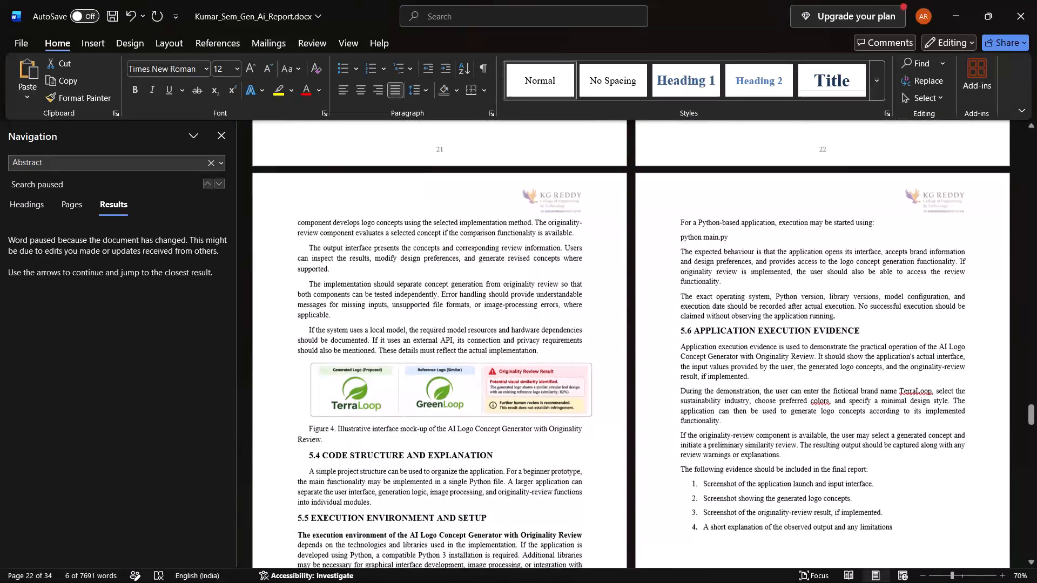
pyautogui.scroll(12, 576, 462)
pyautogui.scroll(-2, 576, 462)
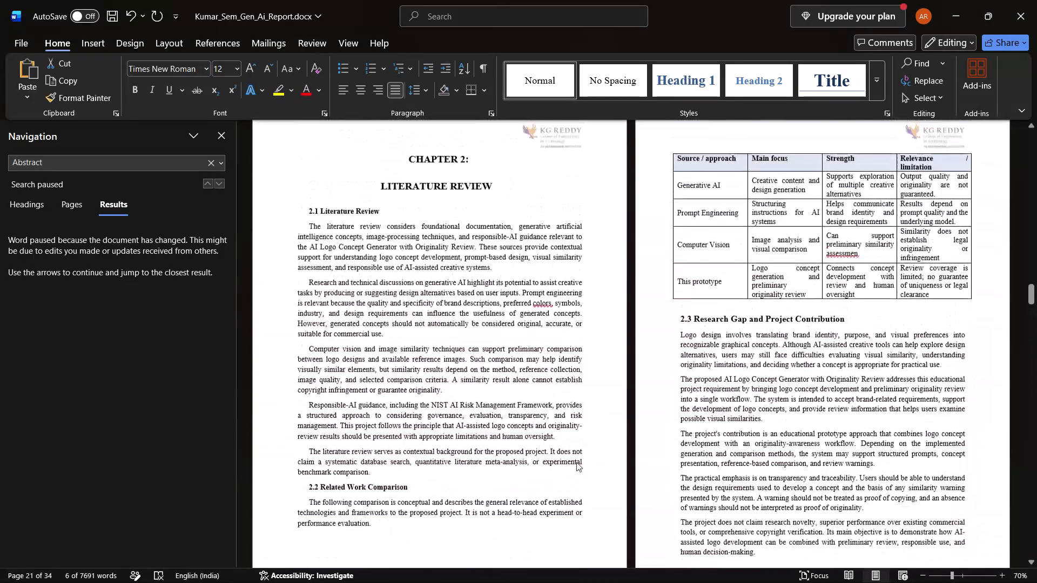
pyautogui.scroll(-11, 576, 462)
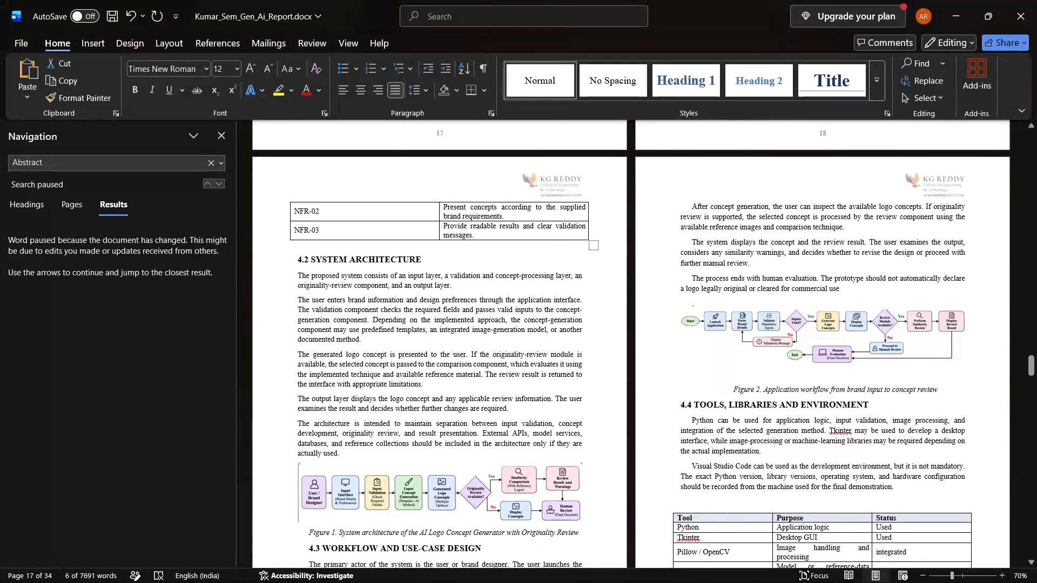
pyautogui.scroll(-7, 669, 413)
pyautogui.scroll(1, 669, 413)
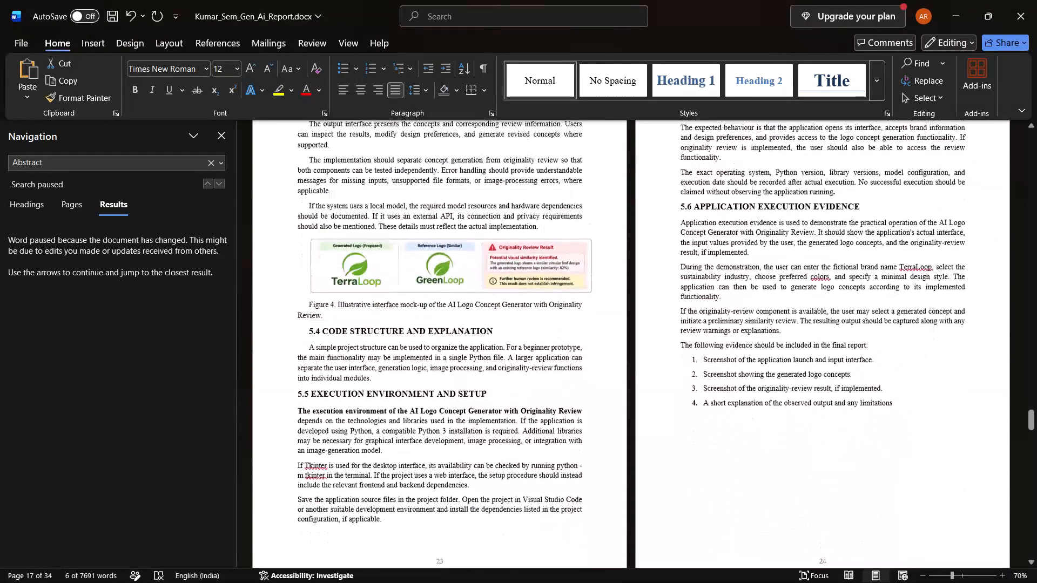
pyautogui.scroll(1, 669, 413)
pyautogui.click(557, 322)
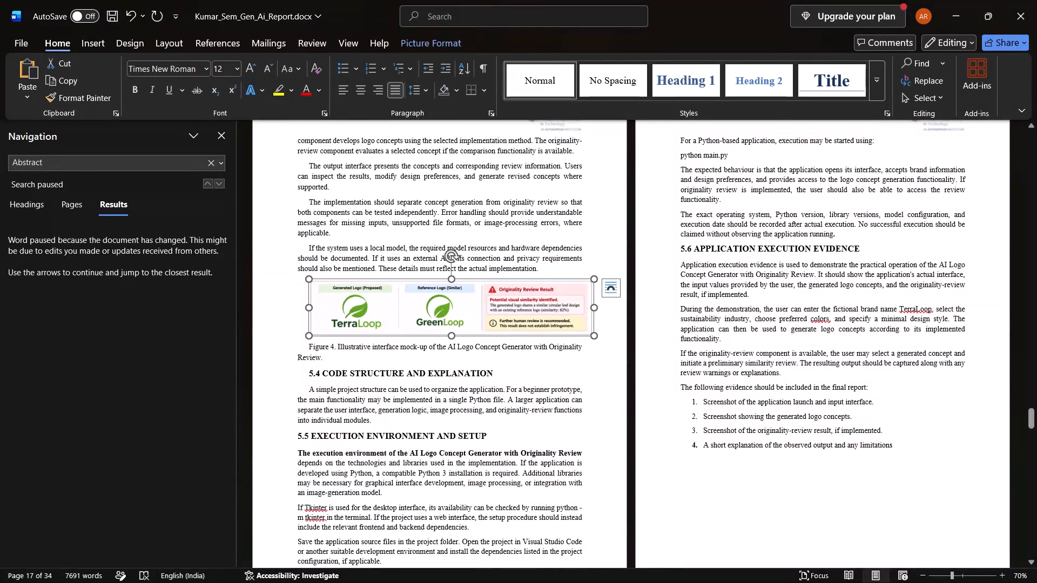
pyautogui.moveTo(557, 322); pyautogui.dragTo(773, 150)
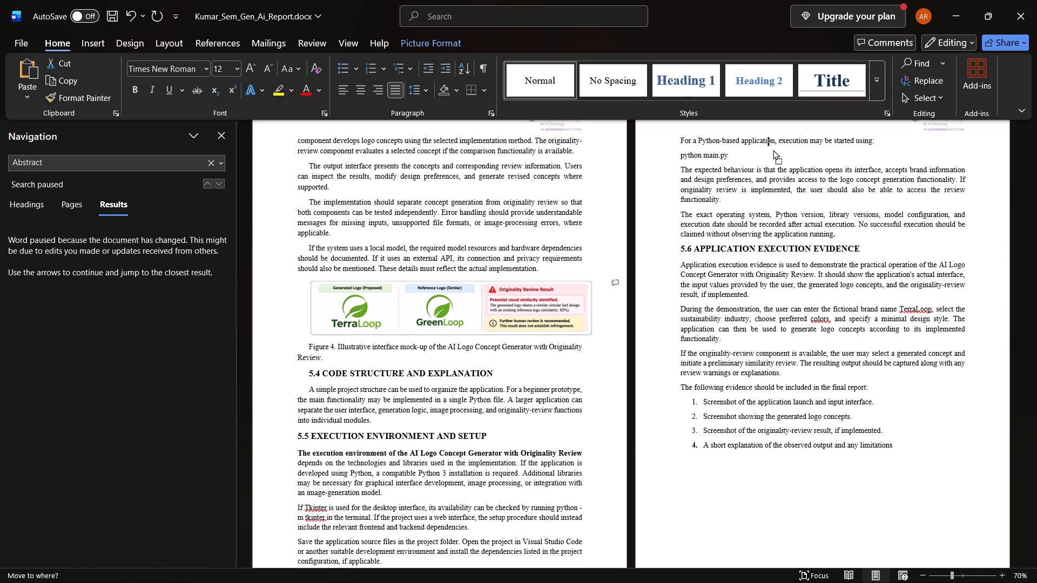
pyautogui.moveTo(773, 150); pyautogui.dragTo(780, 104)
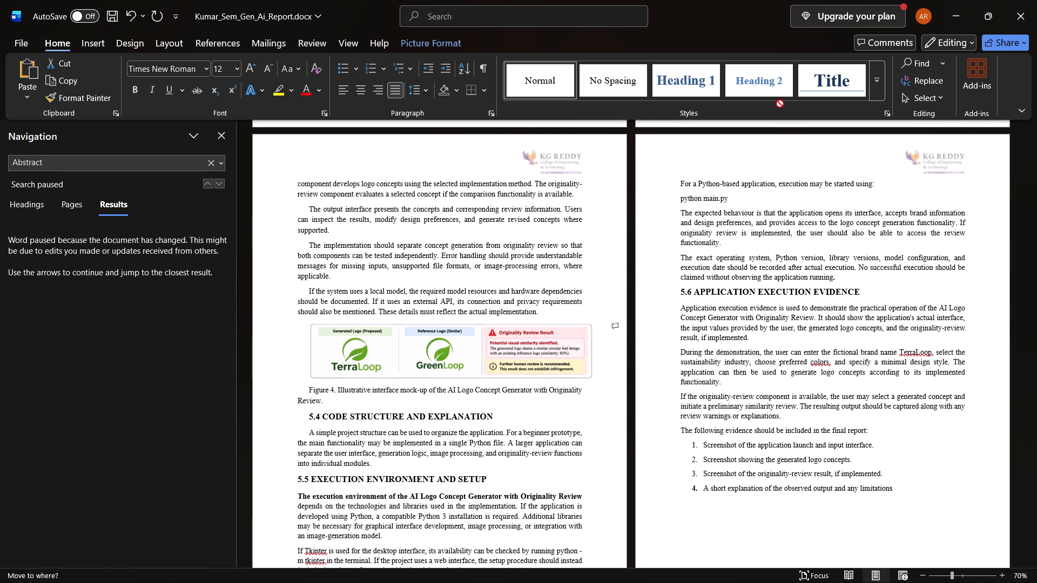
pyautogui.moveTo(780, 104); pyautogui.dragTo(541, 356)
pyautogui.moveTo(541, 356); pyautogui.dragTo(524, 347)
# Swap the Figure 3 and Figure 4 images, placing the originality review result above caption 3 and the interface mock-up above caption 4.
pyautogui.scroll(4, 524, 347)
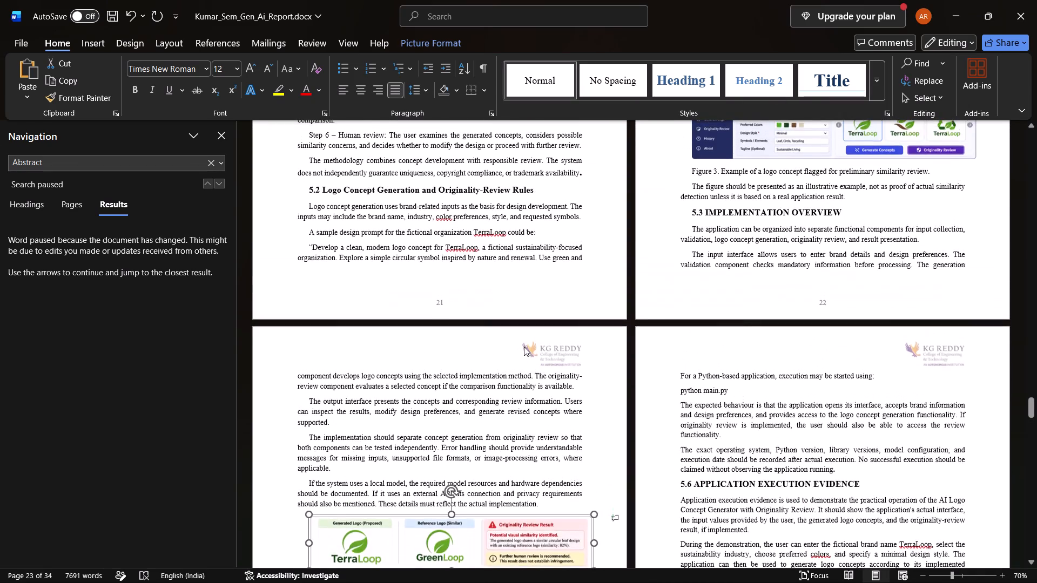
pyautogui.scroll(1, 524, 347)
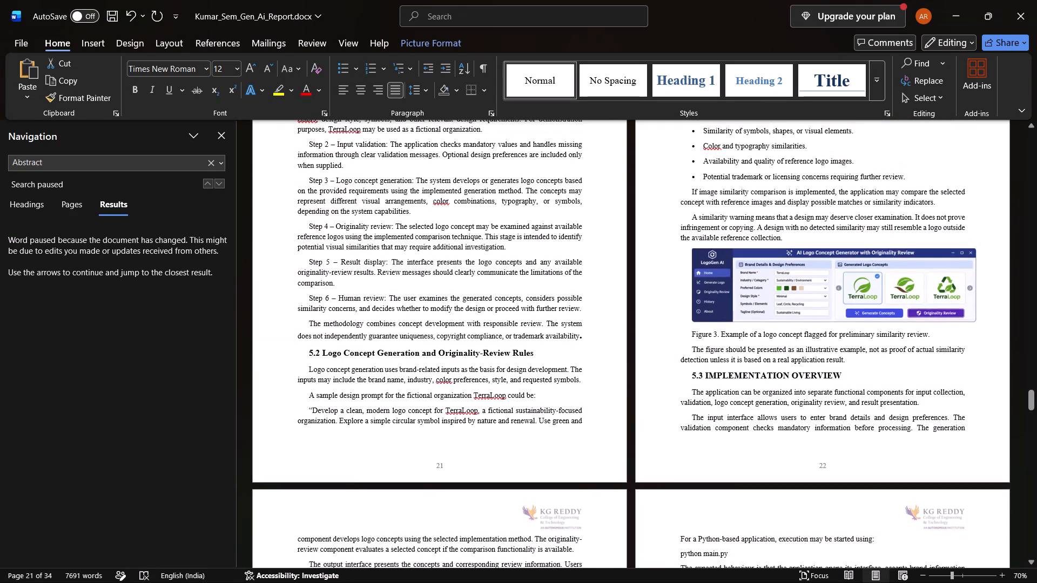
pyautogui.keyDown('ctrl'); pyautogui.scroll(-4, 772, 301); pyautogui.keyUp('ctrl')
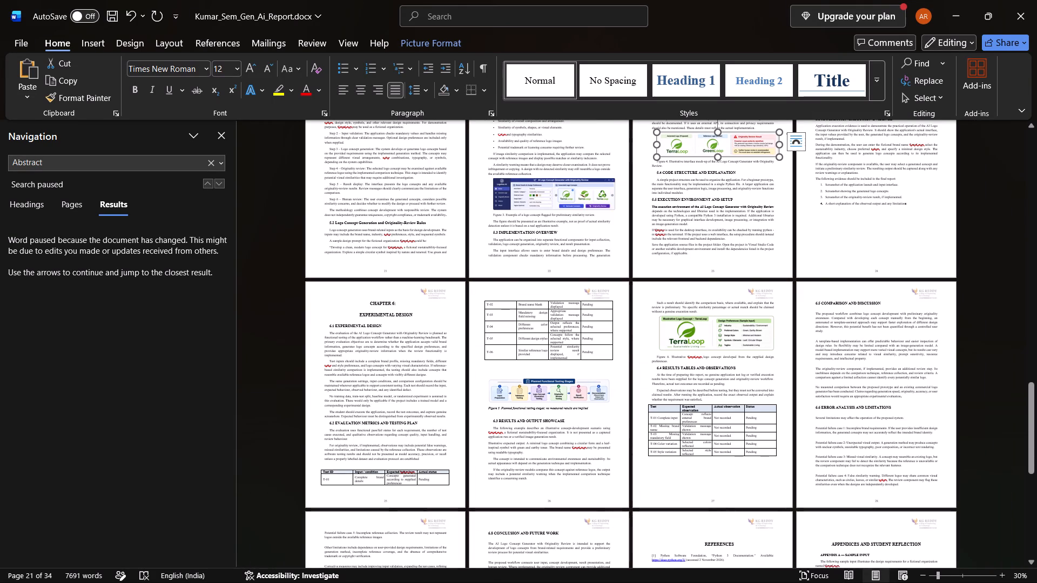
pyautogui.moveTo(695, 149); pyautogui.dragTo(546, 194)
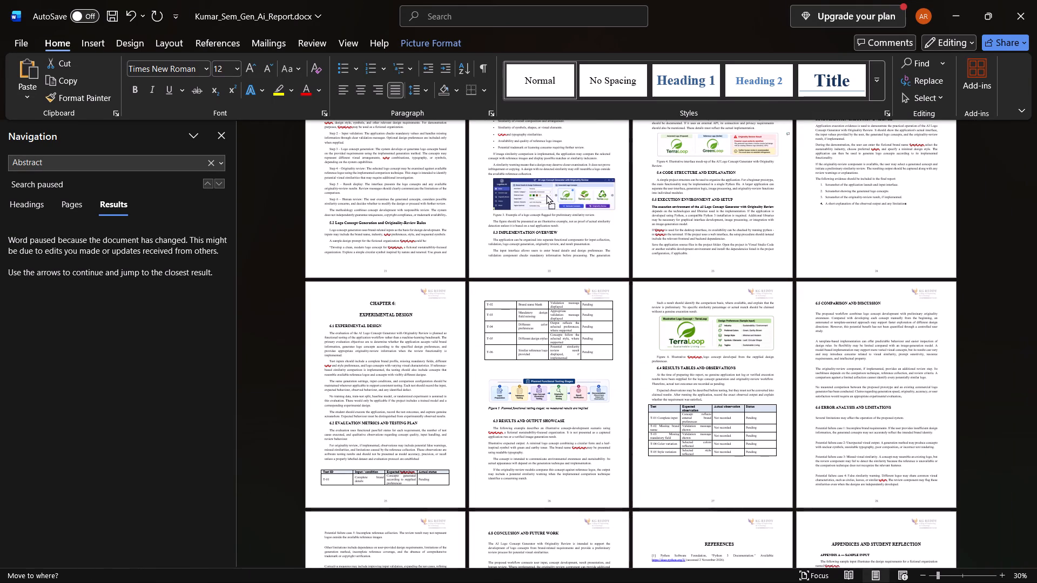
pyautogui.moveTo(546, 194); pyautogui.dragTo(546, 194)
pyautogui.moveTo(537, 216); pyautogui.dragTo(645, 164)
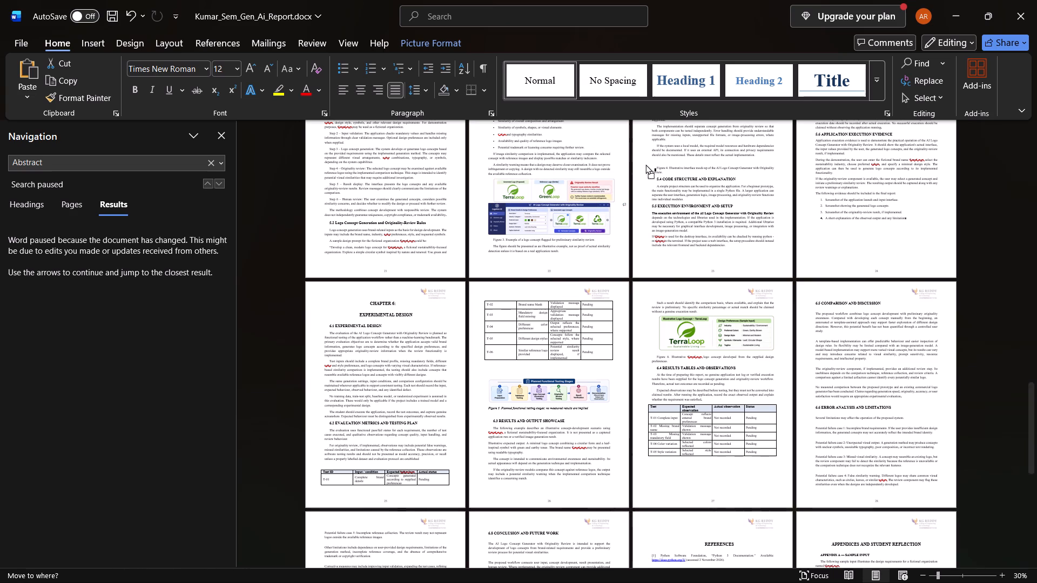
pyautogui.moveTo(645, 164); pyautogui.dragTo(670, 160)
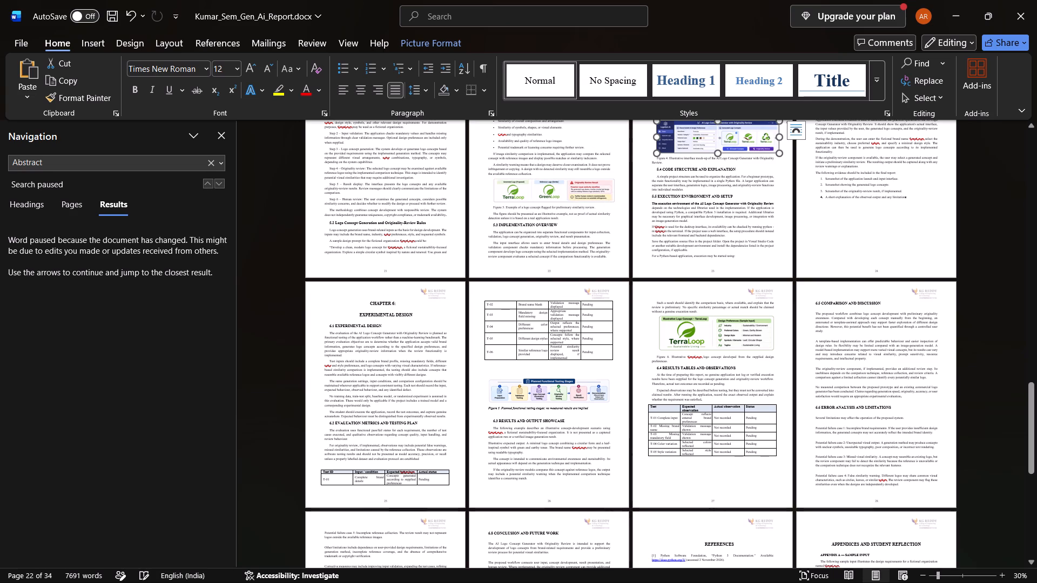
pyautogui.scroll(2, 669, 167)
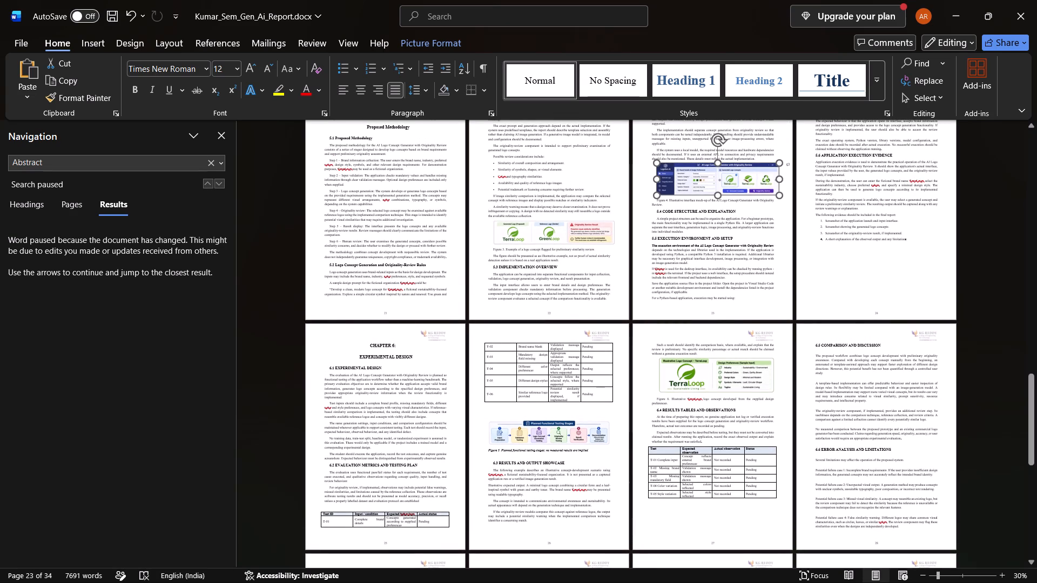
pyautogui.click(706, 236)
# Copy the words "Illustrative interface" from the Figure 4 caption in section 5.3.
pyautogui.keyDown('ctrl'); pyautogui.scroll(3, 706, 236); pyautogui.keyUp('ctrl')
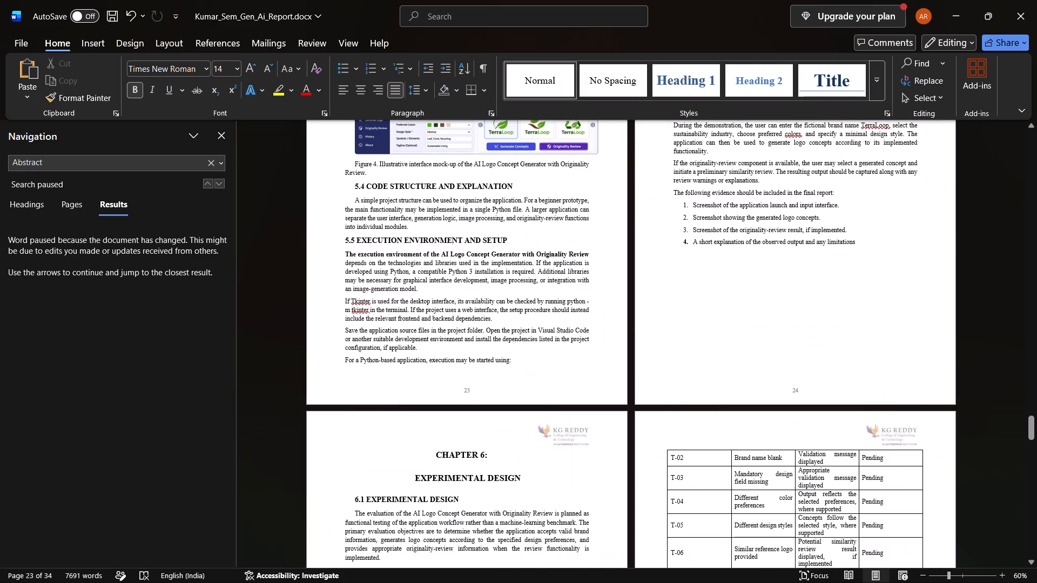
pyautogui.scroll(2, 573, 238)
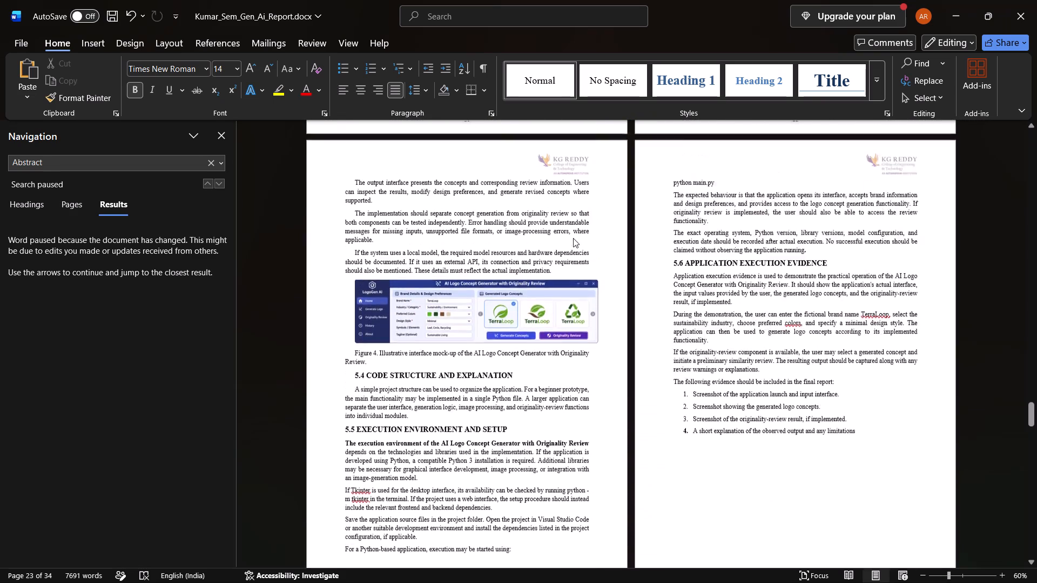
pyautogui.scroll(4, 573, 238)
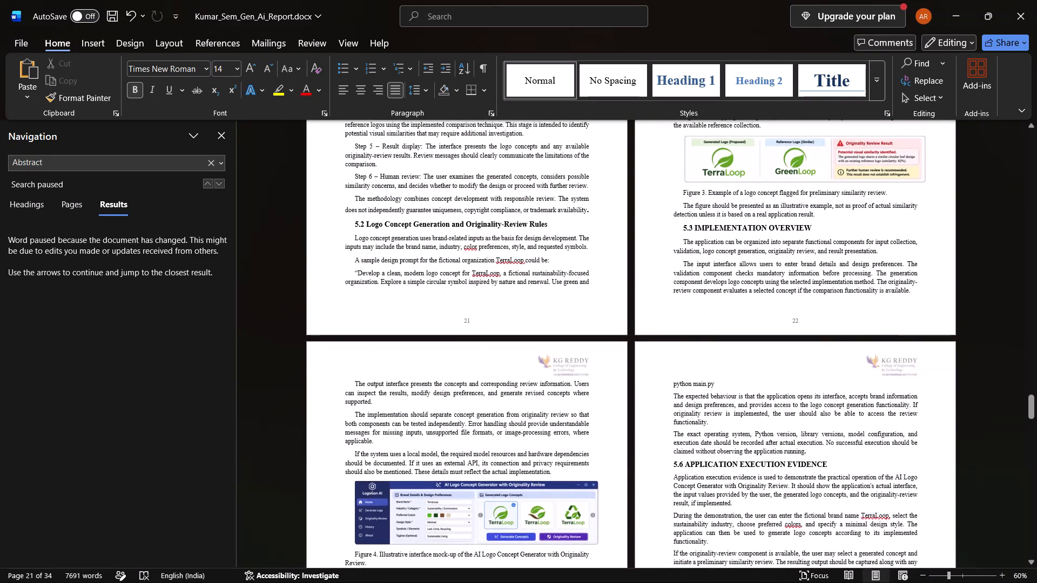
pyautogui.scroll(-1, 752, 180)
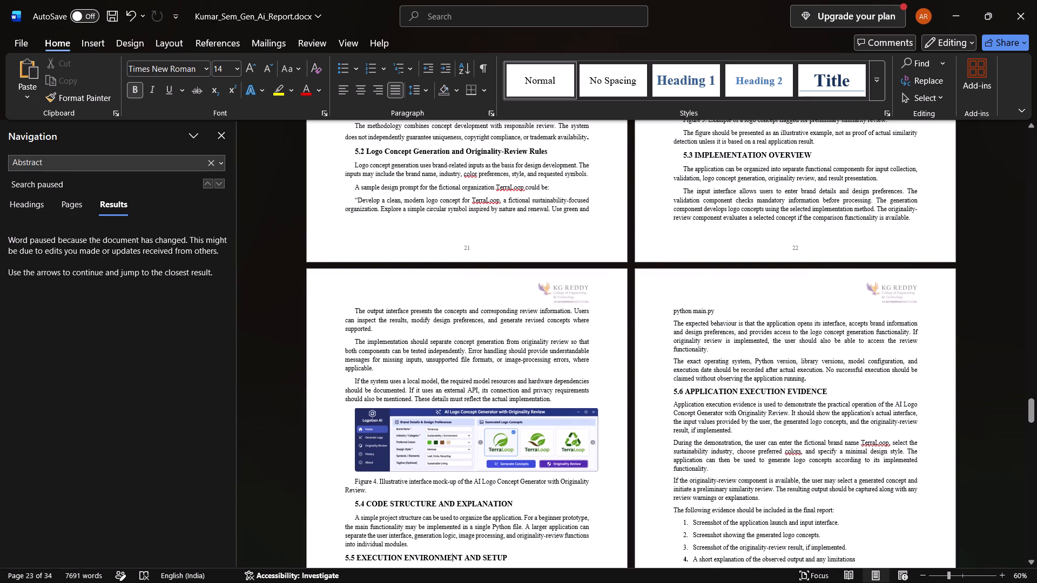
pyautogui.moveTo(378, 482); pyautogui.dragTo(420, 484)
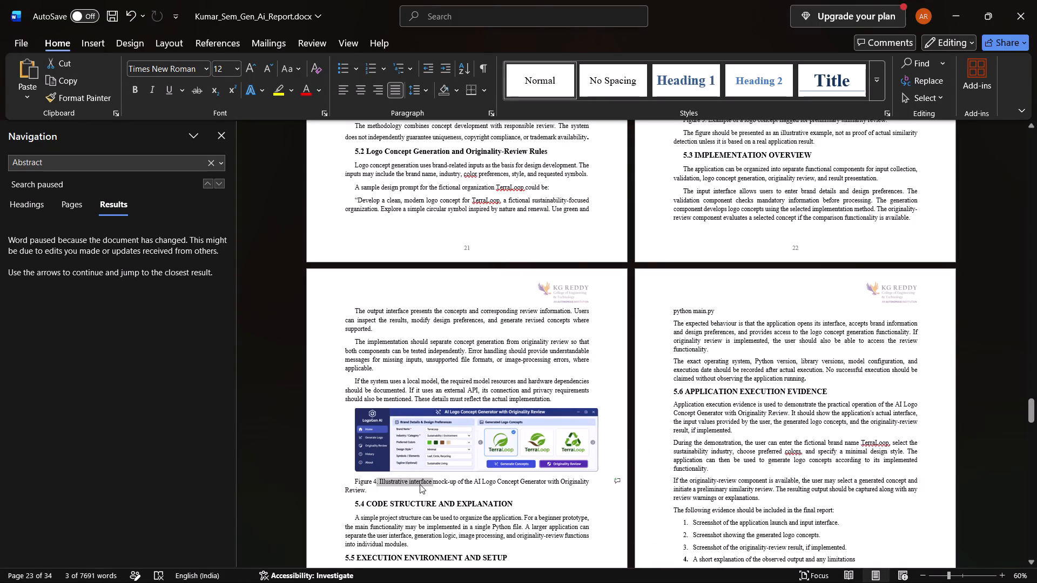
pyautogui.hotkey('ctrl', 'c')
# Replace Figure 4's title in the list of figures with the copied "Illustrative interface" at font size 9, without the leading period.
pyautogui.scroll(12, 420, 484)
pyautogui.scroll(20, 420, 484)
pyautogui.scroll(16, 420, 484)
pyautogui.hscroll(1, 420, 484)
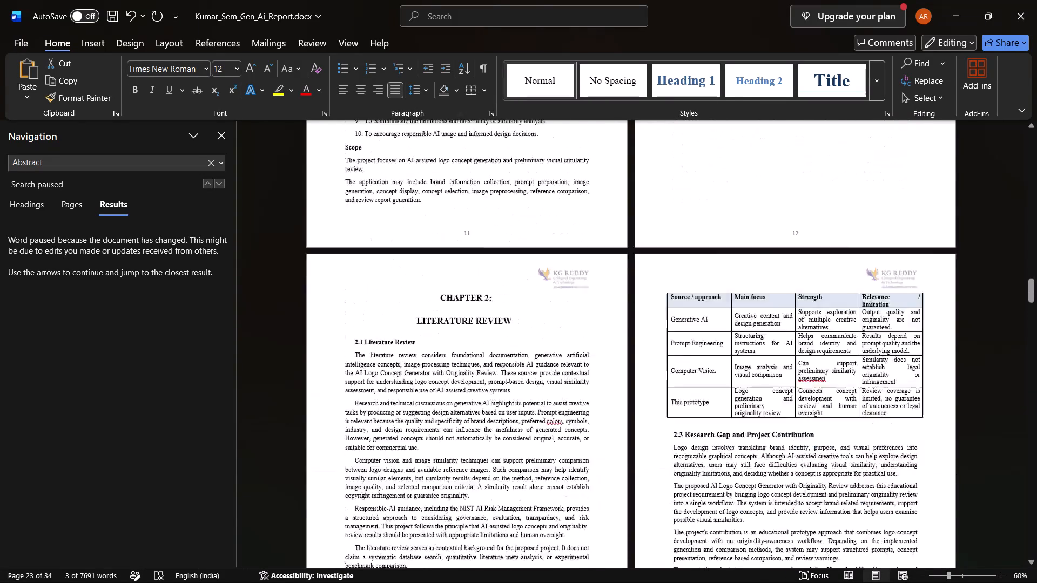
pyautogui.hscroll(1, 420, 484)
pyautogui.scroll(-5, 420, 484)
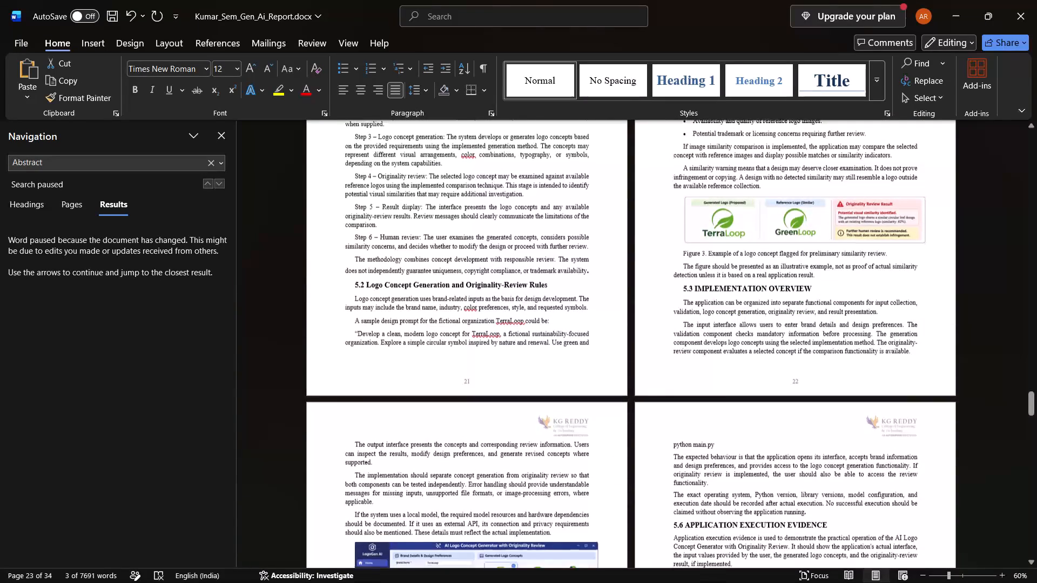
pyautogui.scroll(9, 420, 484)
pyautogui.scroll(20, 420, 484)
pyautogui.scroll(20, 420, 484)
pyautogui.scroll(20, 420, 484)
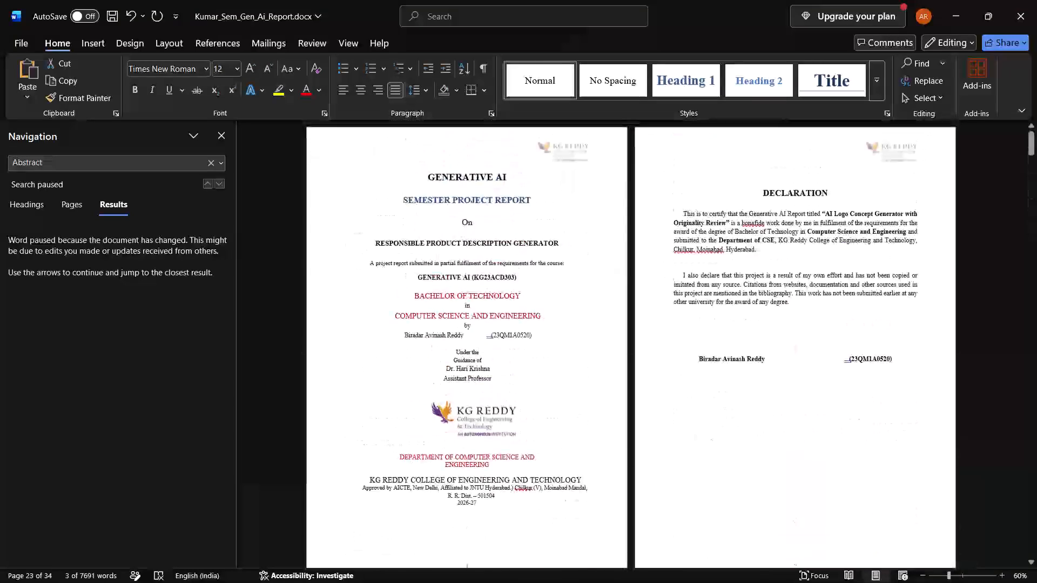
pyautogui.scroll(-12, 420, 484)
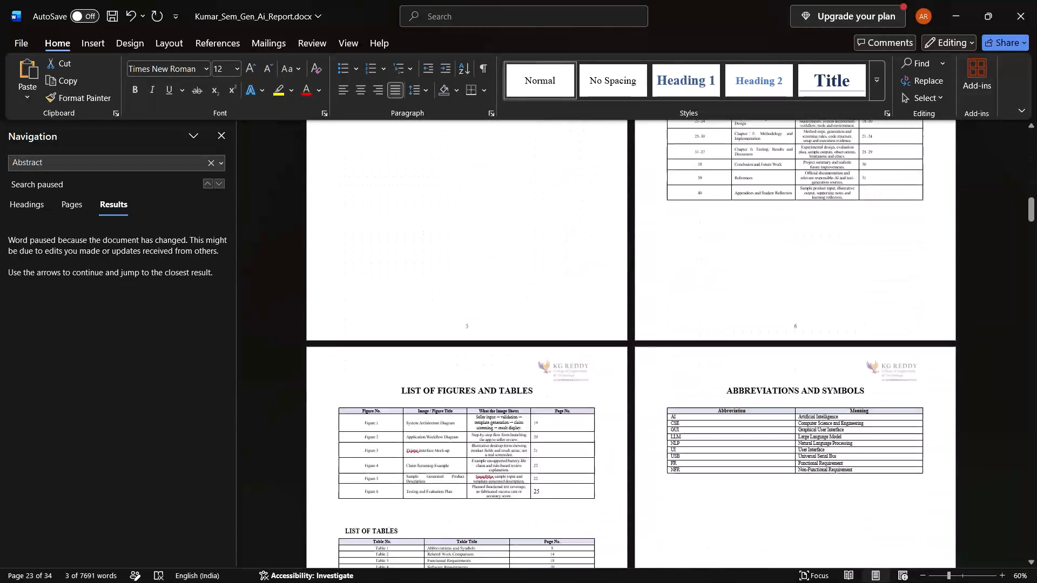
pyautogui.scroll(-3, 420, 484)
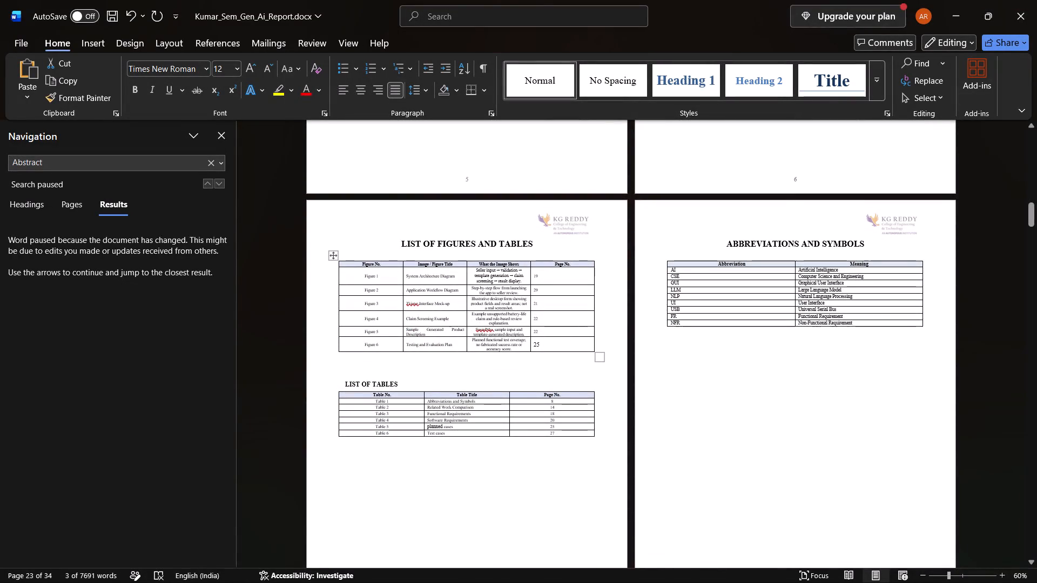
pyautogui.keyDown('ctrl'); pyautogui.scroll(5, 437, 319); pyautogui.keyUp('ctrl')
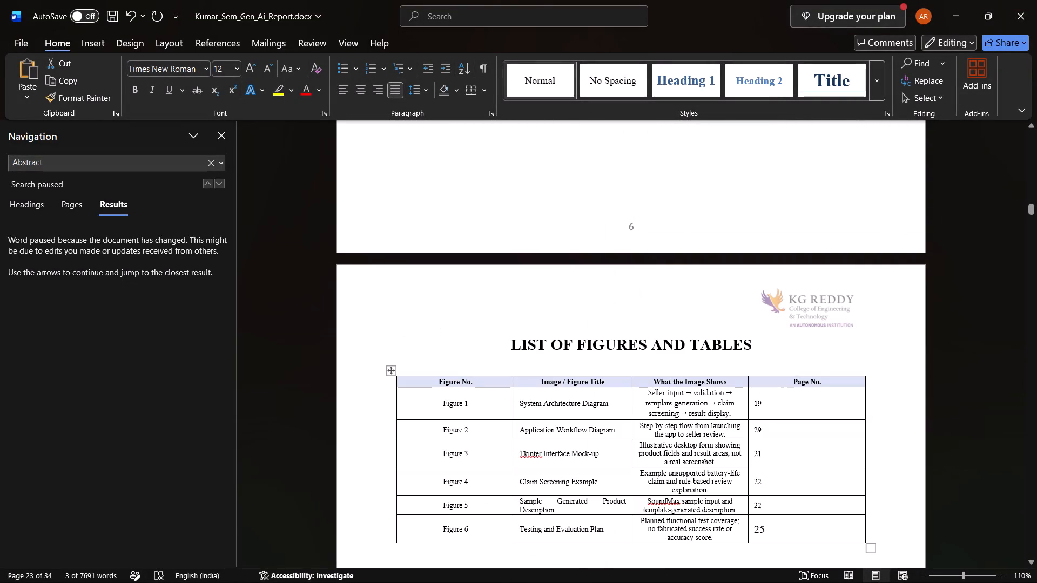
pyautogui.doubleClick(579, 485)
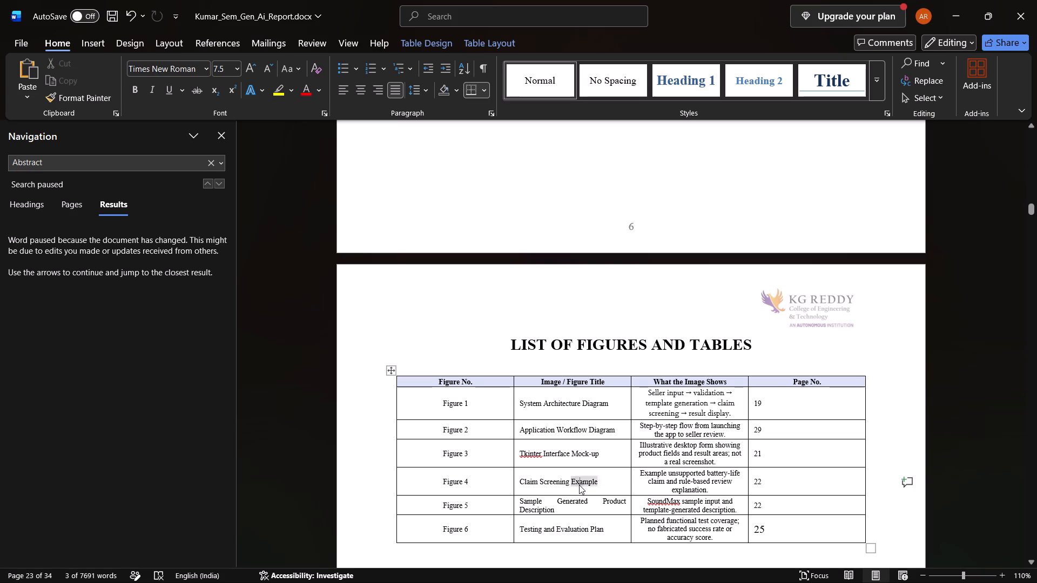
pyautogui.tripleClick(563, 480)
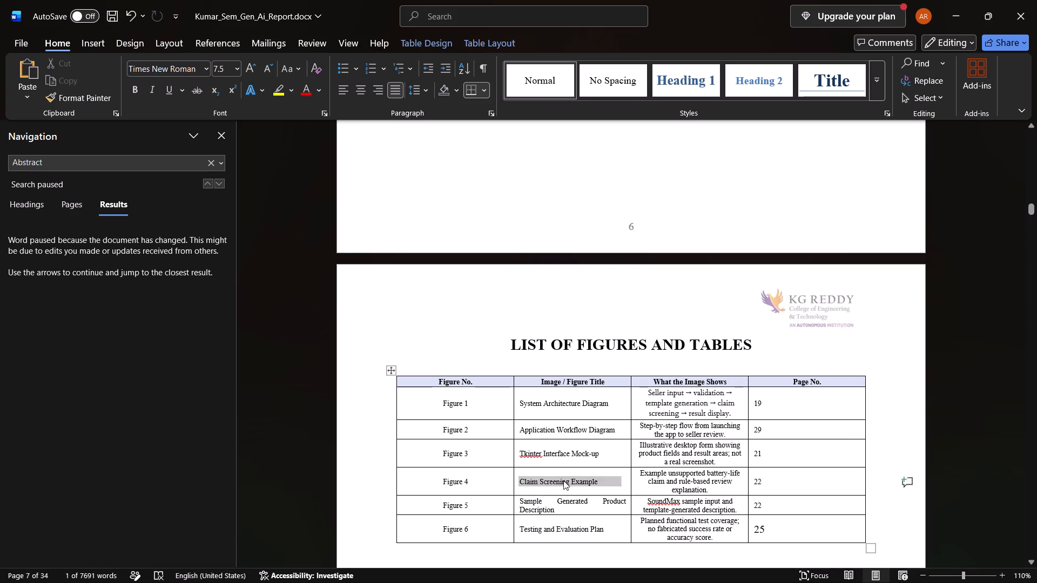
pyautogui.hotkey('ctrl', 'v')
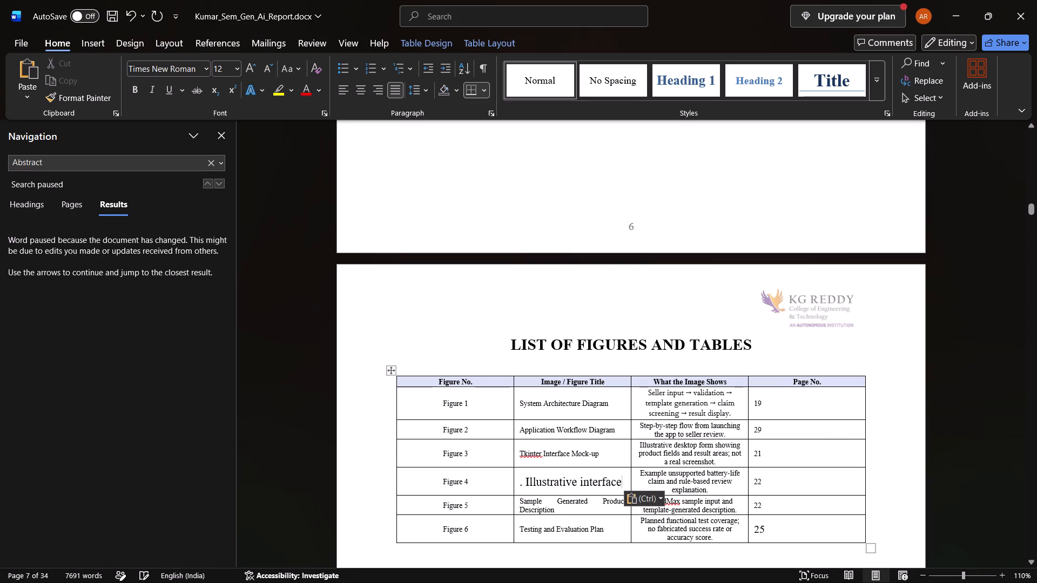
pyautogui.tripleClick(565, 484)
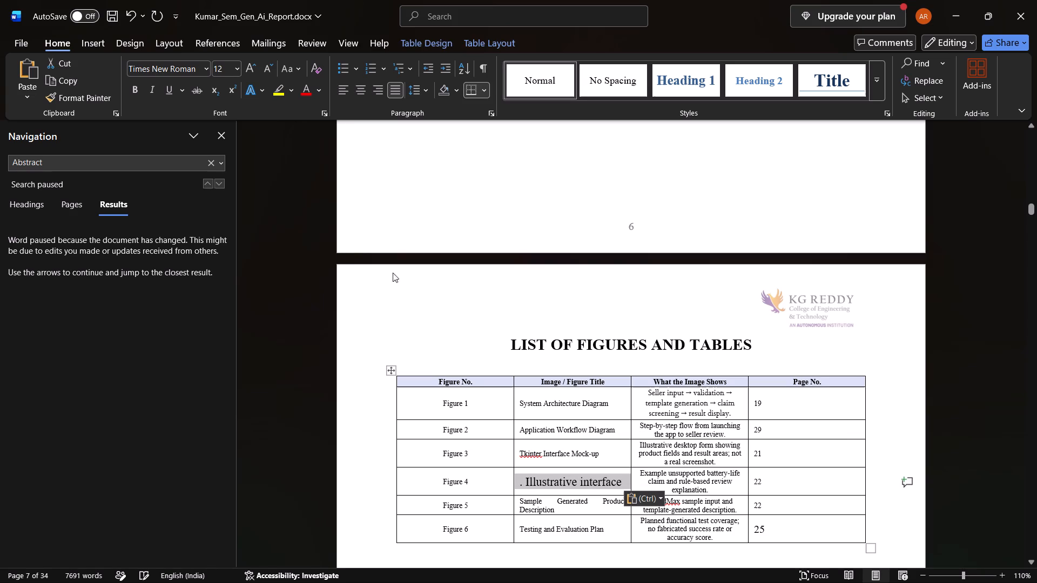
pyautogui.click(236, 69)
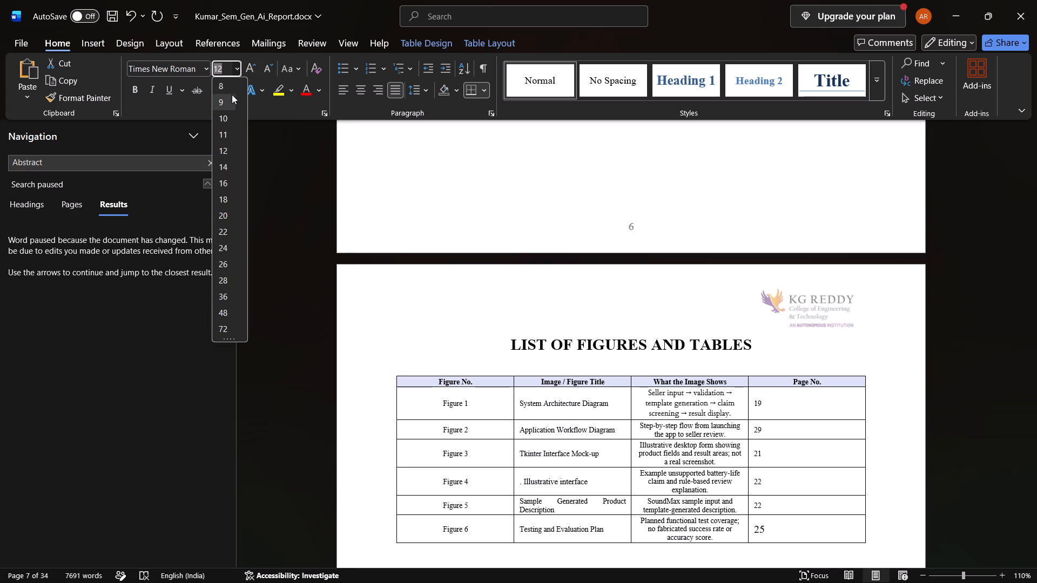
pyautogui.click(233, 99)
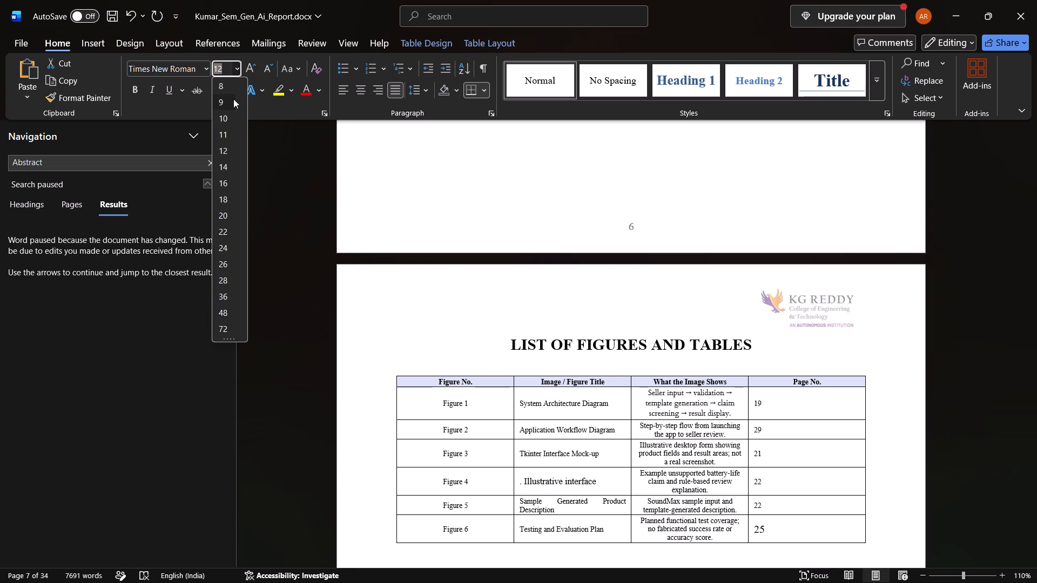
pyautogui.click(522, 482)
pyautogui.press('BackSpace')
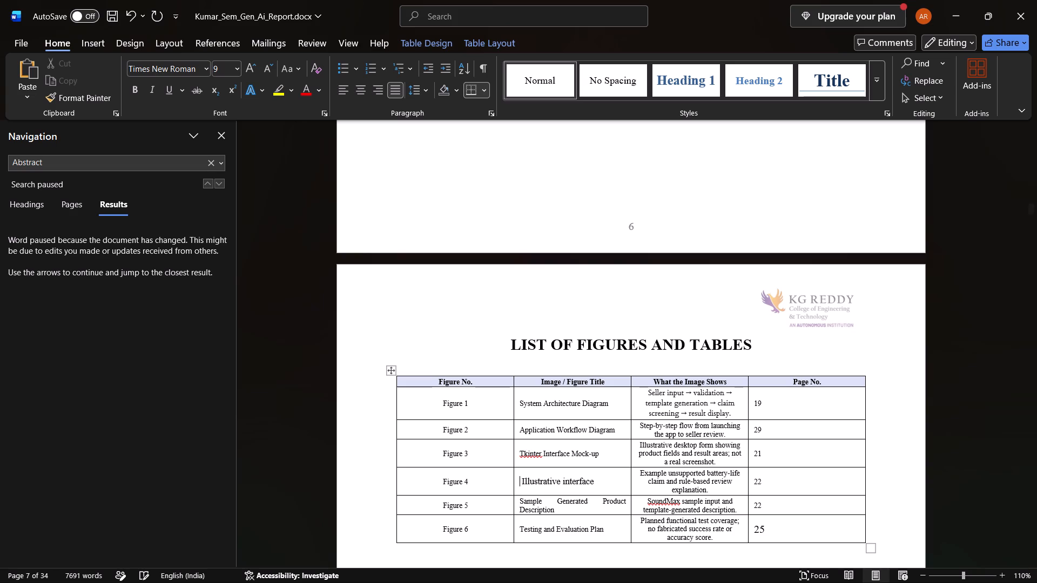
# Set the font size of the Figure 4 title in the list of figures to 7.5.
pyautogui.click(543, 455)
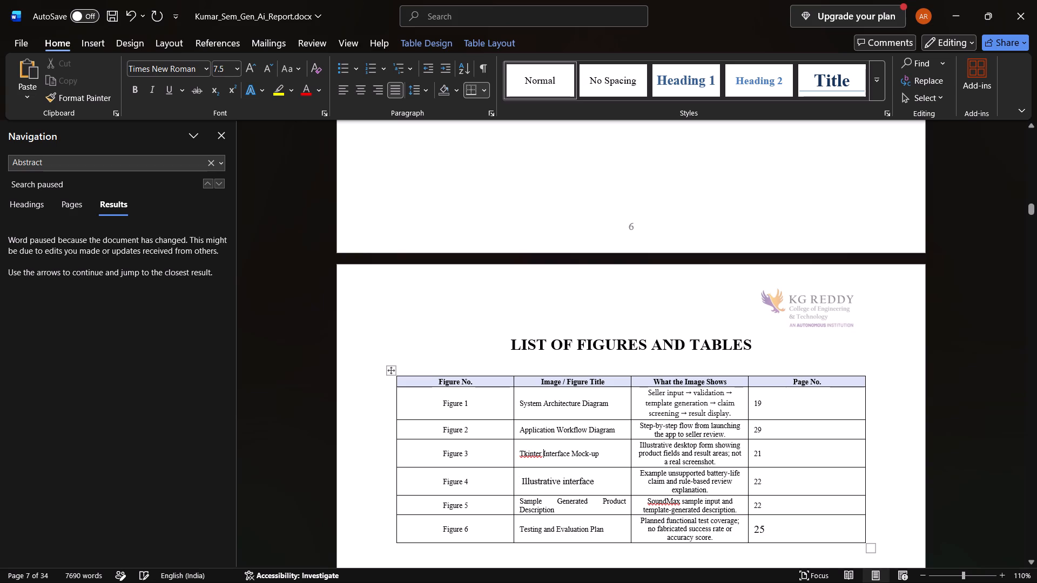
pyautogui.click(551, 452)
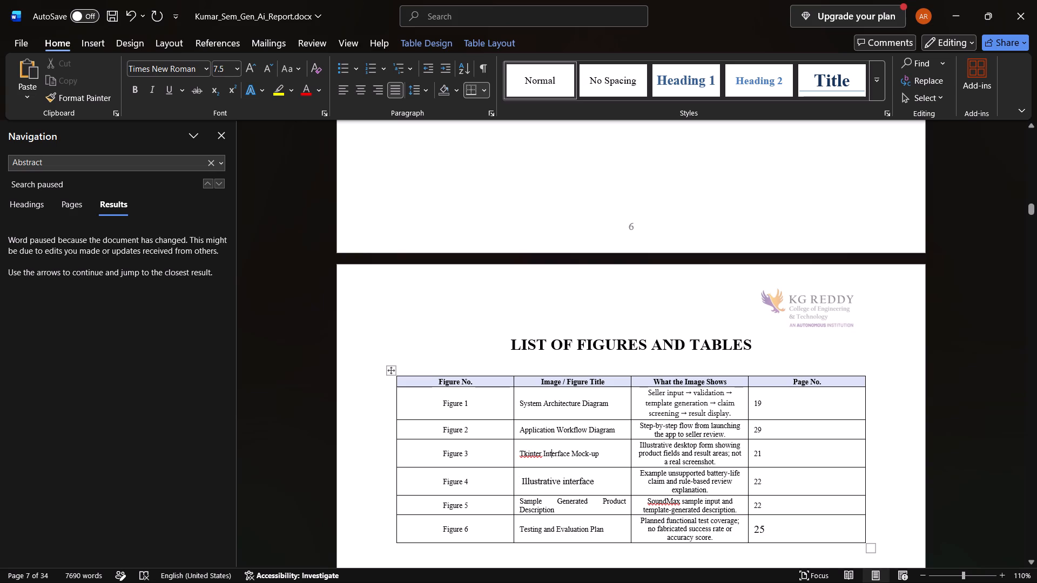
pyautogui.tripleClick(555, 482)
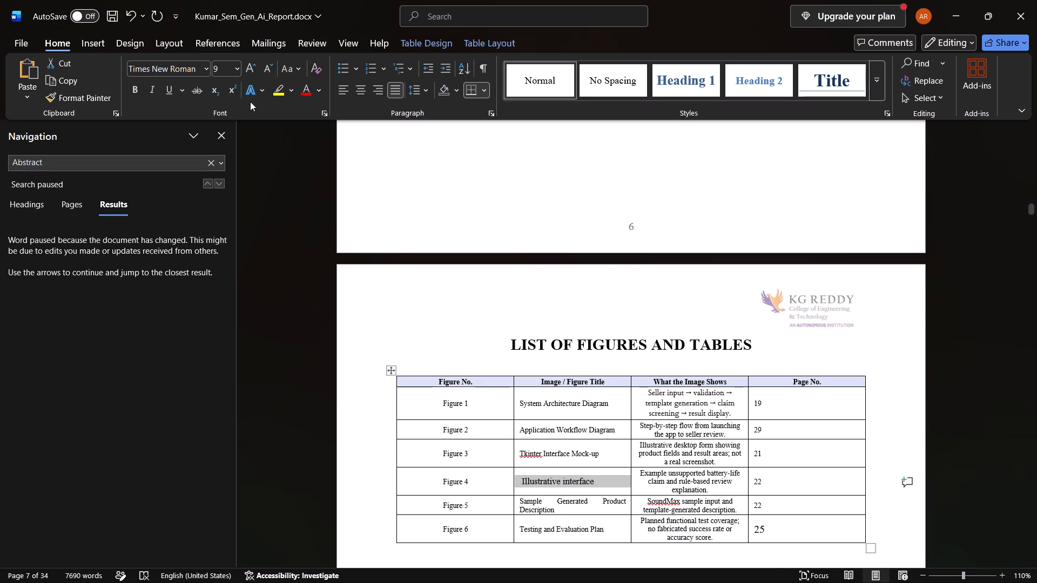
pyautogui.click(227, 69)
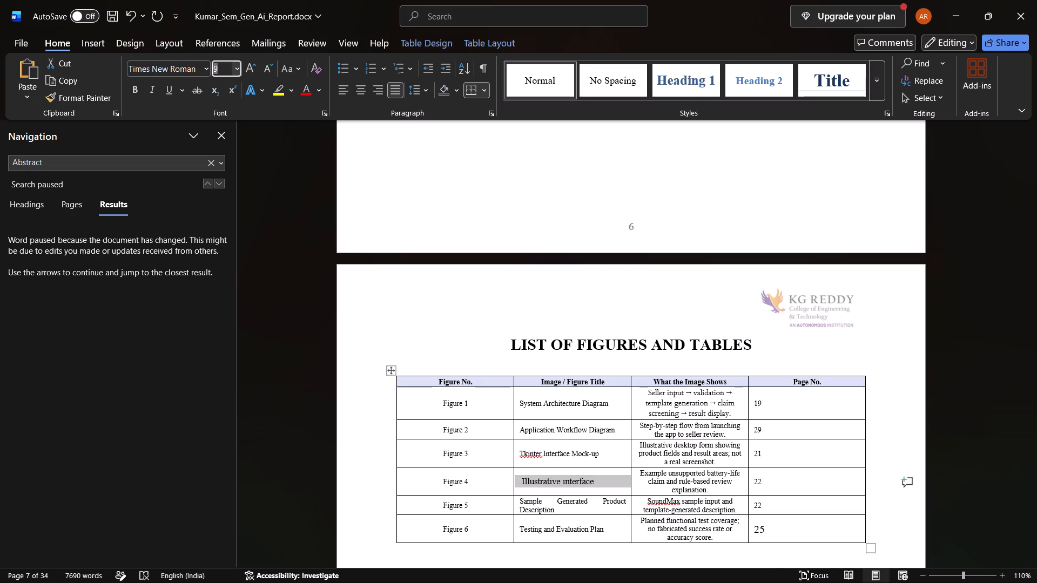
pyautogui.write('7.5')
pyautogui.press('Return')
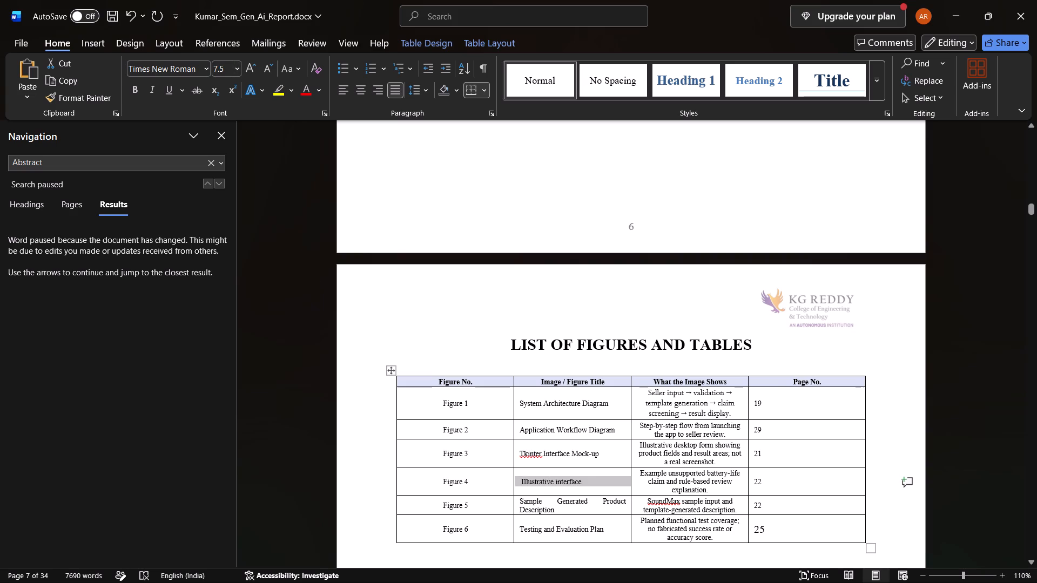
# Replace Figure 3's title in the list of figures with the earlier copied "Example of a logo concept", without the leading period.
pyautogui.moveTo(600, 456); pyautogui.dragTo(521, 453)
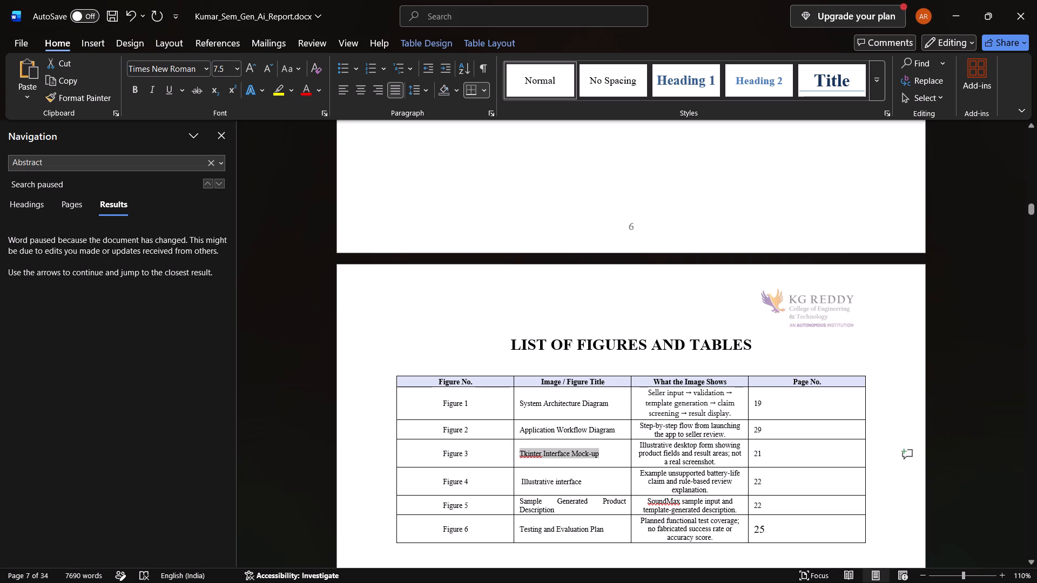
pyautogui.moveTo(521, 453); pyautogui.dragTo(517, 454)
pyautogui.press('super+v')
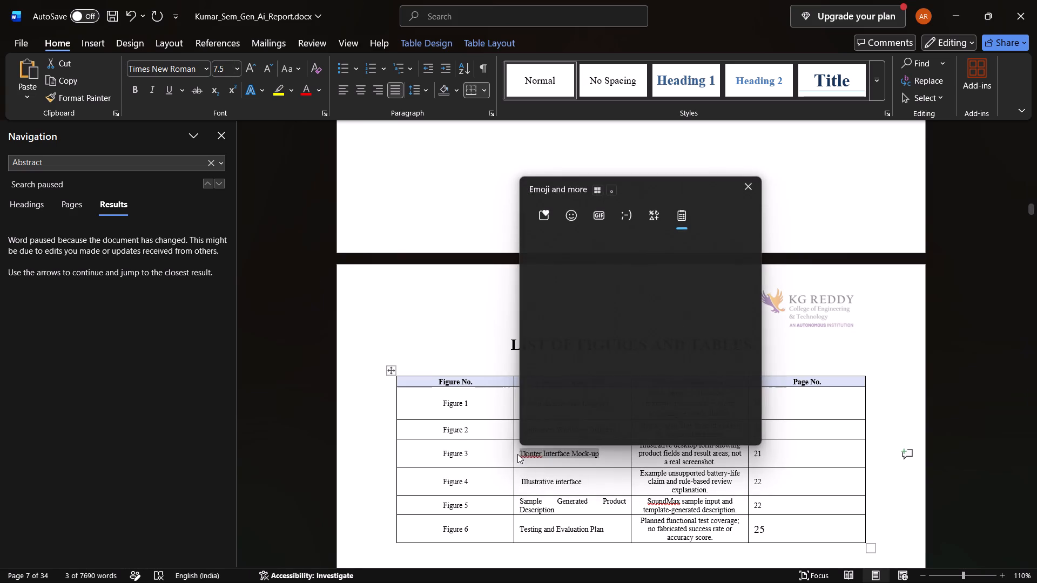
pyautogui.click(614, 364)
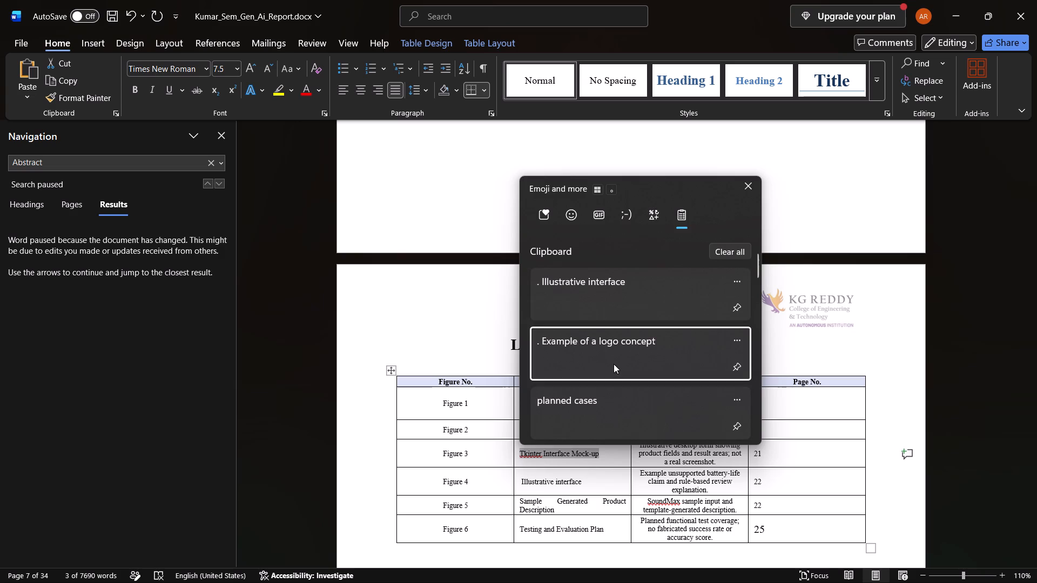
pyautogui.hotkey('ctrl', 'v')
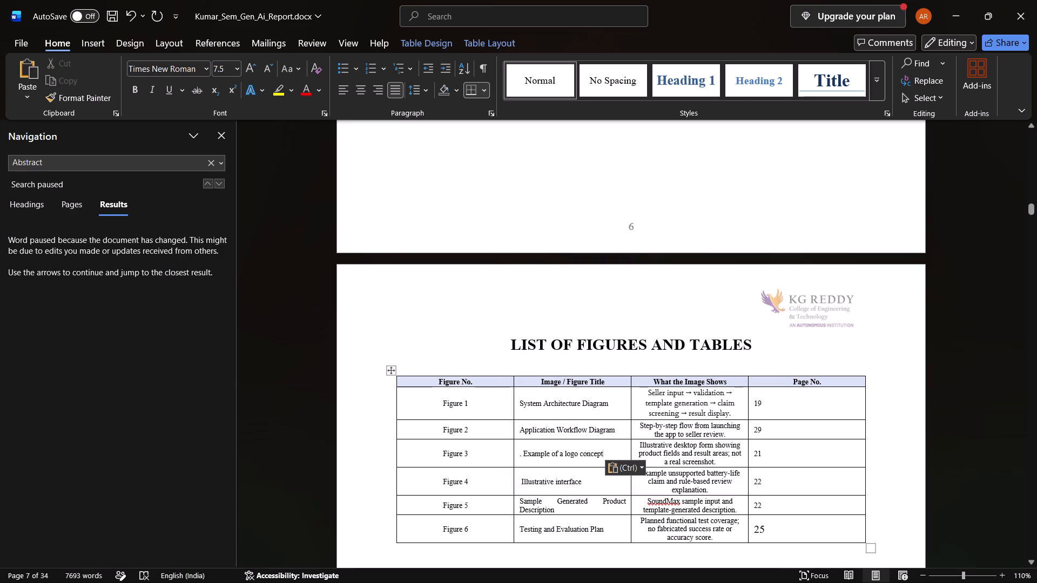
pyautogui.click(521, 456)
pyautogui.press('BackSpace')
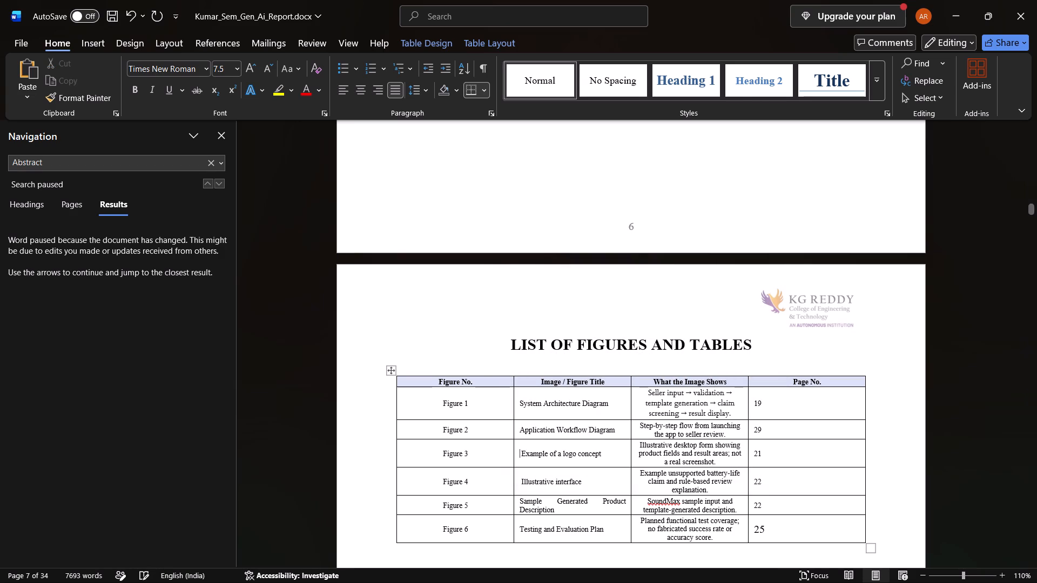
# Set the page numbers in the list of figures to 22 for Figure 3 and 23 for Figure 4.
pyautogui.click(765, 456)
pyautogui.press('BackSpace')
pyautogui.press('2')
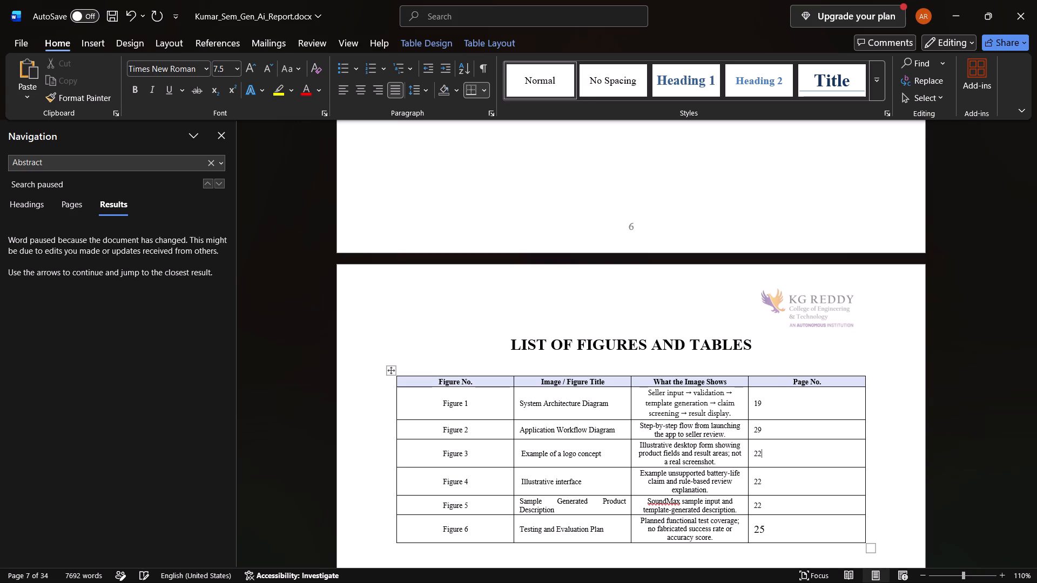
pyautogui.press('Down')
pyautogui.press('BackSpace')
pyautogui.press('3')
# Examine the Figure 5 image, its caption and its page in Chapter 6 for comparison with the list of figures.
pyautogui.scroll(-15, 765, 456)
pyautogui.keyDown('ctrl'); pyautogui.scroll(-6, 765, 456); pyautogui.keyUp('ctrl')
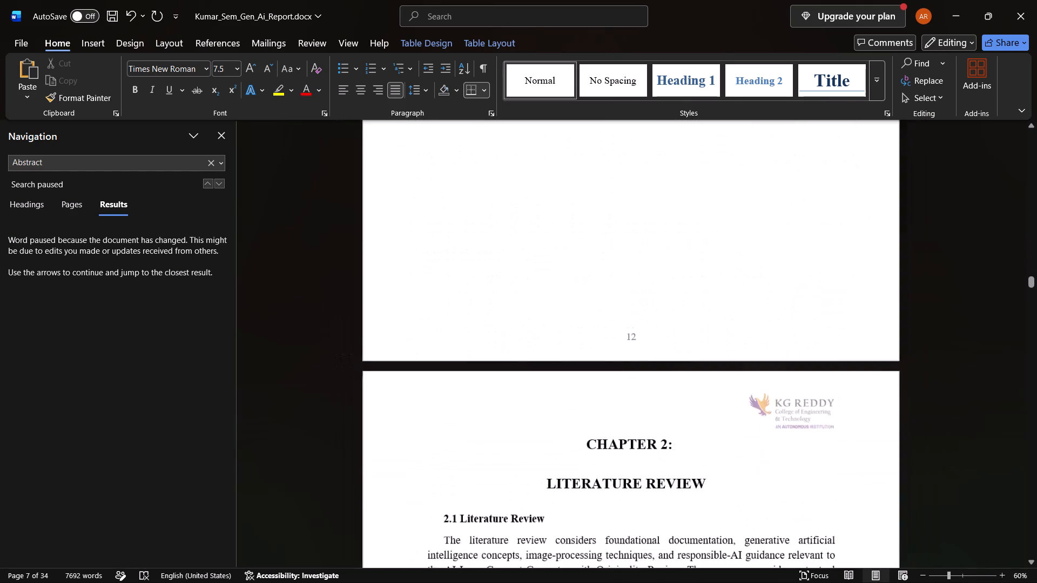
pyautogui.keyDown('ctrl'); pyautogui.scroll(-6, 765, 456); pyautogui.keyUp('ctrl')
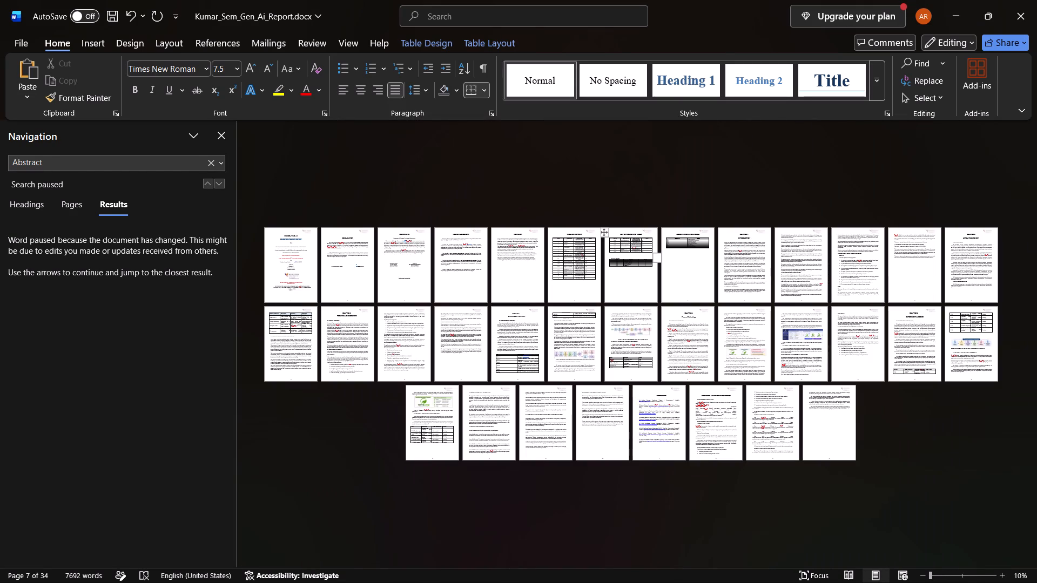
pyautogui.click(982, 339)
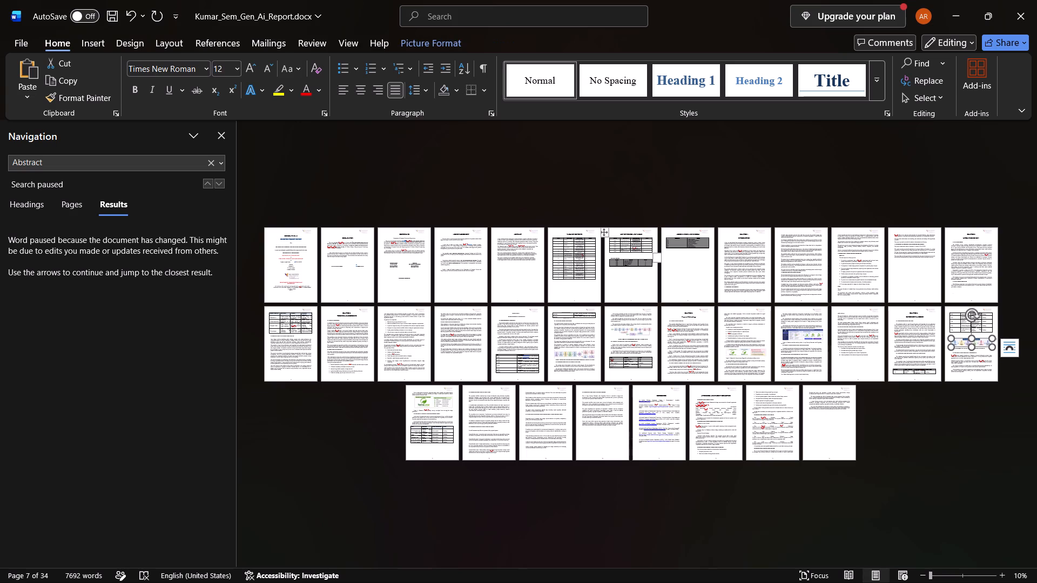
pyautogui.keyDown('ctrl'); pyautogui.scroll(1, 966, 371); pyautogui.keyUp('ctrl')
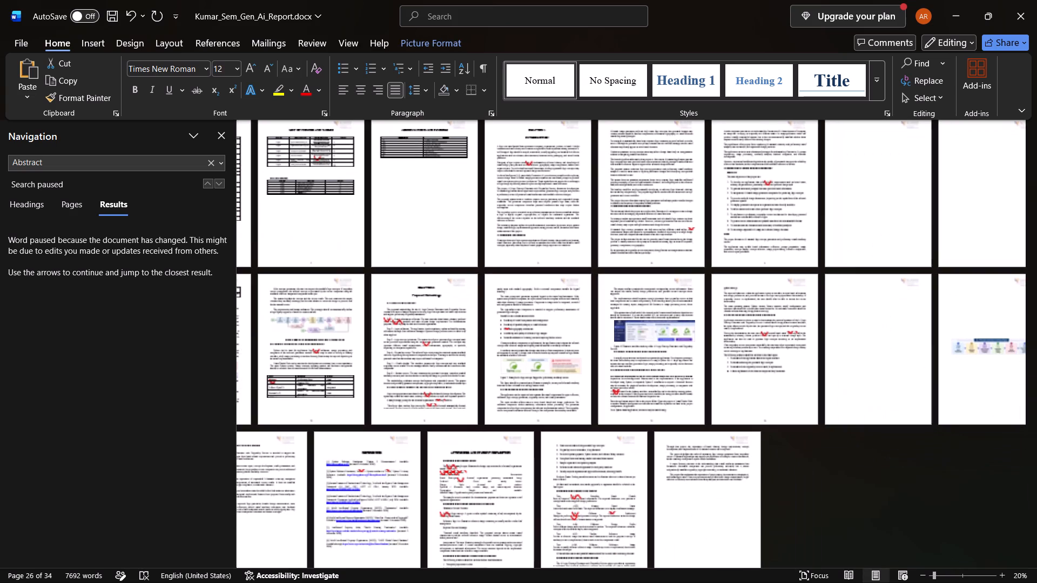
pyautogui.keyDown('ctrl'); pyautogui.scroll(2, 966, 371); pyautogui.keyUp('ctrl')
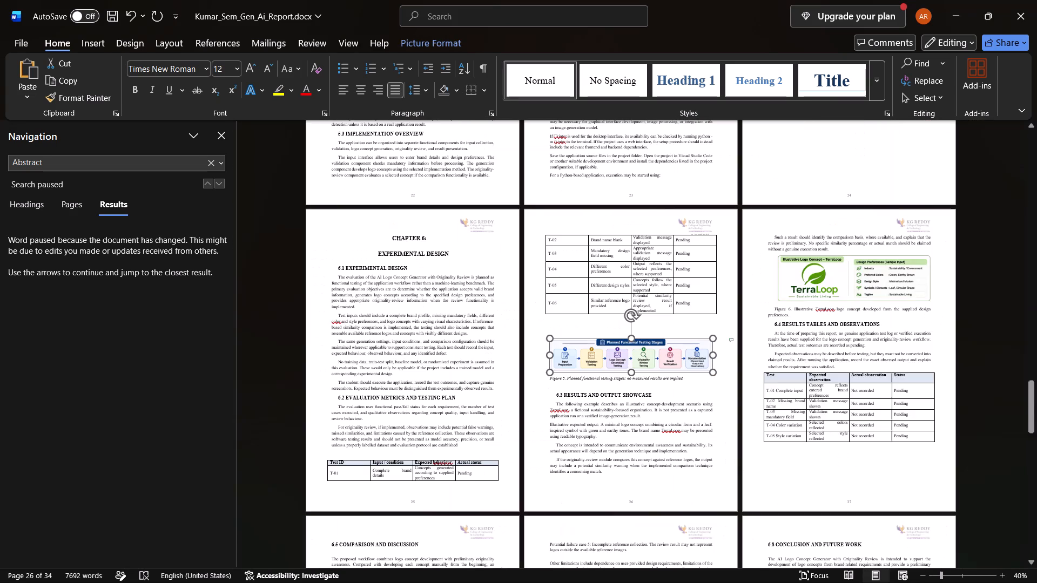
pyautogui.hscroll(-3, 928, 368)
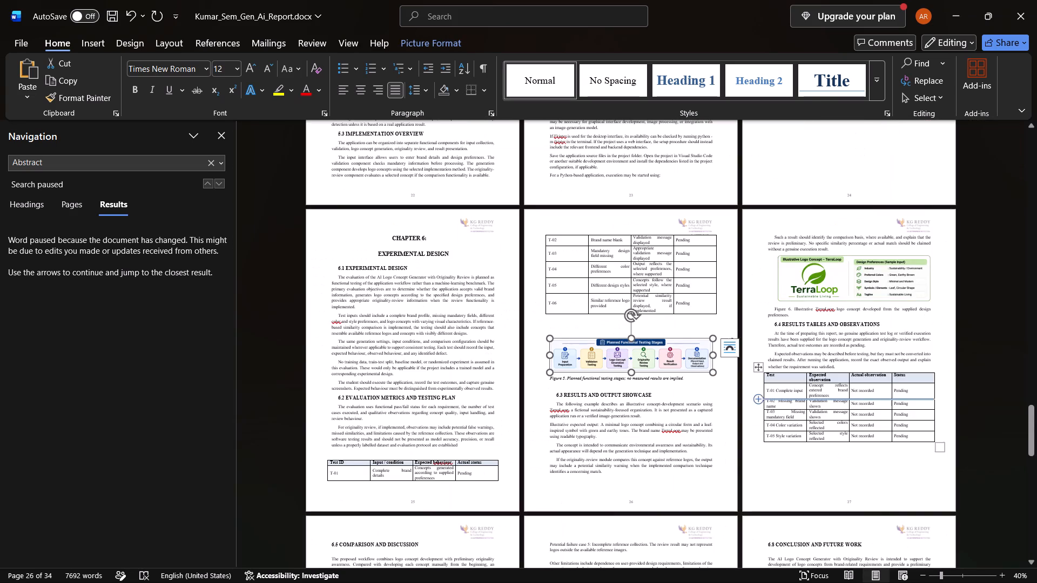
pyautogui.keyDown('ctrl'); pyautogui.scroll(3, 723, 401); pyautogui.keyUp('ctrl')
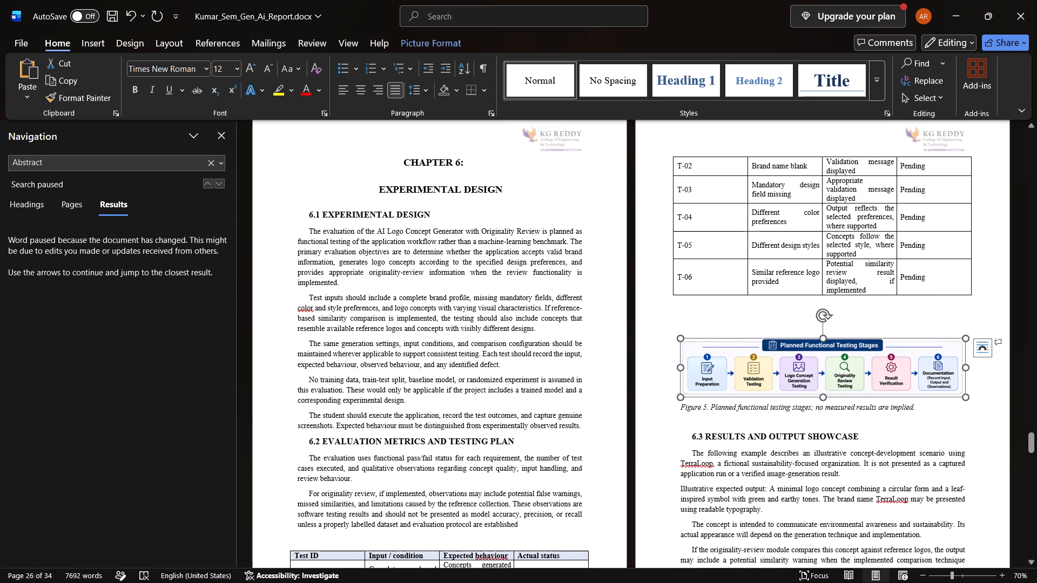
# Copy the phrase "Planned functional testing stages" from the Figure 5 caption in Chapter 6.
pyautogui.moveTo(711, 409); pyautogui.dragTo(784, 409)
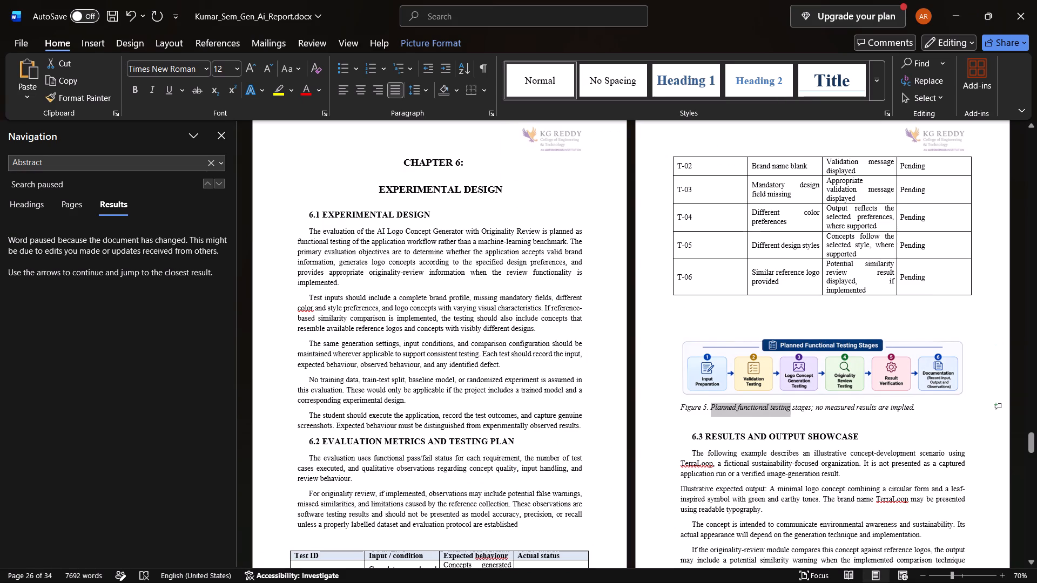
pyautogui.moveTo(784, 409); pyautogui.dragTo(807, 407)
pyautogui.hotkey('ctrl', 'c')
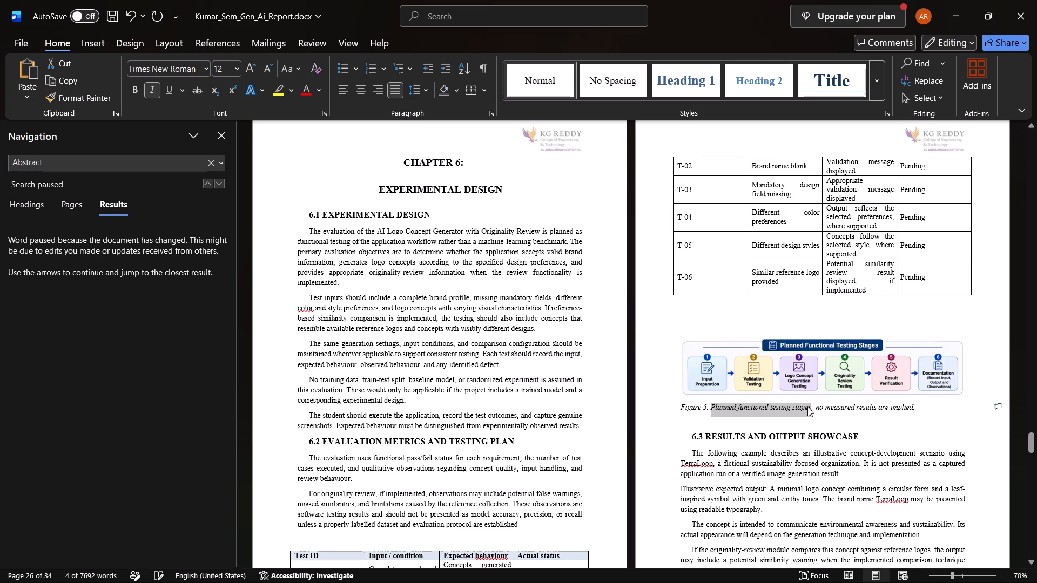
# Replace Figure 6's title in the list of figures with "Illustrative TerraLoop logo concept", copied from the Figure 6 caption.
pyautogui.scroll(-7, 807, 407)
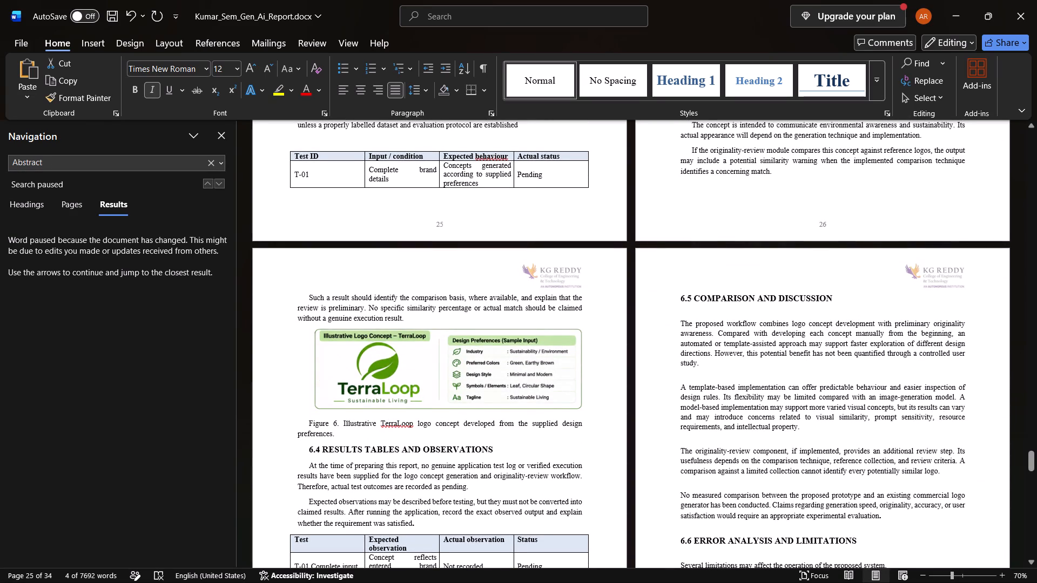
pyautogui.moveTo(342, 423); pyautogui.dragTo(433, 426)
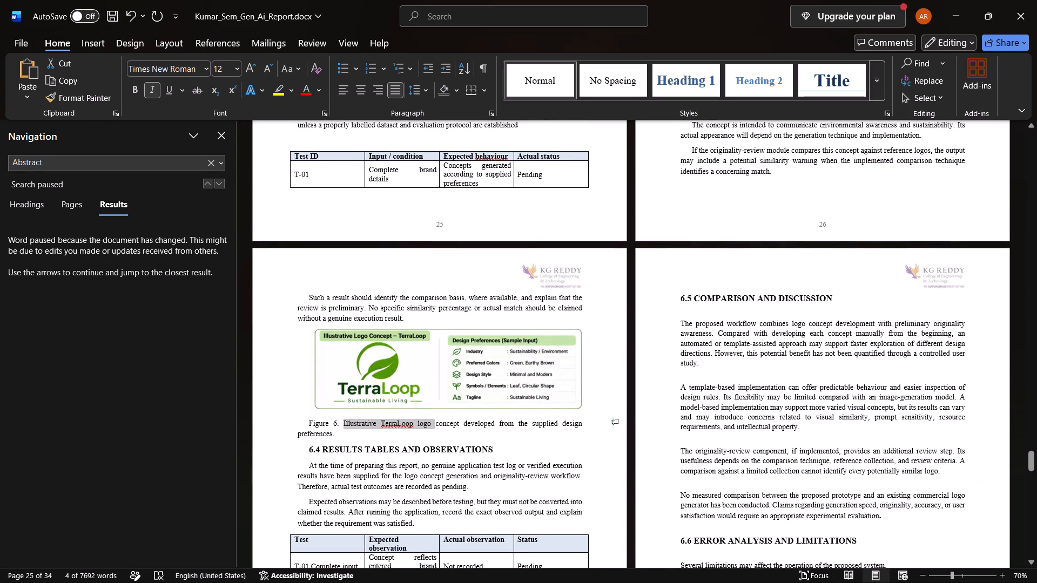
pyautogui.moveTo(433, 426); pyautogui.dragTo(452, 426)
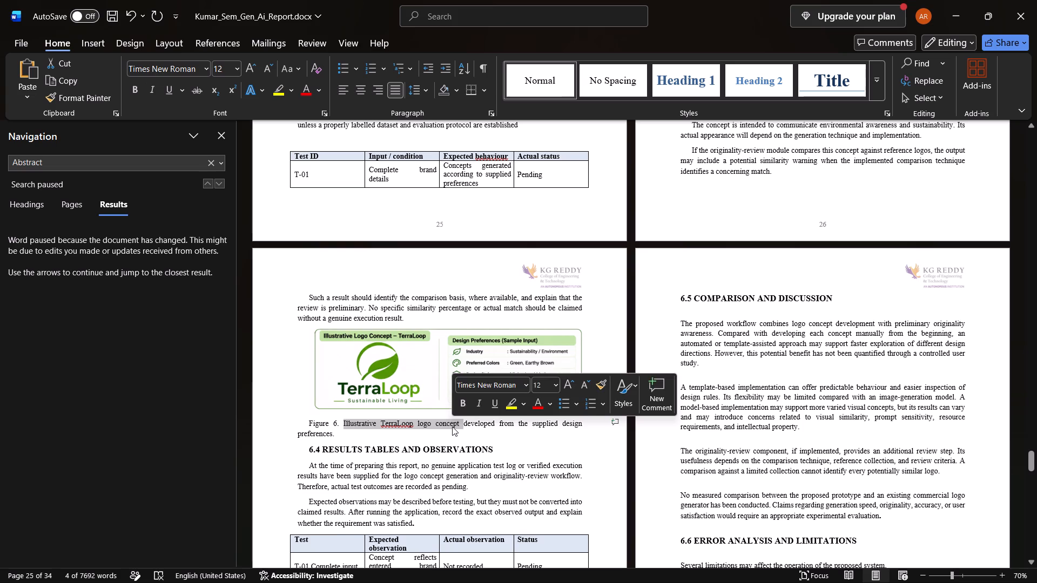
pyautogui.hotkey('ctrl', 'c')
pyautogui.scroll(1, 452, 426)
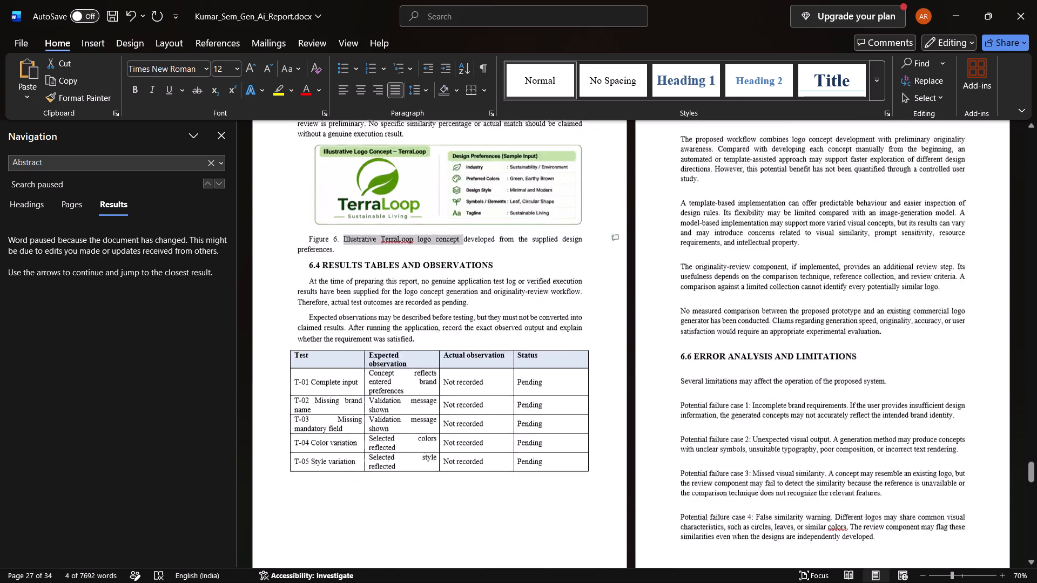
pyautogui.scroll(10, 452, 426)
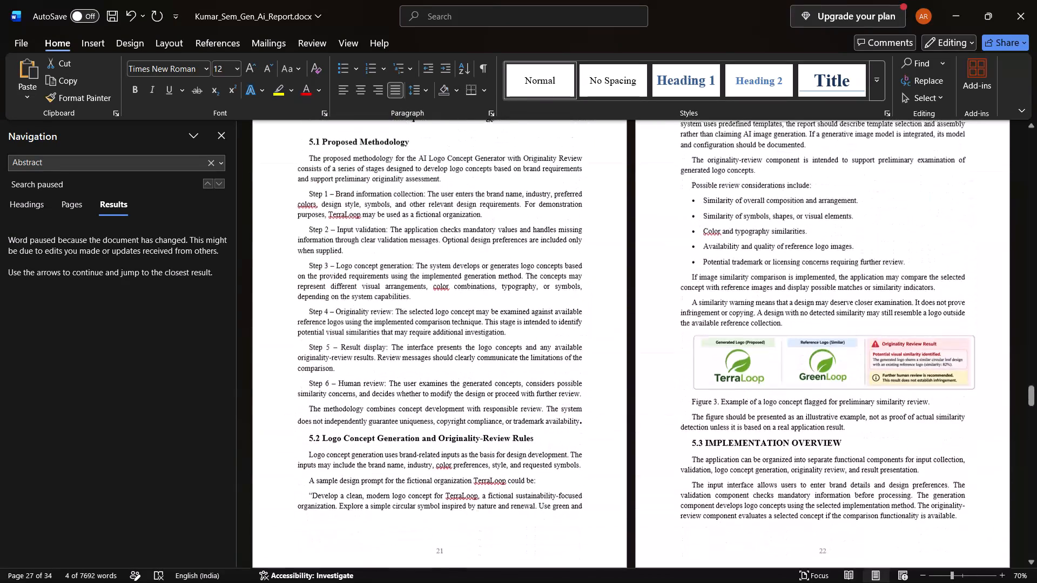
pyautogui.scroll(6, 452, 426)
pyautogui.scroll(20, 452, 426)
pyautogui.scroll(20, 452, 426)
pyautogui.scroll(19, 452, 426)
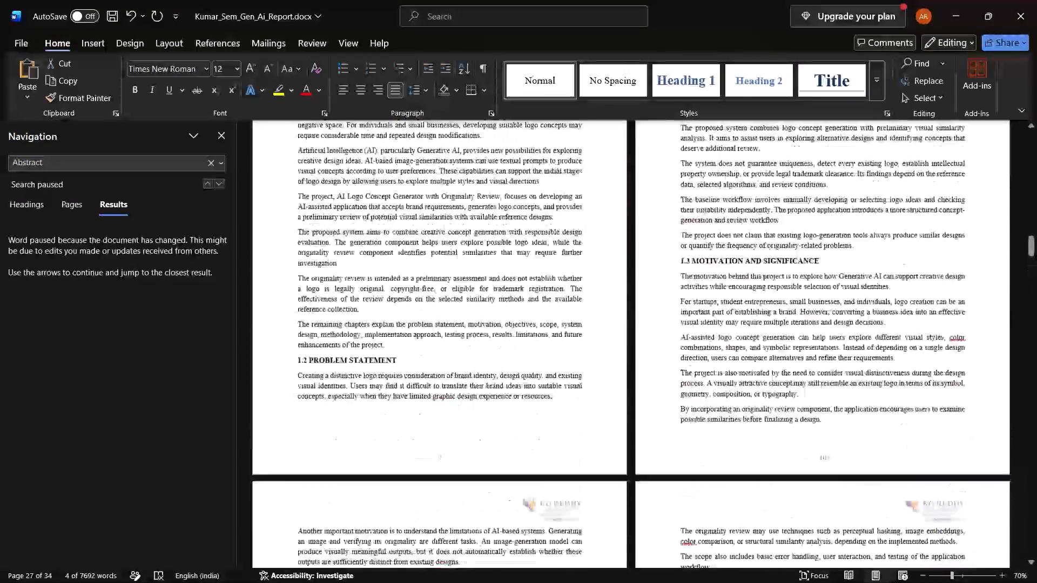
pyautogui.scroll(20, 452, 426)
pyautogui.scroll(20, 452, 426)
pyautogui.scroll(4, 452, 426)
pyautogui.scroll(-4, 452, 426)
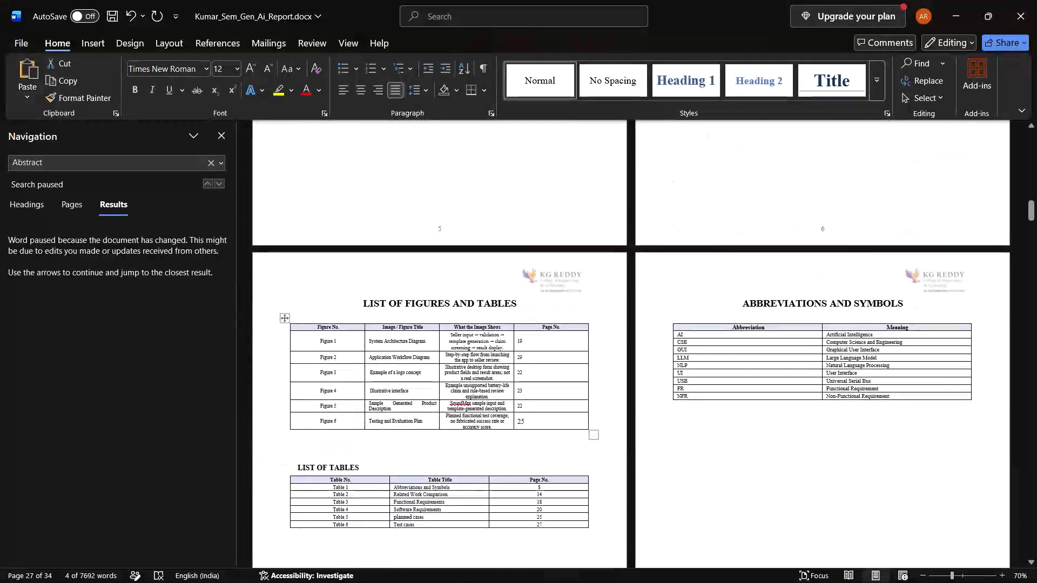
pyautogui.doubleClick(407, 423)
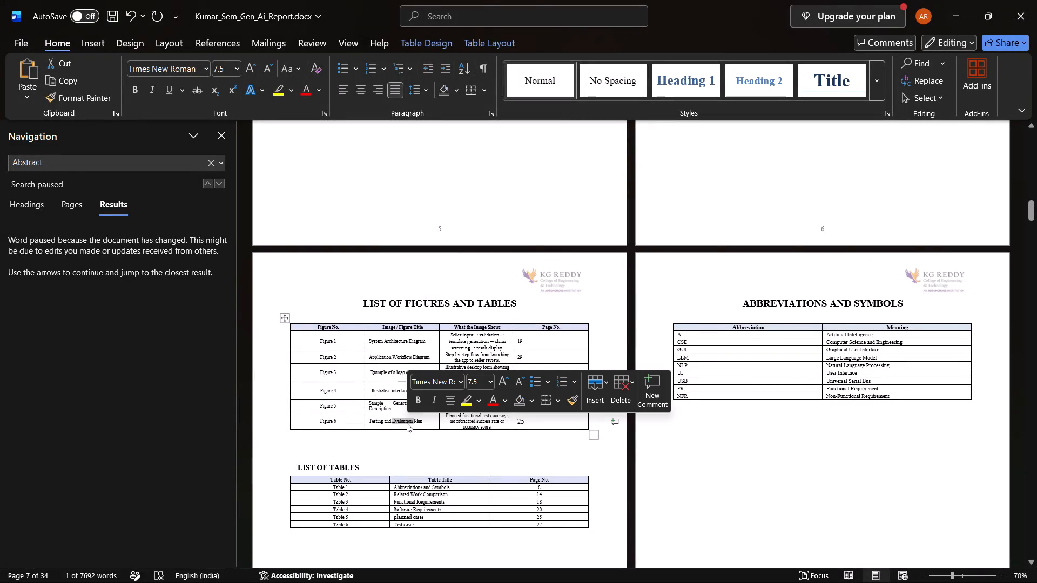
pyautogui.tripleClick(414, 419)
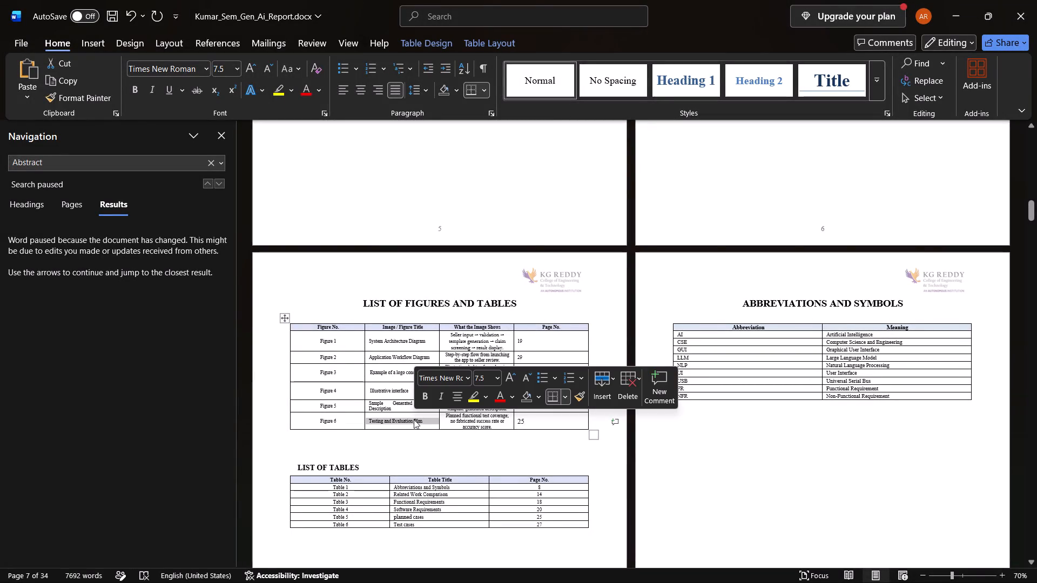
pyautogui.hotkey('ctrl', 'v')
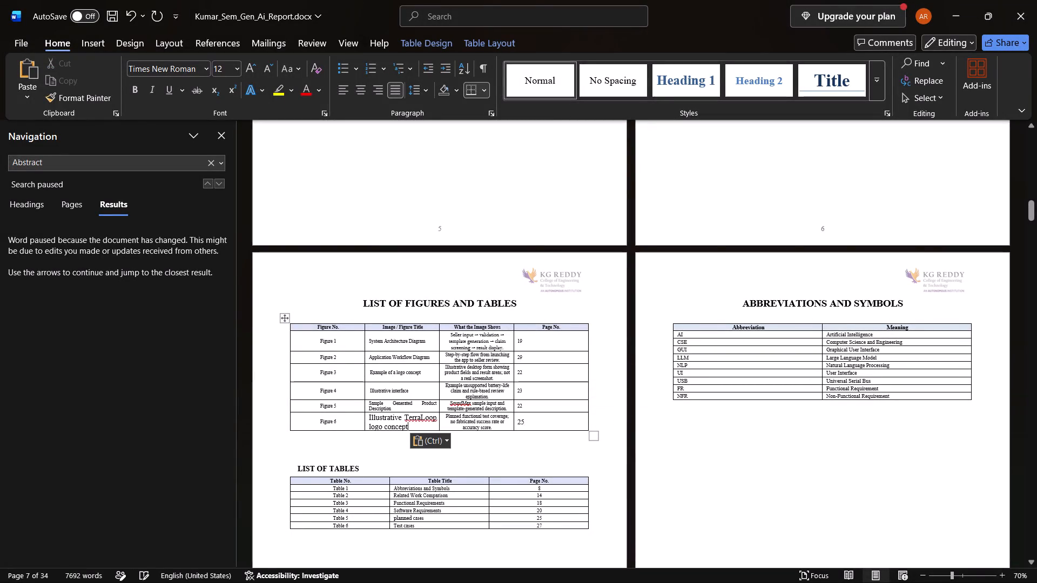
# Replace Figure 5's title in the list of figures with the earlier copied "Planned functional testing stages".
pyautogui.tripleClick(387, 404)
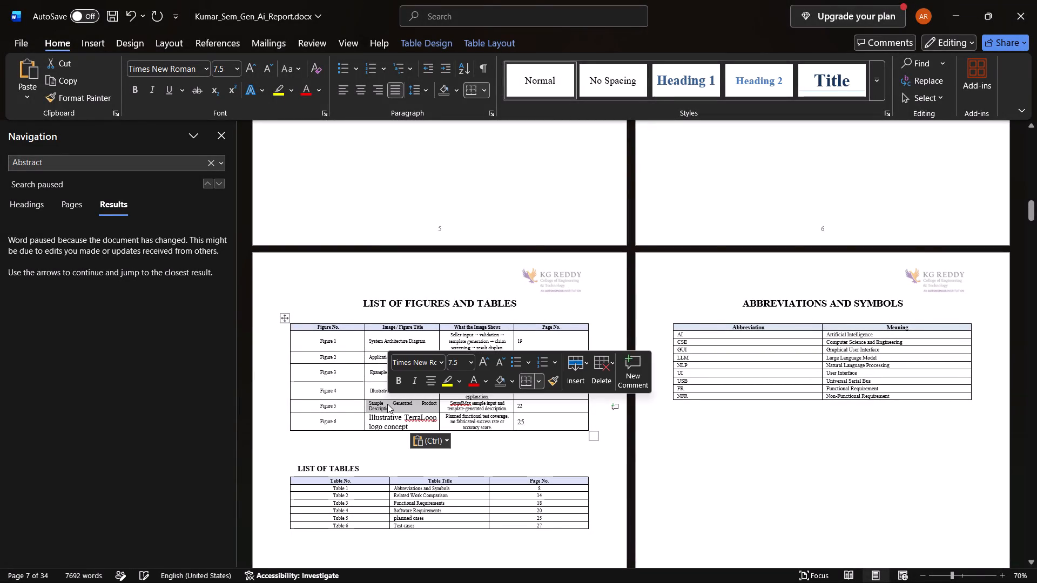
pyautogui.press('super+v')
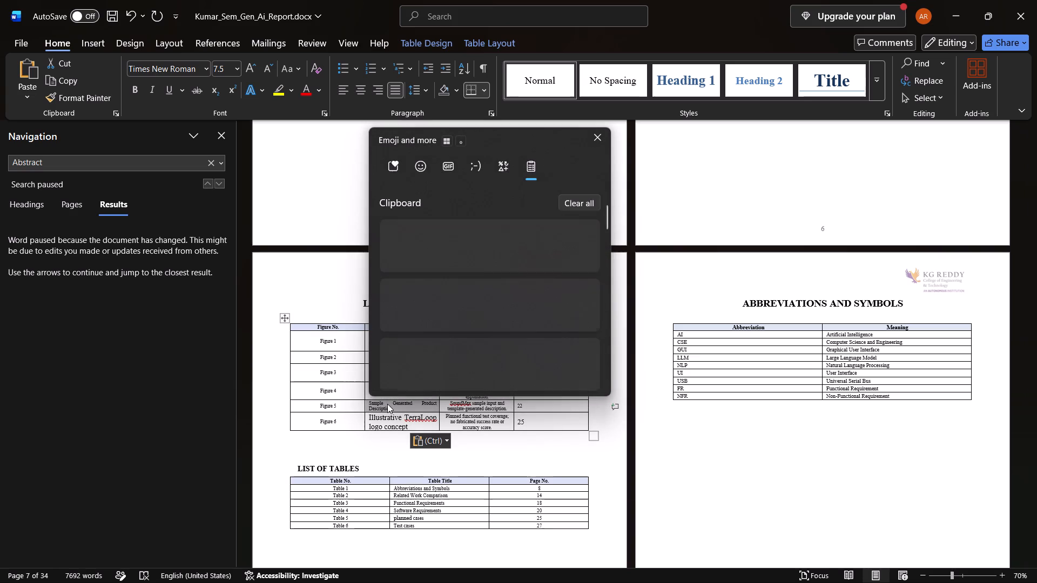
pyautogui.click(401, 311)
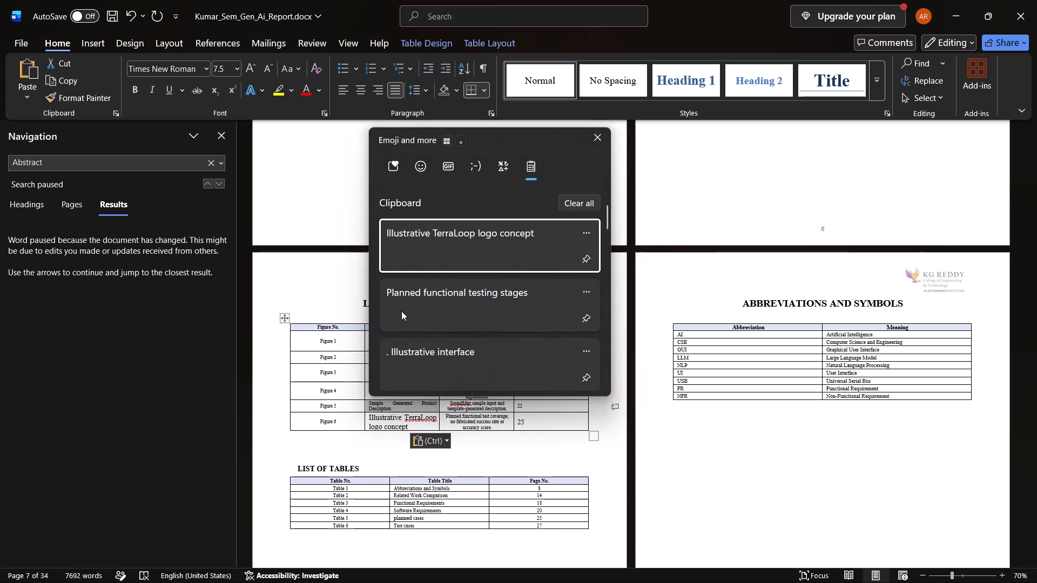
pyautogui.hotkey('ctrl', 'v')
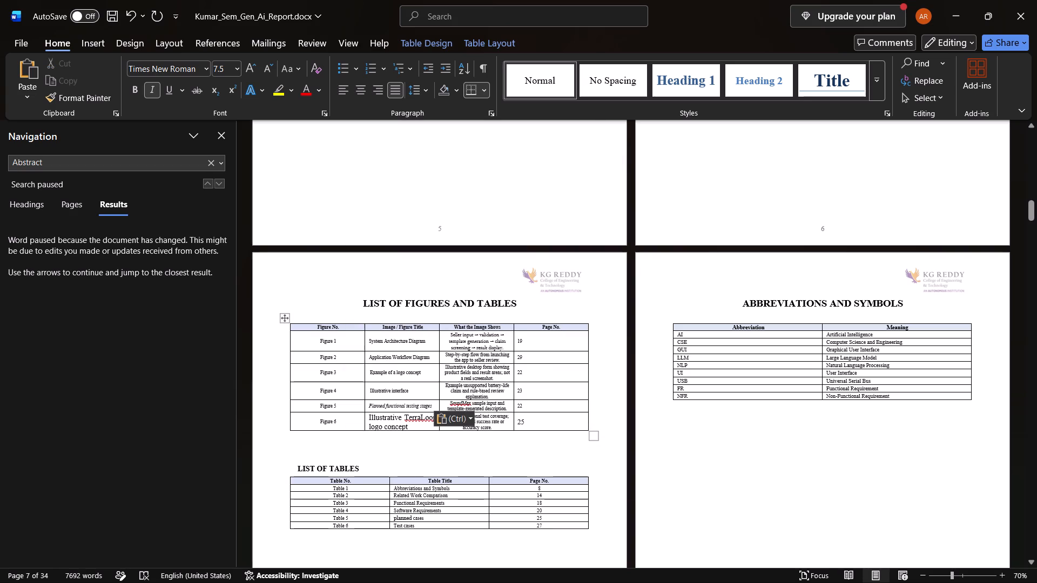
# Set the page numbers in the list of figures to 26 for Figure 5 and 27 for Figure 6.
pyautogui.click(527, 409)
pyautogui.press('BackSpace')
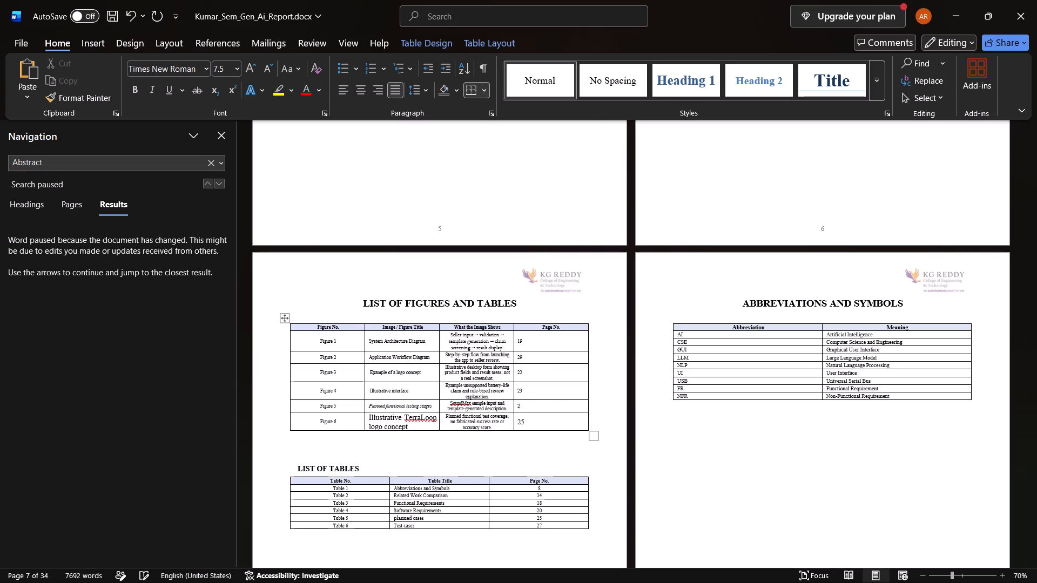
pyautogui.press('6')
pyautogui.press('Down')
pyautogui.press('Right')
pyautogui.press('BackSpace')
pyautogui.press('7')
# Set the font size of the Figure 6 title in the list of figures to 7.5.
pyautogui.moveTo(419, 426); pyautogui.dragTo(373, 421)
pyautogui.click(235, 69)
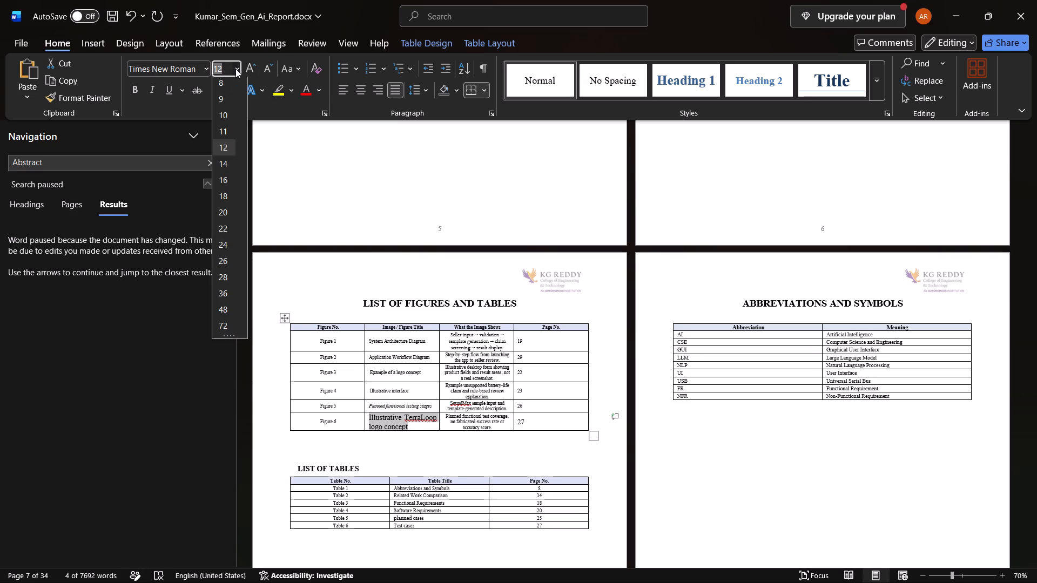
pyautogui.press('7')
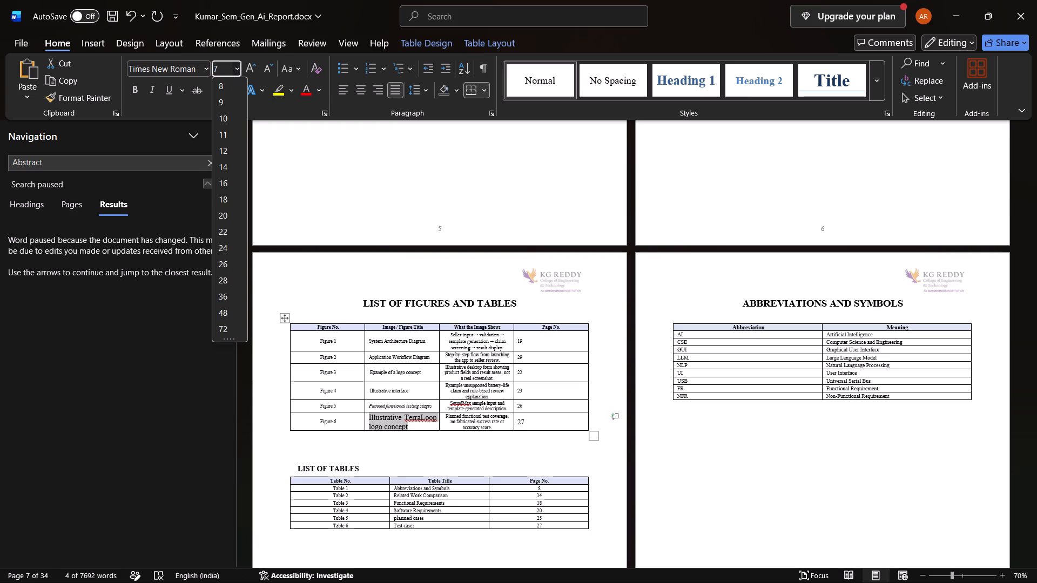
pyautogui.write('.5')
pyautogui.press('Return')
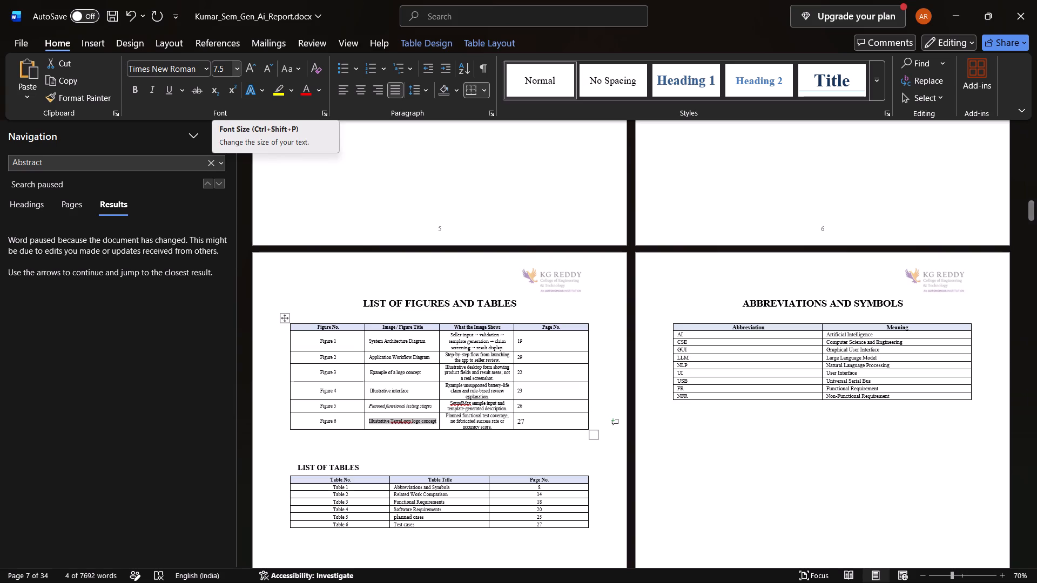
pyautogui.click(525, 437)
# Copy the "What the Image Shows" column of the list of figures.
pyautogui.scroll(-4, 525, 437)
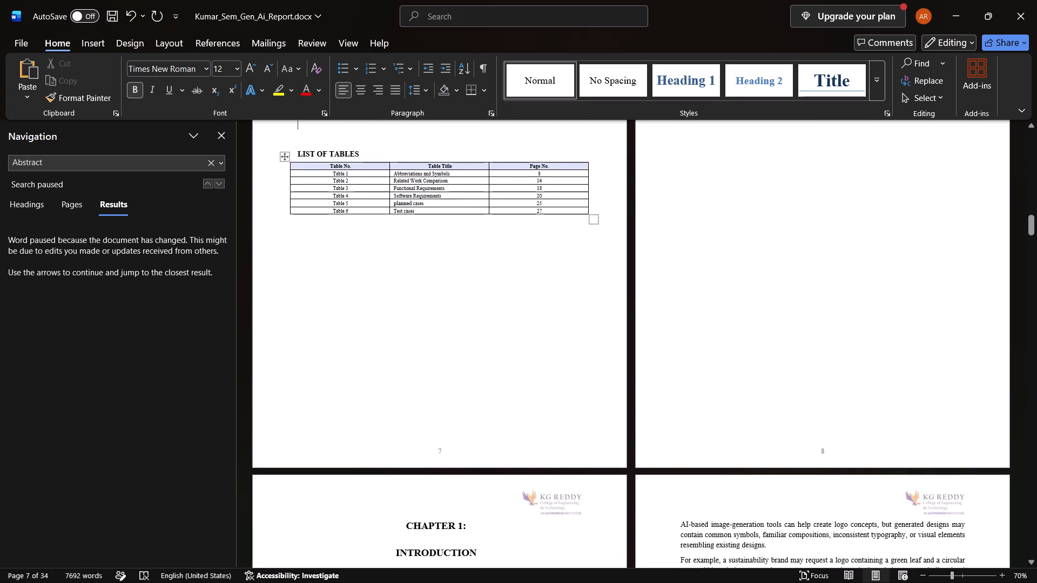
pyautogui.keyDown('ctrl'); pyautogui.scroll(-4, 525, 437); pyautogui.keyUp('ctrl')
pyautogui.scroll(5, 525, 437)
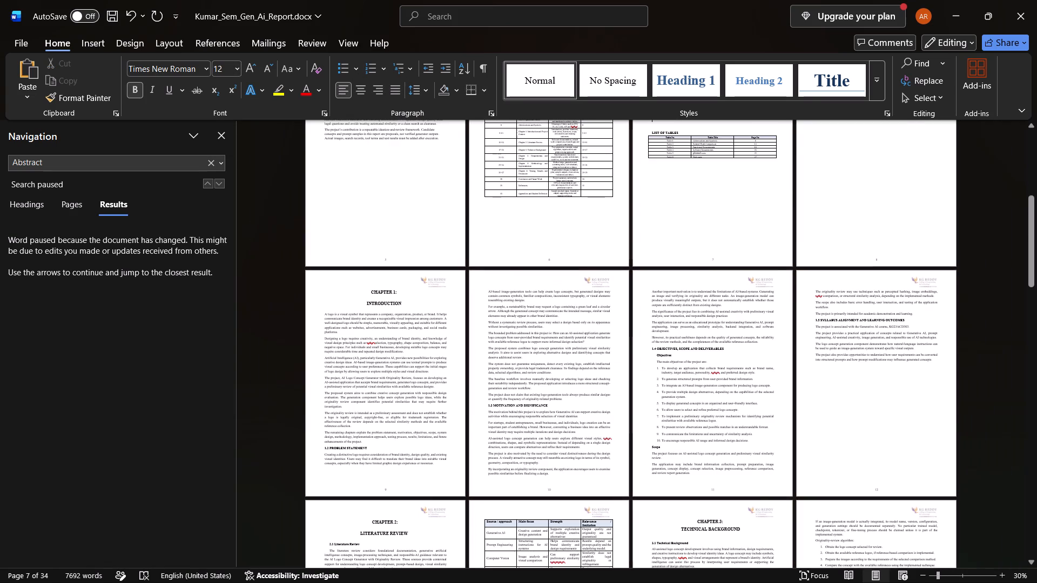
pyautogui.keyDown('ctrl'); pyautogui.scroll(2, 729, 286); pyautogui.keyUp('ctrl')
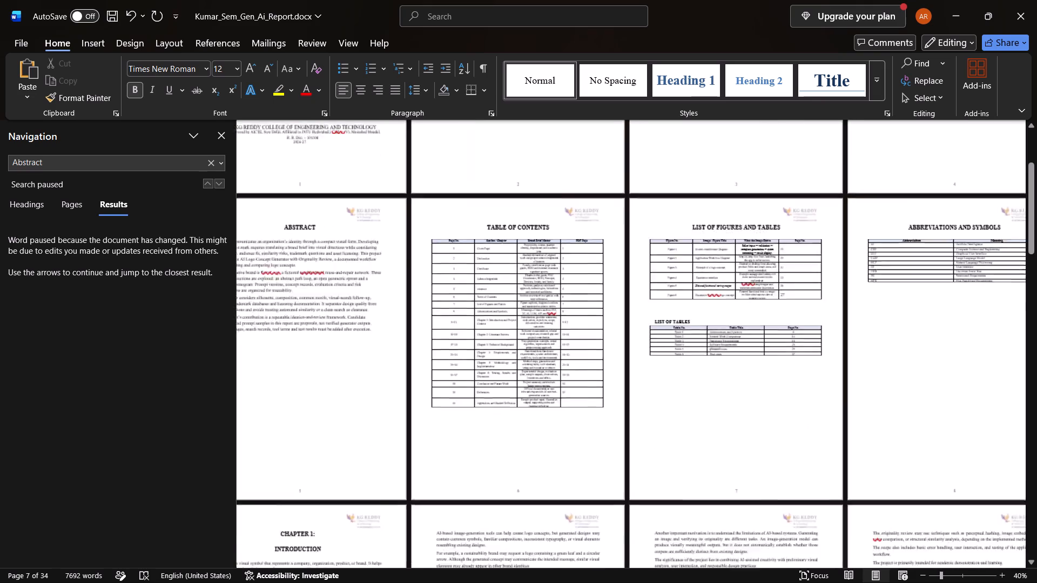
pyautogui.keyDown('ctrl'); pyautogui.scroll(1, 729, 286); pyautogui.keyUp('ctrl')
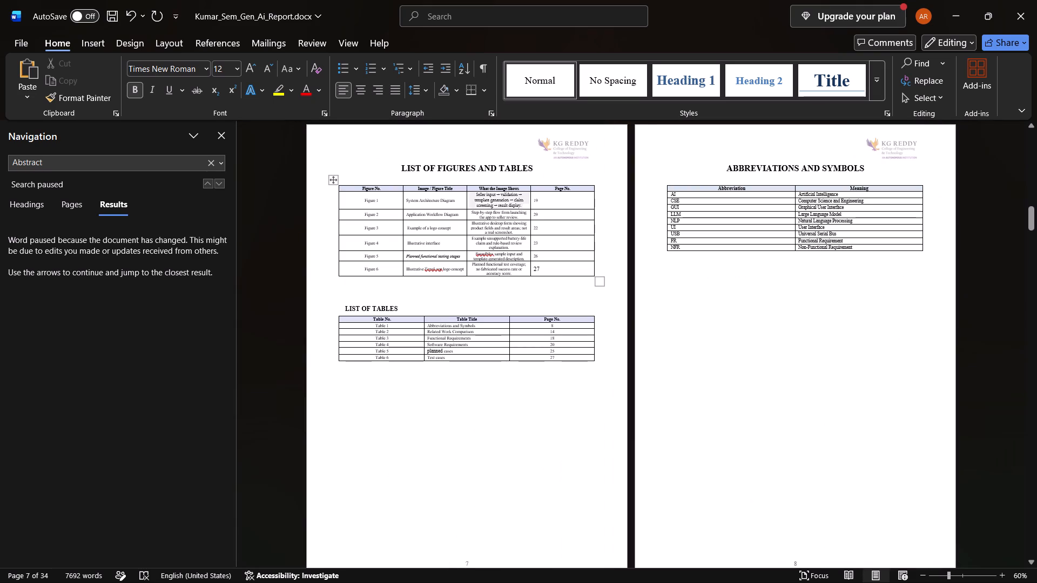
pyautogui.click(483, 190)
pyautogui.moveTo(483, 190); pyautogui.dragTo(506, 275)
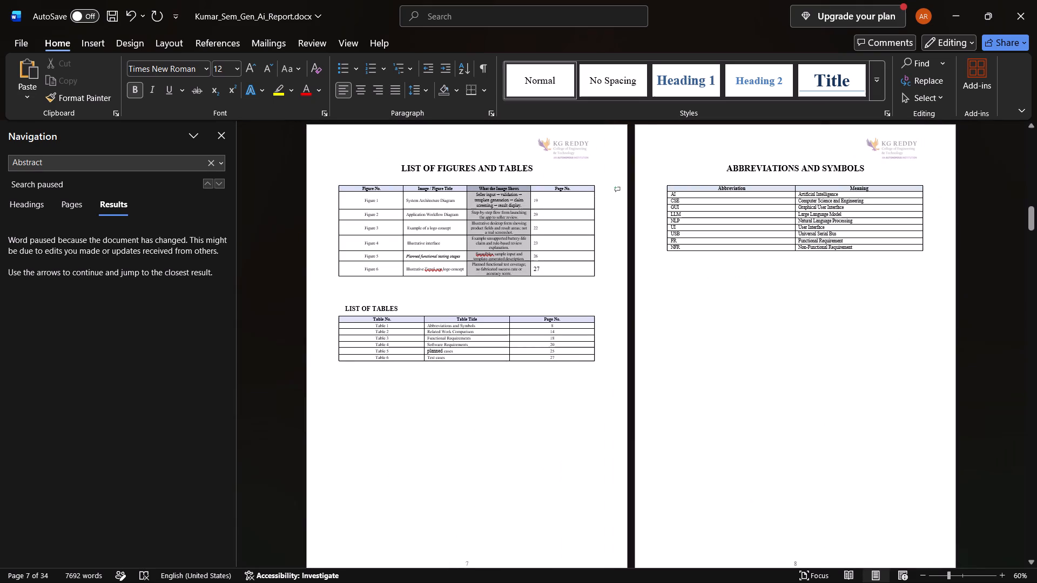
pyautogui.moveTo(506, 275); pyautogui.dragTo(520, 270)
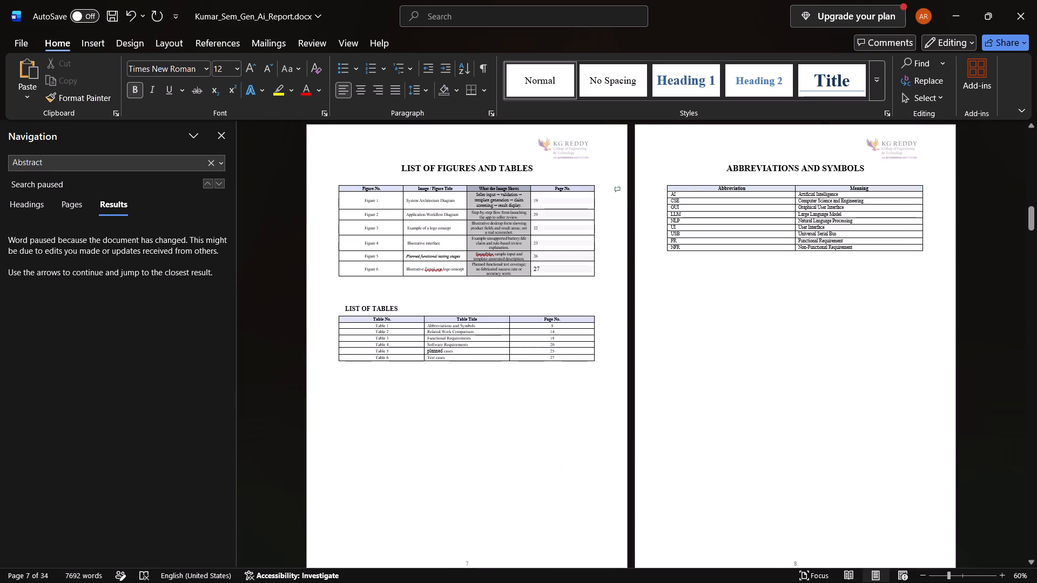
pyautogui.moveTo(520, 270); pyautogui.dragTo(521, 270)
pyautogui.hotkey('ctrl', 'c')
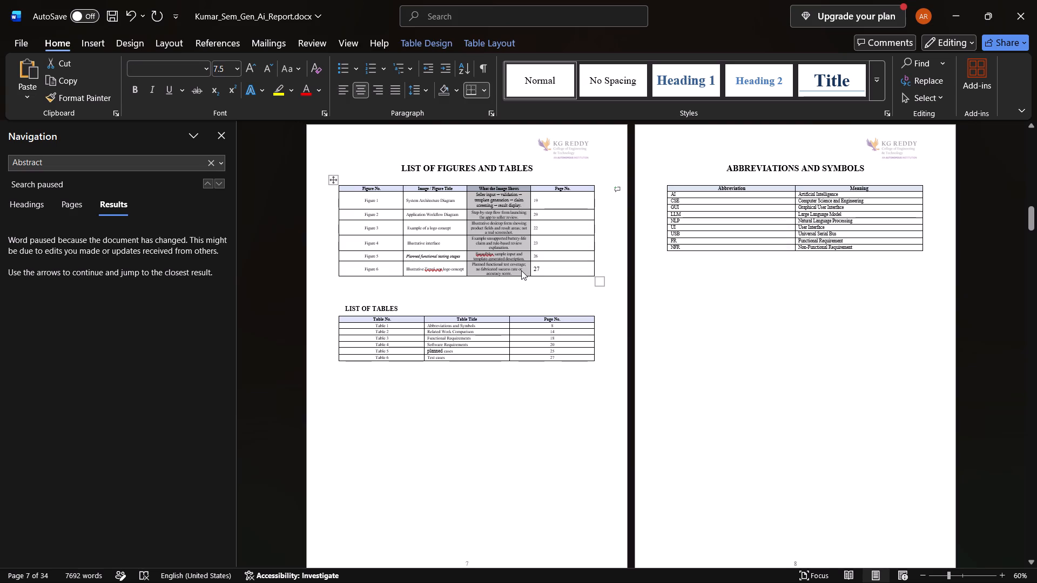
pyautogui.moveTo(351, 197); pyautogui.dragTo(503, 277)
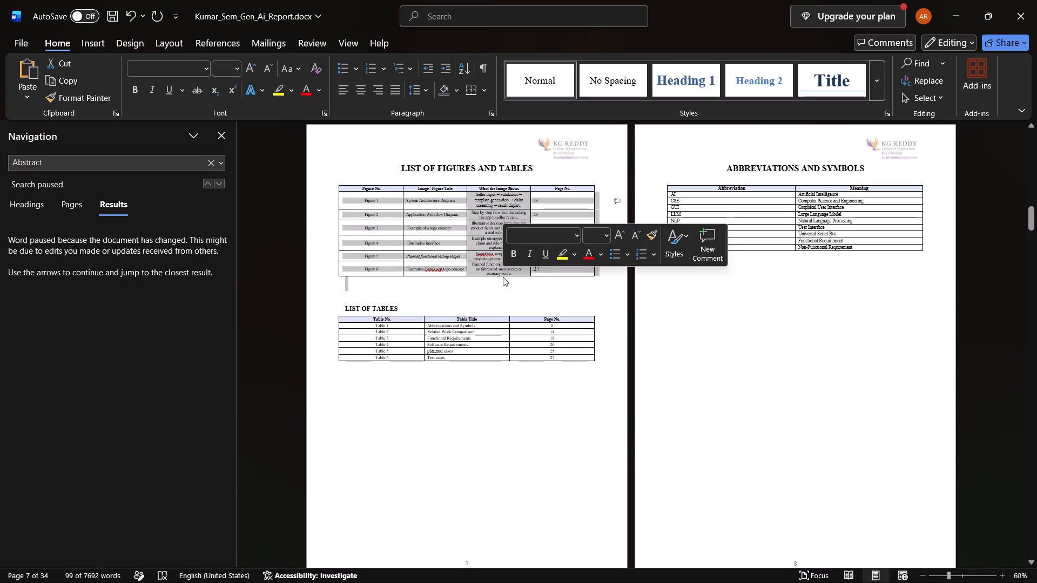